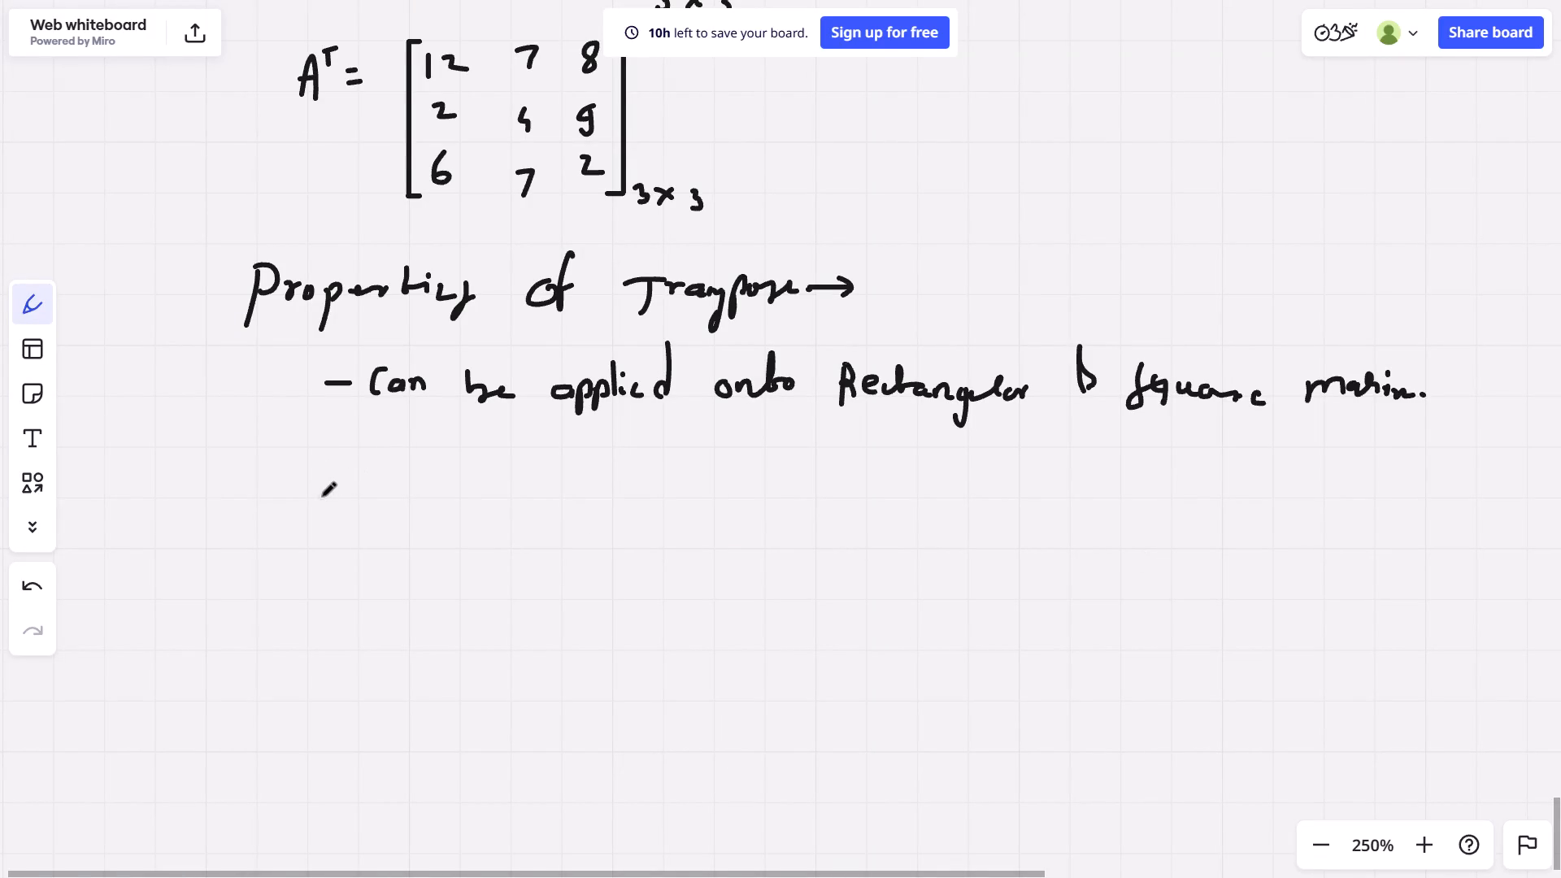
Handwrite "(A ± B)ᵀ =" beneath the line about rectangular and square matrices.
{"action": "left_click_drag", "start_coordinate": [322, 498], "coordinate": [350, 489]}
{"action": "left_click_drag", "start_coordinate": [333, 474], "coordinate": [343, 472]}
{"action": "left_click_drag", "start_coordinate": [380, 467], "coordinate": [383, 487]}
{"action": "left_click_drag", "start_coordinate": [374, 478], "coordinate": [394, 477]}
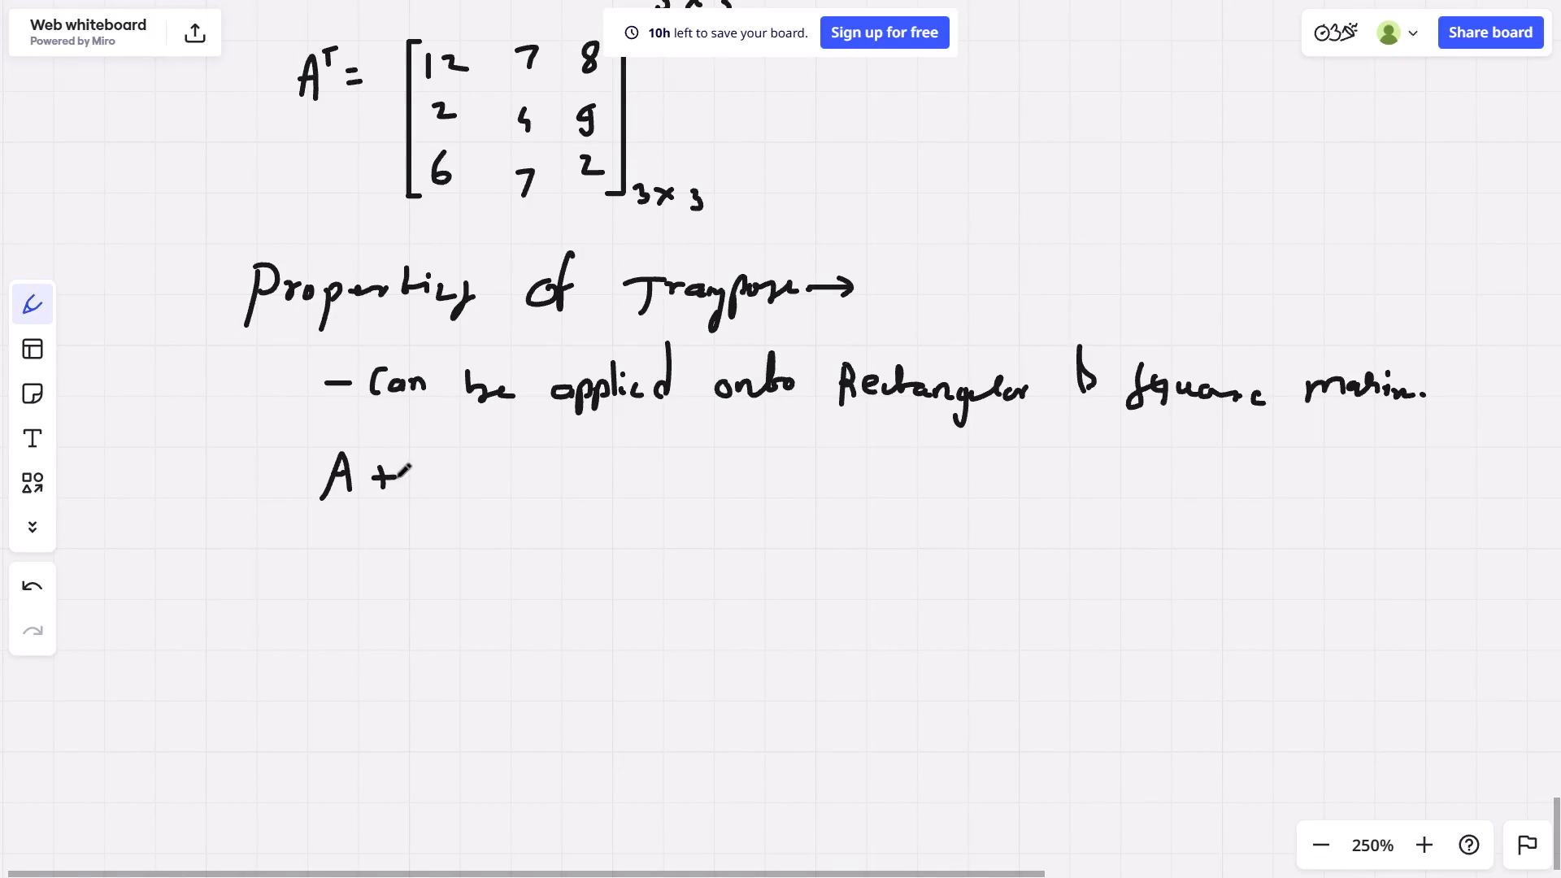
{"action": "left_click_drag", "start_coordinate": [377, 493], "coordinate": [396, 496]}
{"action": "left_click_drag", "start_coordinate": [420, 468], "coordinate": [423, 491]}
{"action": "left_click_drag", "start_coordinate": [426, 467], "coordinate": [431, 498]}
{"action": "left_click_drag", "start_coordinate": [313, 445], "coordinate": [337, 511]}
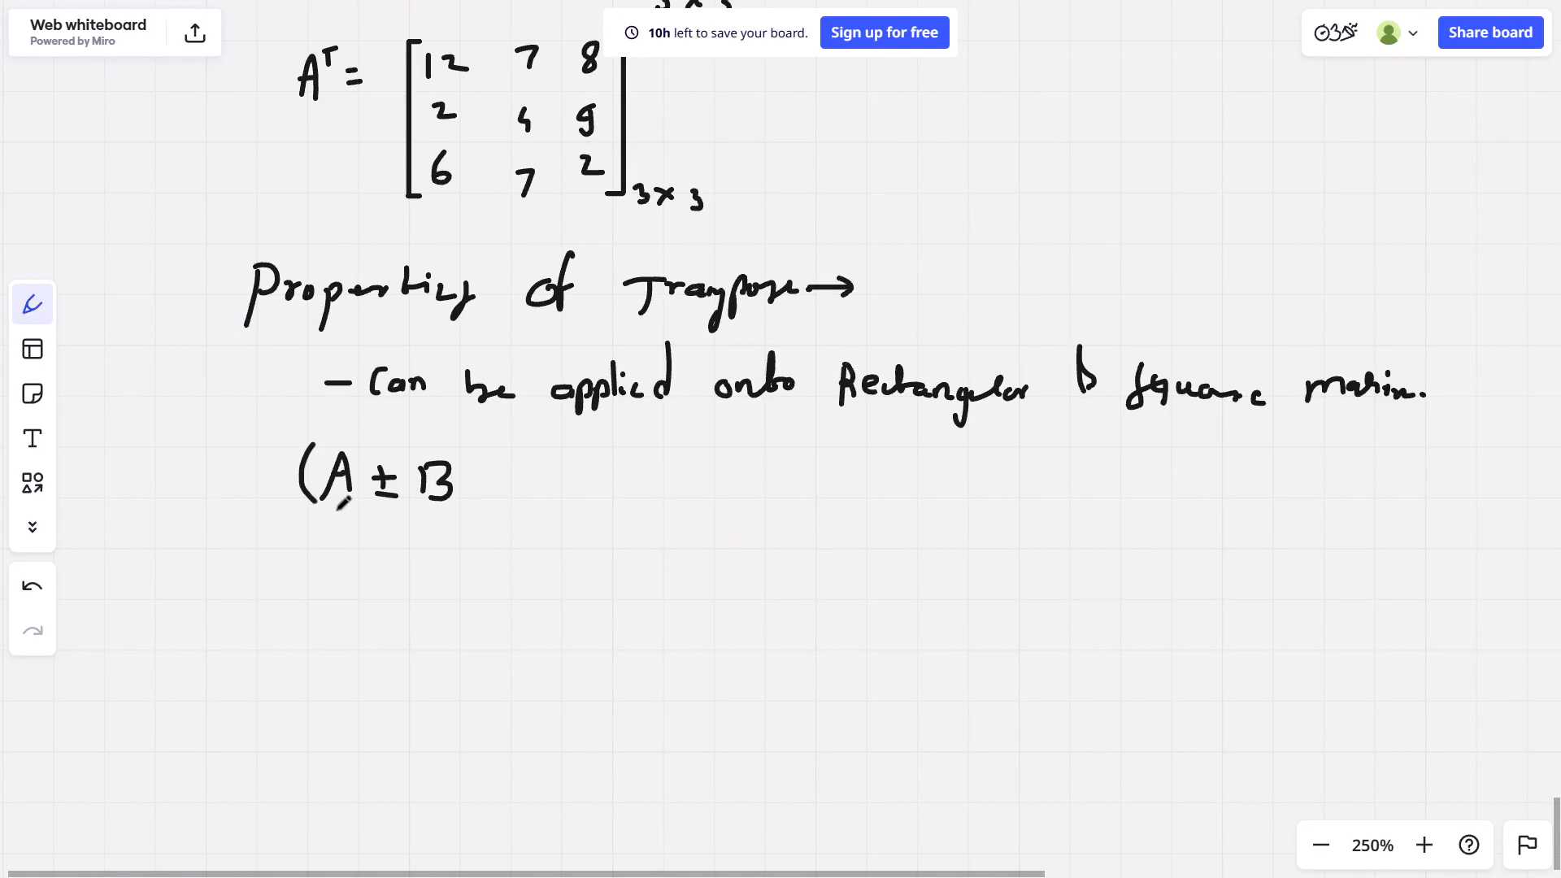
{"action": "left_click_drag", "start_coordinate": [337, 511], "coordinate": [330, 509]}
{"action": "left_click_drag", "start_coordinate": [460, 450], "coordinate": [461, 499]}
{"action": "left_click_drag", "start_coordinate": [490, 432], "coordinate": [493, 446]}
{"action": "left_click_drag", "start_coordinate": [480, 430], "coordinate": [508, 430]}
{"action": "left_click_drag", "start_coordinate": [513, 475], "coordinate": [533, 475]}
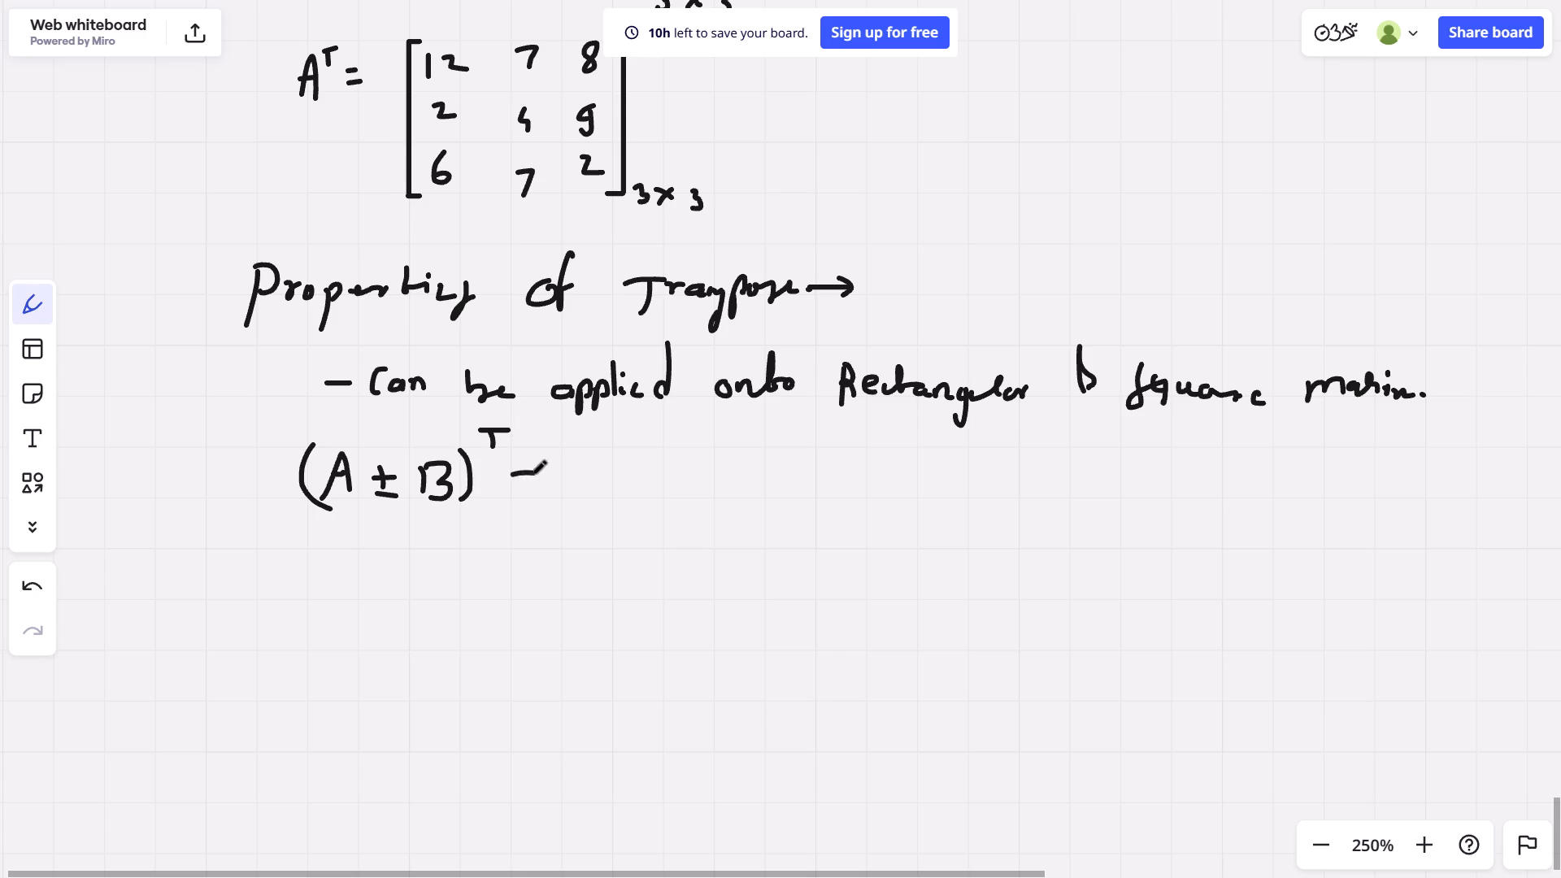
{"action": "left_click_drag", "start_coordinate": [533, 475], "coordinate": [533, 473]}
{"action": "left_click_drag", "start_coordinate": [510, 491], "coordinate": [529, 493]}
Complete the sum and difference property by handwriting "Aᵀ ± Bᵀ" after the equals sign.
{"action": "left_click_drag", "start_coordinate": [575, 500], "coordinate": [602, 500]}
{"action": "left_click_drag", "start_coordinate": [581, 481], "coordinate": [599, 481]}
{"action": "left_click_drag", "start_coordinate": [624, 454], "coordinate": [624, 471]}
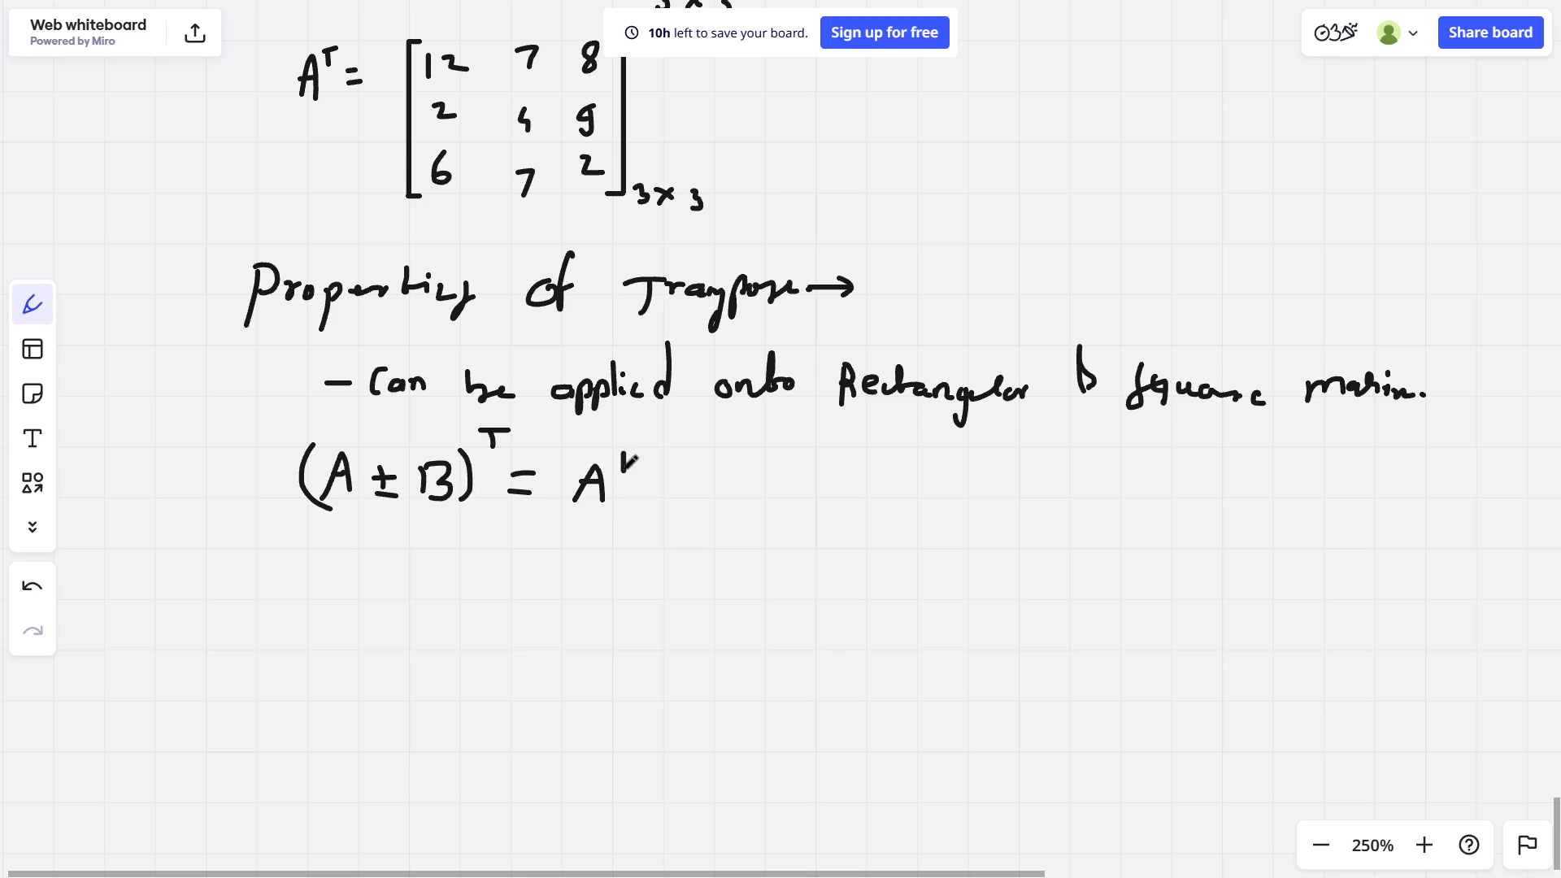
{"action": "left_click_drag", "start_coordinate": [613, 454], "coordinate": [635, 453]}
{"action": "left_click_drag", "start_coordinate": [673, 461], "coordinate": [673, 488]}
{"action": "left_click_drag", "start_coordinate": [660, 475], "coordinate": [693, 475]}
{"action": "left_click_drag", "start_coordinate": [670, 501], "coordinate": [689, 502]}
{"action": "key", "text": "ctrl+z"}
{"action": "left_click_drag", "start_coordinate": [660, 498], "coordinate": [680, 498], "text": "shift"}
{"action": "left_click_drag", "start_coordinate": [718, 467], "coordinate": [718, 492]}
{"action": "left_click_drag", "start_coordinate": [718, 464], "coordinate": [717, 493]}
{"action": "left_click_drag", "start_coordinate": [755, 458], "coordinate": [756, 475]}
{"action": "left_click_drag", "start_coordinate": [743, 459], "coordinate": [761, 459]}
Handwrite the double transpose property "(Aᵀ)ᵀ = A" beneath the sum and difference property.
{"action": "middle_click_drag", "start_coordinate": [694, 486], "coordinate": [834, 454]}
{"action": "left_click_drag", "start_coordinate": [462, 514], "coordinate": [454, 573]}
{"action": "left_click", "coordinate": [483, 526]}
{"action": "key", "text": "ctrl+z"}
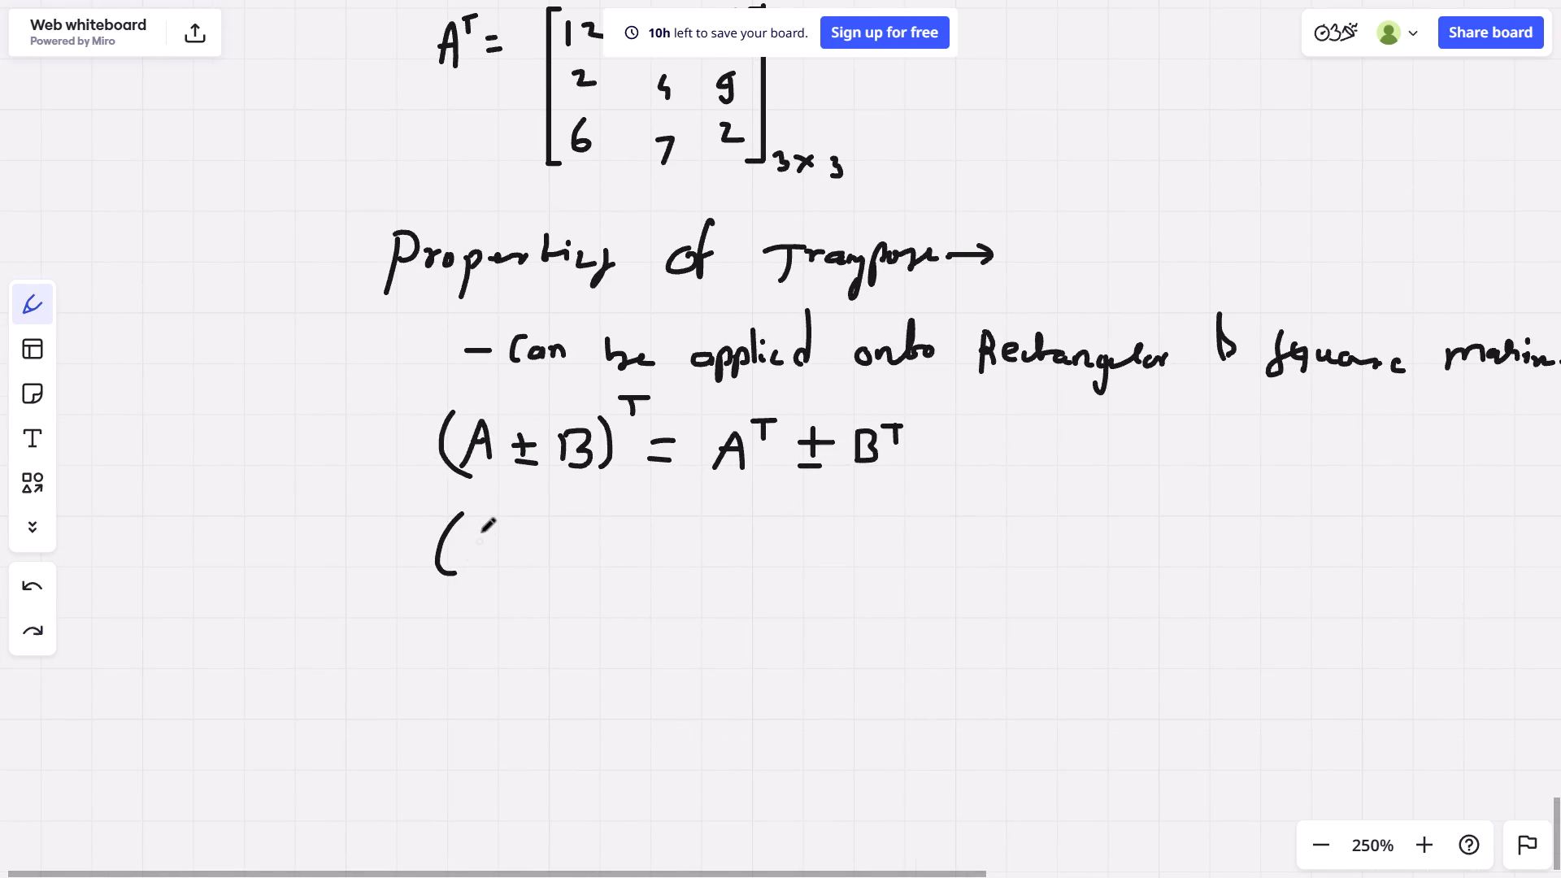
{"action": "left_click_drag", "start_coordinate": [482, 525], "coordinate": [472, 557]}
{"action": "left_click_drag", "start_coordinate": [483, 520], "coordinate": [487, 560]}
{"action": "left_click_drag", "start_coordinate": [476, 539], "coordinate": [488, 537]}
{"action": "left_click_drag", "start_coordinate": [502, 519], "coordinate": [502, 534]}
{"action": "left_click_drag", "start_coordinate": [489, 517], "coordinate": [506, 516]}
{"action": "left_click_drag", "start_coordinate": [514, 512], "coordinate": [514, 566]}
{"action": "left_click_drag", "start_coordinate": [541, 512], "coordinate": [541, 527]}
{"action": "left_click_drag", "start_coordinate": [533, 508], "coordinate": [554, 506]}
{"action": "left_click_drag", "start_coordinate": [576, 541], "coordinate": [591, 540]}
{"action": "left_click_drag", "start_coordinate": [572, 557], "coordinate": [589, 557]}
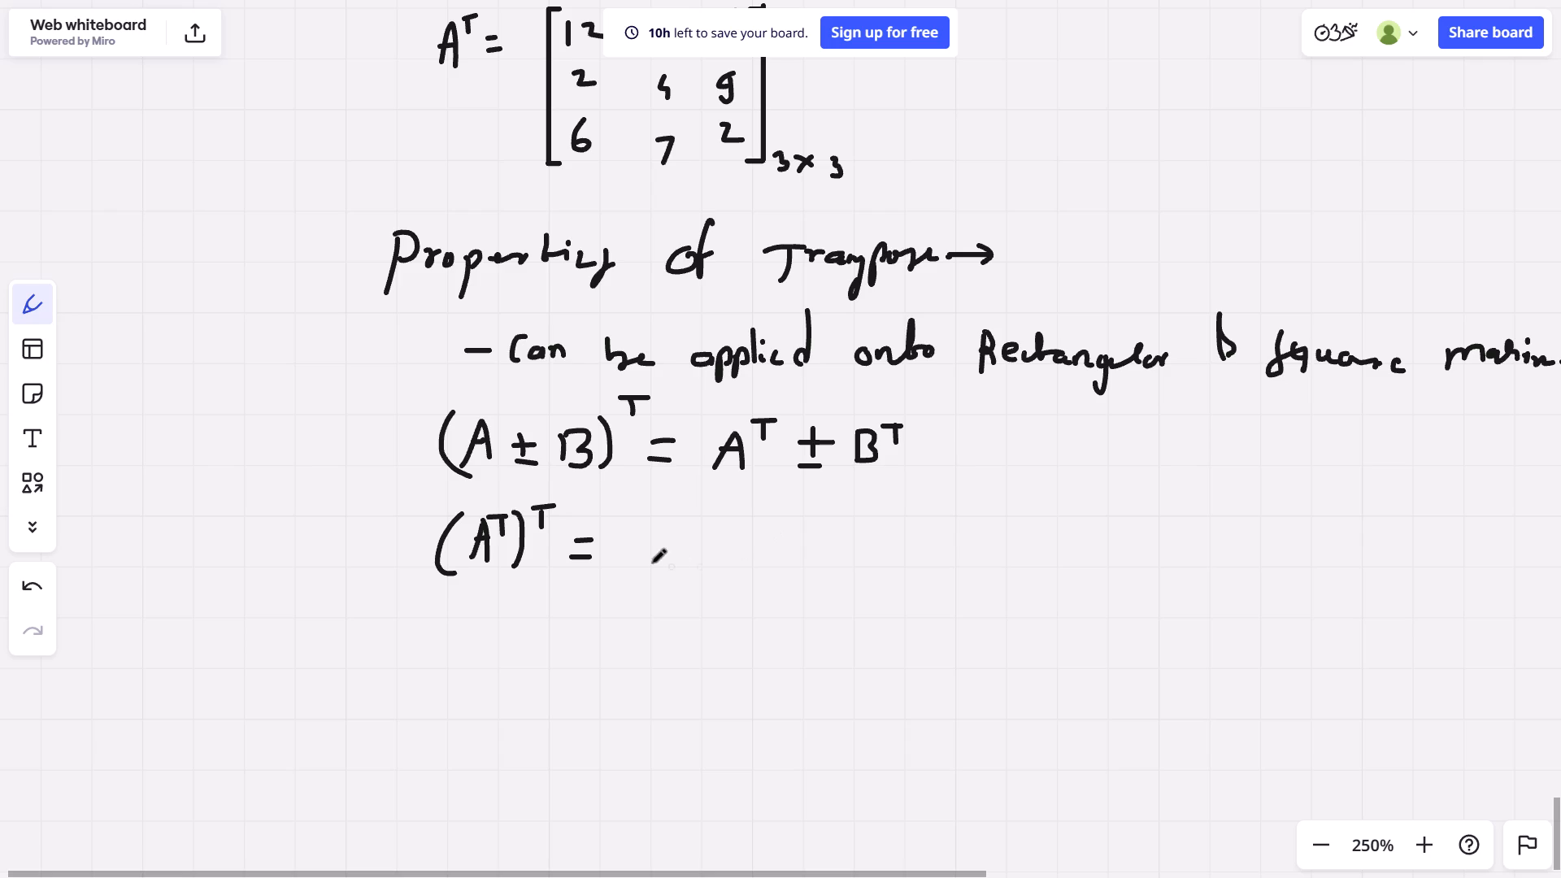
{"action": "left_click_drag", "start_coordinate": [632, 568], "coordinate": [657, 556]}
{"action": "left_click_drag", "start_coordinate": [643, 545], "coordinate": [650, 544]}
Start an explanatory note beside "(Aᵀ)ᵀ = A" by handwriting "change row".
{"action": "middle_click_drag", "start_coordinate": [643, 544], "coordinate": [656, 436]}
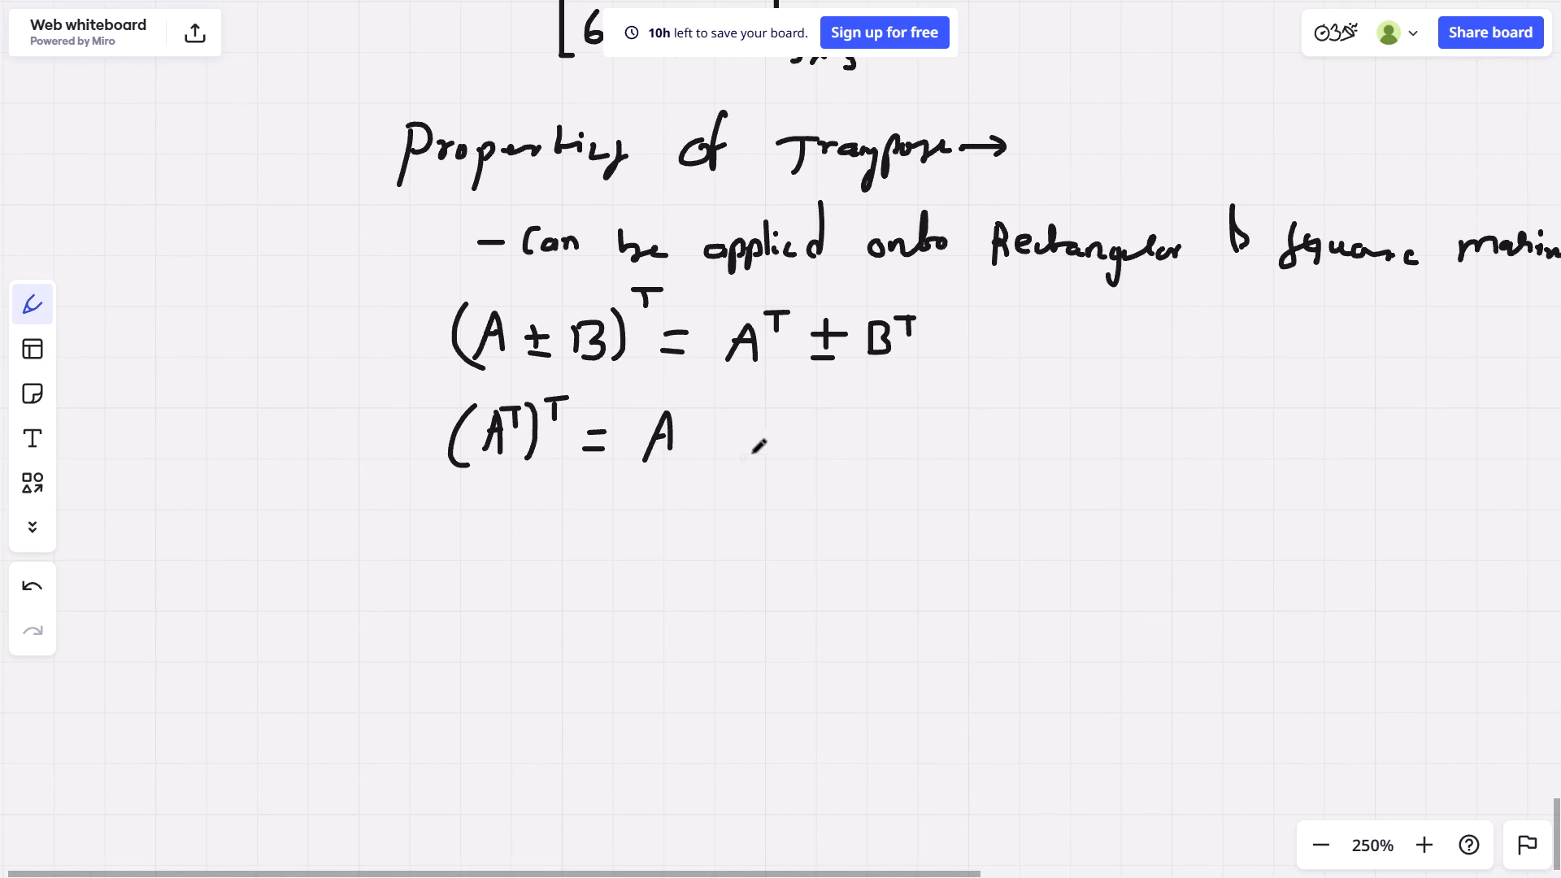
{"action": "left_click_drag", "start_coordinate": [800, 439], "coordinate": [817, 455]}
{"action": "left_click", "coordinate": [833, 449]}
{"action": "key", "text": "ctrl+z"}
{"action": "left_click_drag", "start_coordinate": [821, 450], "coordinate": [824, 459]}
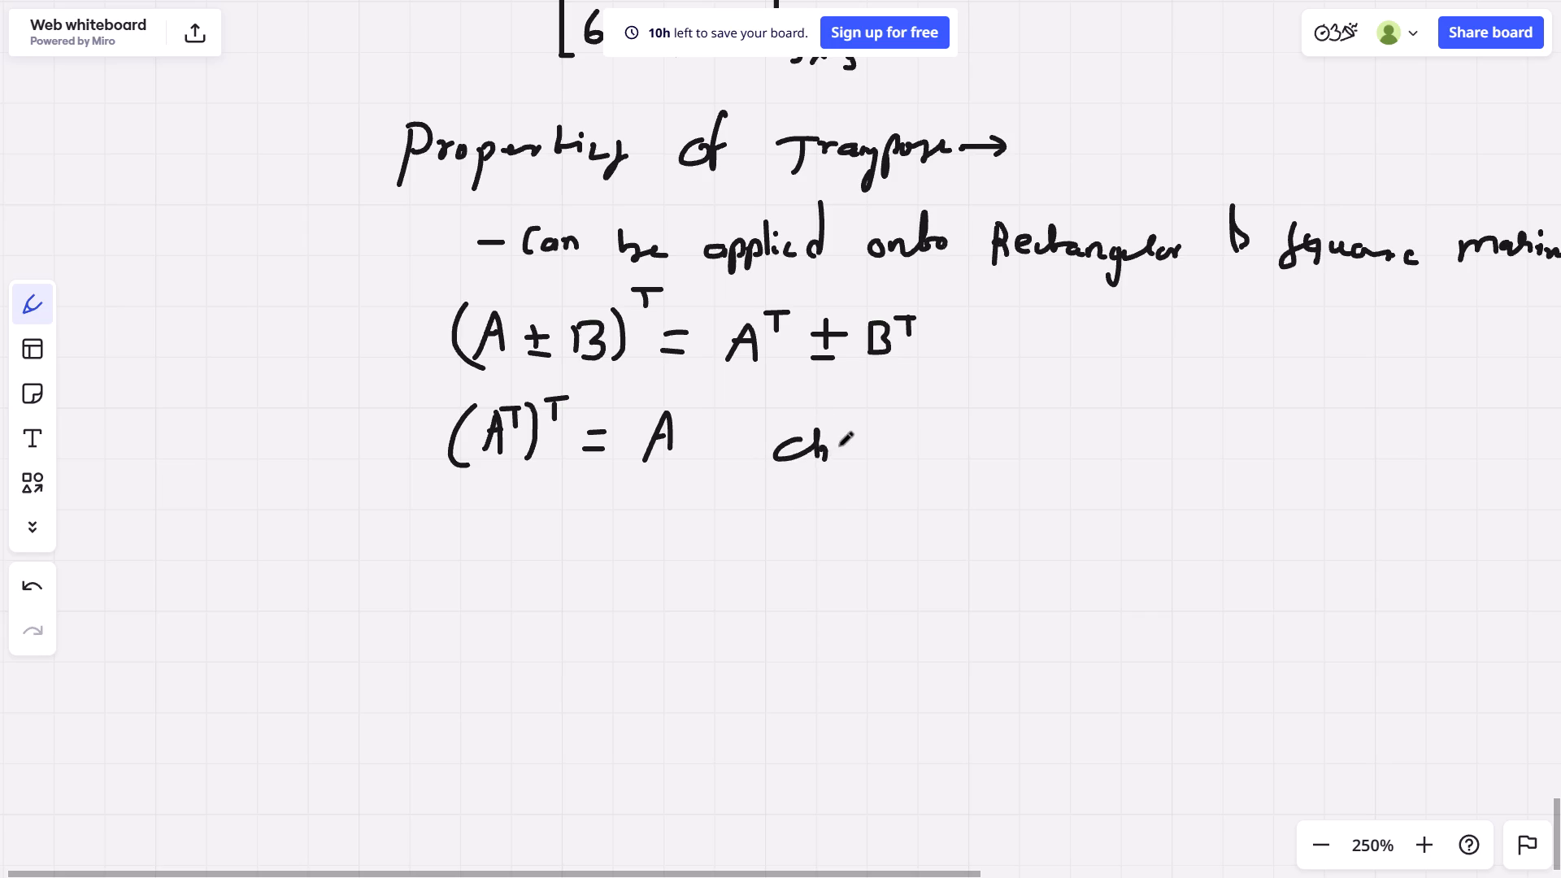
{"action": "left_click_drag", "start_coordinate": [839, 446], "coordinate": [849, 456]}
{"action": "left_click_drag", "start_coordinate": [855, 449], "coordinate": [872, 459]}
{"action": "left_click_drag", "start_coordinate": [888, 451], "coordinate": [876, 485]}
{"action": "left_click_drag", "start_coordinate": [885, 451], "coordinate": [886, 460]}
{"action": "left_click_drag", "start_coordinate": [898, 453], "coordinate": [914, 463]}
{"action": "middle_click_drag", "start_coordinate": [854, 461], "coordinate": [601, 448]}
{"action": "left_click_drag", "start_coordinate": [622, 442], "coordinate": [632, 433]}
{"action": "key", "text": "ctrl+z"}
{"action": "left_click_drag", "start_coordinate": [617, 432], "coordinate": [637, 432]}
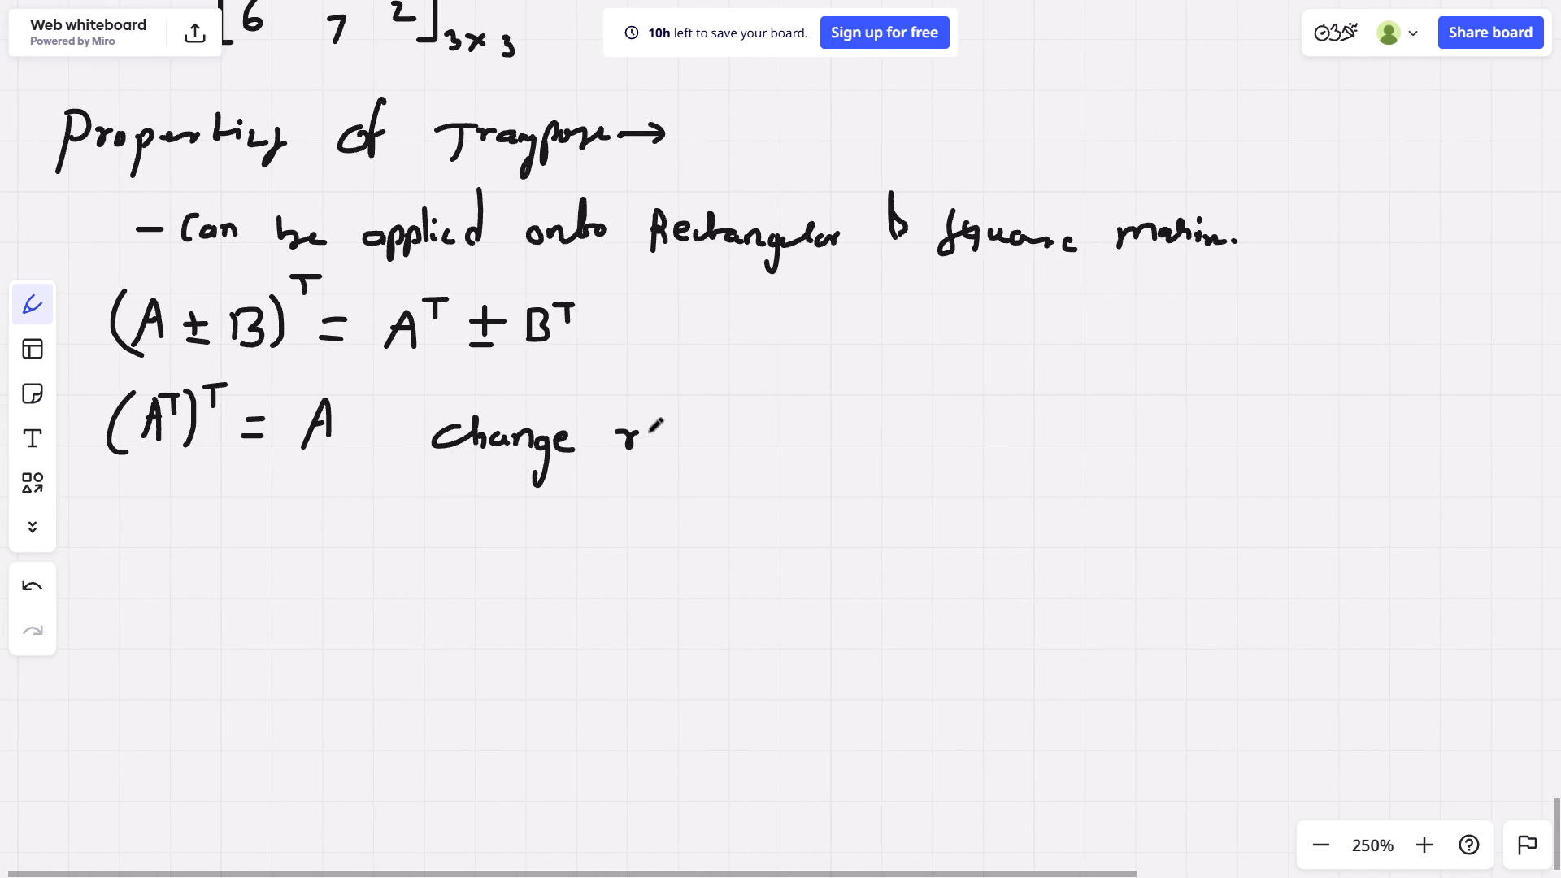
{"action": "left_click", "coordinate": [649, 432]}
{"action": "left_click_drag", "start_coordinate": [660, 434], "coordinate": [674, 432]}
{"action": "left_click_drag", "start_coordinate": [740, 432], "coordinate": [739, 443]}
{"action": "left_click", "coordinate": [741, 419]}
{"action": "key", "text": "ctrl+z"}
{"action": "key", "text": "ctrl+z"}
Continue the note beside the double transpose property with the words "with columns".
{"action": "left_click_drag", "start_coordinate": [731, 426], "coordinate": [750, 431]}
{"action": "left_click_drag", "start_coordinate": [764, 432], "coordinate": [765, 441]}
{"action": "left_click", "coordinate": [771, 415]}
{"action": "left_click_drag", "start_coordinate": [782, 424], "coordinate": [793, 446]}
{"action": "left_click_drag", "start_coordinate": [784, 442], "coordinate": [796, 437]}
{"action": "left_click_drag", "start_coordinate": [797, 432], "coordinate": [808, 446]}
{"action": "middle_click_drag", "start_coordinate": [840, 441], "coordinate": [767, 443]}
{"action": "left_click_drag", "start_coordinate": [796, 428], "coordinate": [799, 449]}
{"action": "left_click", "coordinate": [811, 438]}
{"action": "left_click_drag", "start_coordinate": [817, 419], "coordinate": [815, 452]}
{"action": "left_click_drag", "start_coordinate": [828, 437], "coordinate": [833, 446]}
{"action": "left_click_drag", "start_coordinate": [837, 441], "coordinate": [867, 448]}
{"action": "left_click_drag", "start_coordinate": [873, 435], "coordinate": [876, 465]}
Finish the first line of the note with the words "converse and".
{"action": "middle_click_drag", "start_coordinate": [828, 472], "coordinate": [642, 470]}
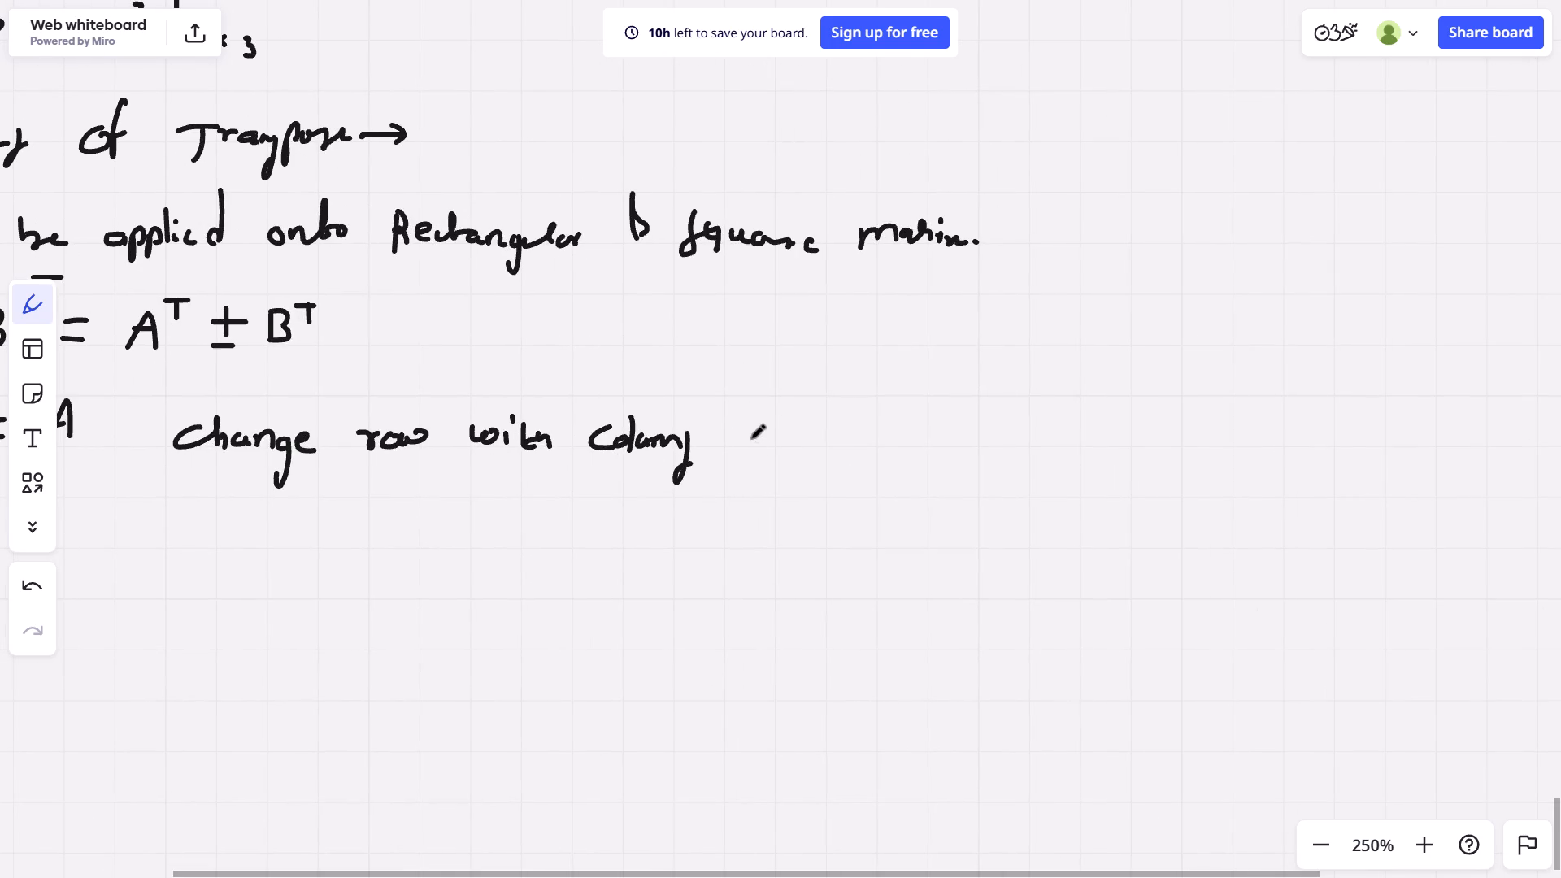
{"action": "left_click", "coordinate": [759, 433]}
{"action": "key", "text": "ctrl+z"}
{"action": "left_click_drag", "start_coordinate": [763, 432], "coordinate": [759, 447]}
{"action": "left_click", "coordinate": [767, 436]}
{"action": "left_click_drag", "start_coordinate": [783, 434], "coordinate": [796, 446]}
{"action": "left_click_drag", "start_coordinate": [796, 446], "coordinate": [796, 447]}
{"action": "left_click_drag", "start_coordinate": [800, 435], "coordinate": [814, 435]}
{"action": "left_click_drag", "start_coordinate": [820, 440], "coordinate": [828, 448]}
{"action": "left_click_drag", "start_coordinate": [839, 437], "coordinate": [850, 439]}
{"action": "left_click_drag", "start_coordinate": [860, 435], "coordinate": [889, 449]}
{"action": "left_click_drag", "start_coordinate": [946, 432], "coordinate": [951, 446]}
{"action": "left_click_drag", "start_coordinate": [958, 436], "coordinate": [973, 440]}
{"action": "left_click_drag", "start_coordinate": [991, 422], "coordinate": [994, 447]}
Begin a second line of the note under the first by handwriting "again change".
{"action": "middle_click_drag", "start_coordinate": [758, 437], "coordinate": [1028, 411]}
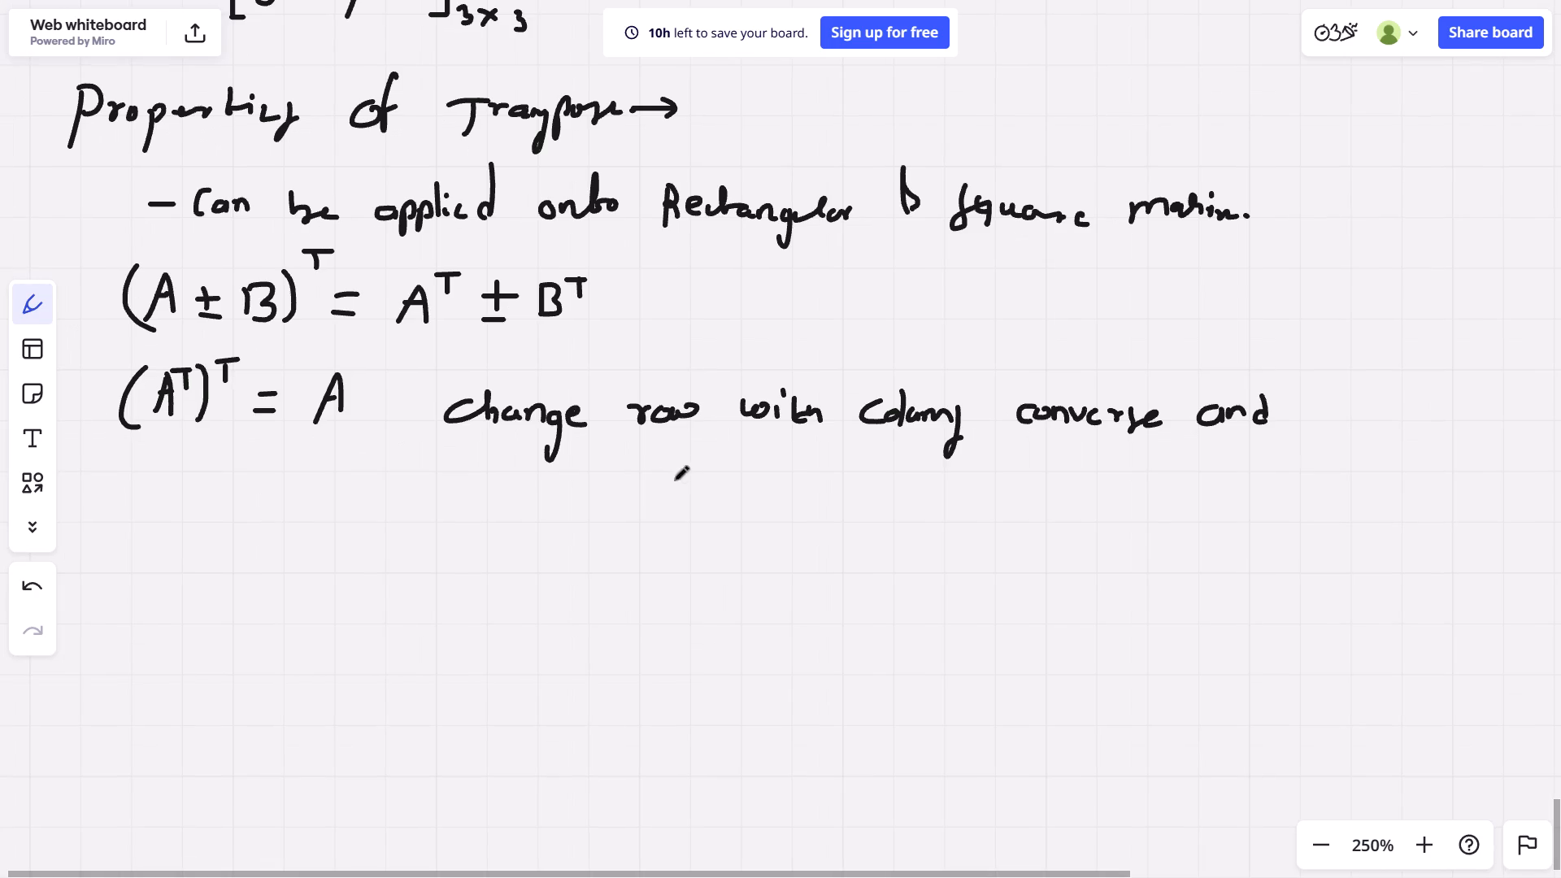
{"action": "left_click_drag", "start_coordinate": [636, 457], "coordinate": [643, 469]}
{"action": "left_click_drag", "start_coordinate": [664, 454], "coordinate": [659, 472]}
{"action": "left_click_drag", "start_coordinate": [658, 458], "coordinate": [659, 471]}
{"action": "left_click_drag", "start_coordinate": [682, 461], "coordinate": [701, 467]}
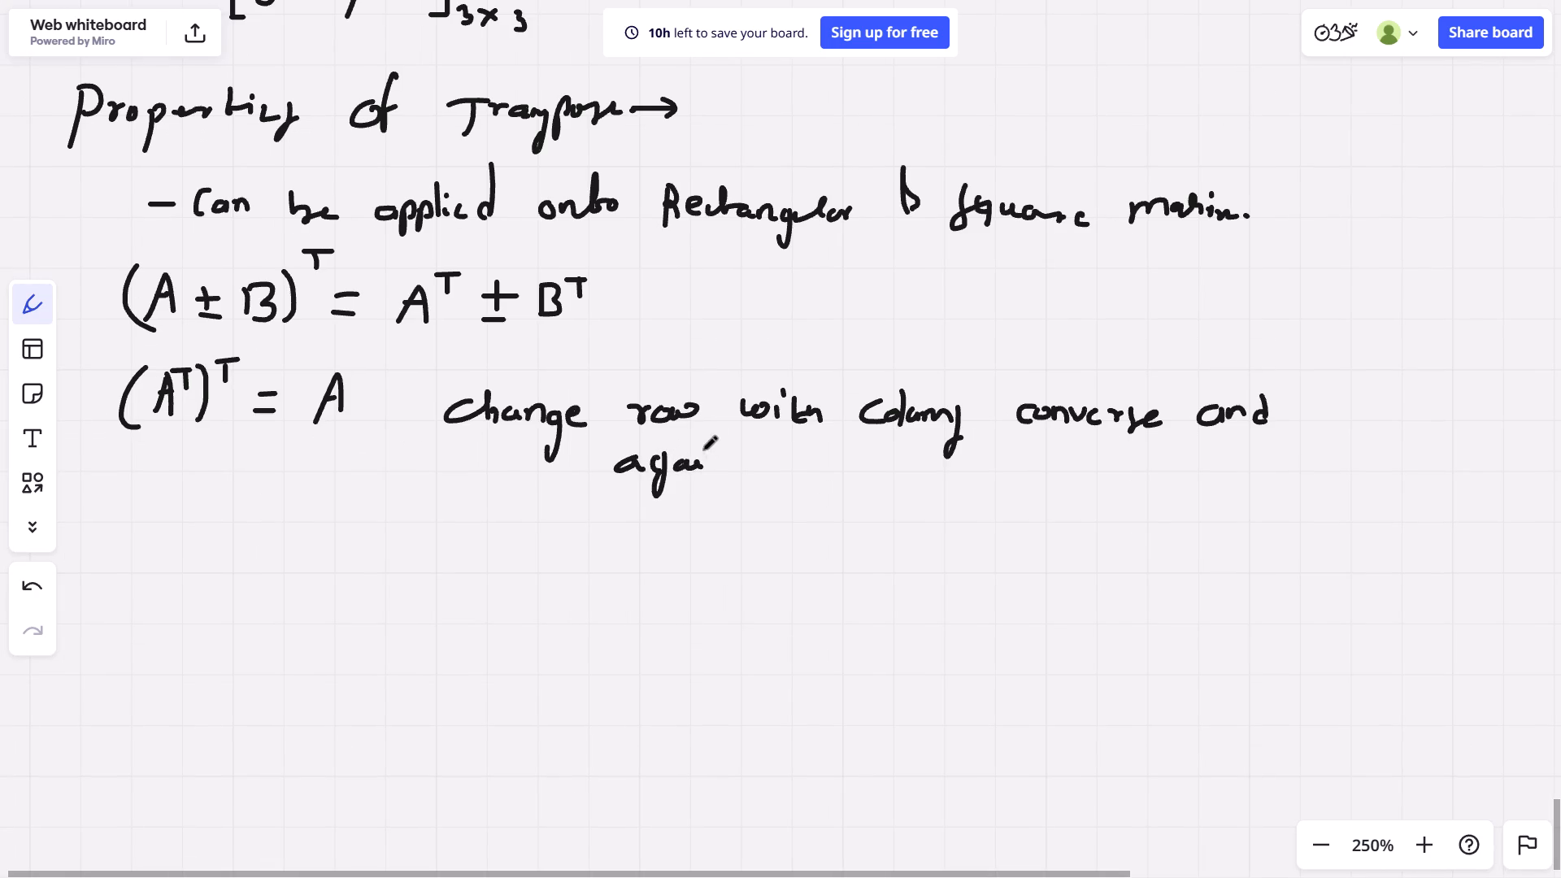
{"action": "left_click", "coordinate": [703, 450]}
{"action": "left_click_drag", "start_coordinate": [708, 461], "coordinate": [737, 465]}
{"action": "left_click_drag", "start_coordinate": [799, 459], "coordinate": [829, 466]}
{"action": "left_click_drag", "start_coordinate": [843, 462], "coordinate": [854, 468]}
{"action": "left_click_drag", "start_coordinate": [860, 462], "coordinate": [863, 465]}
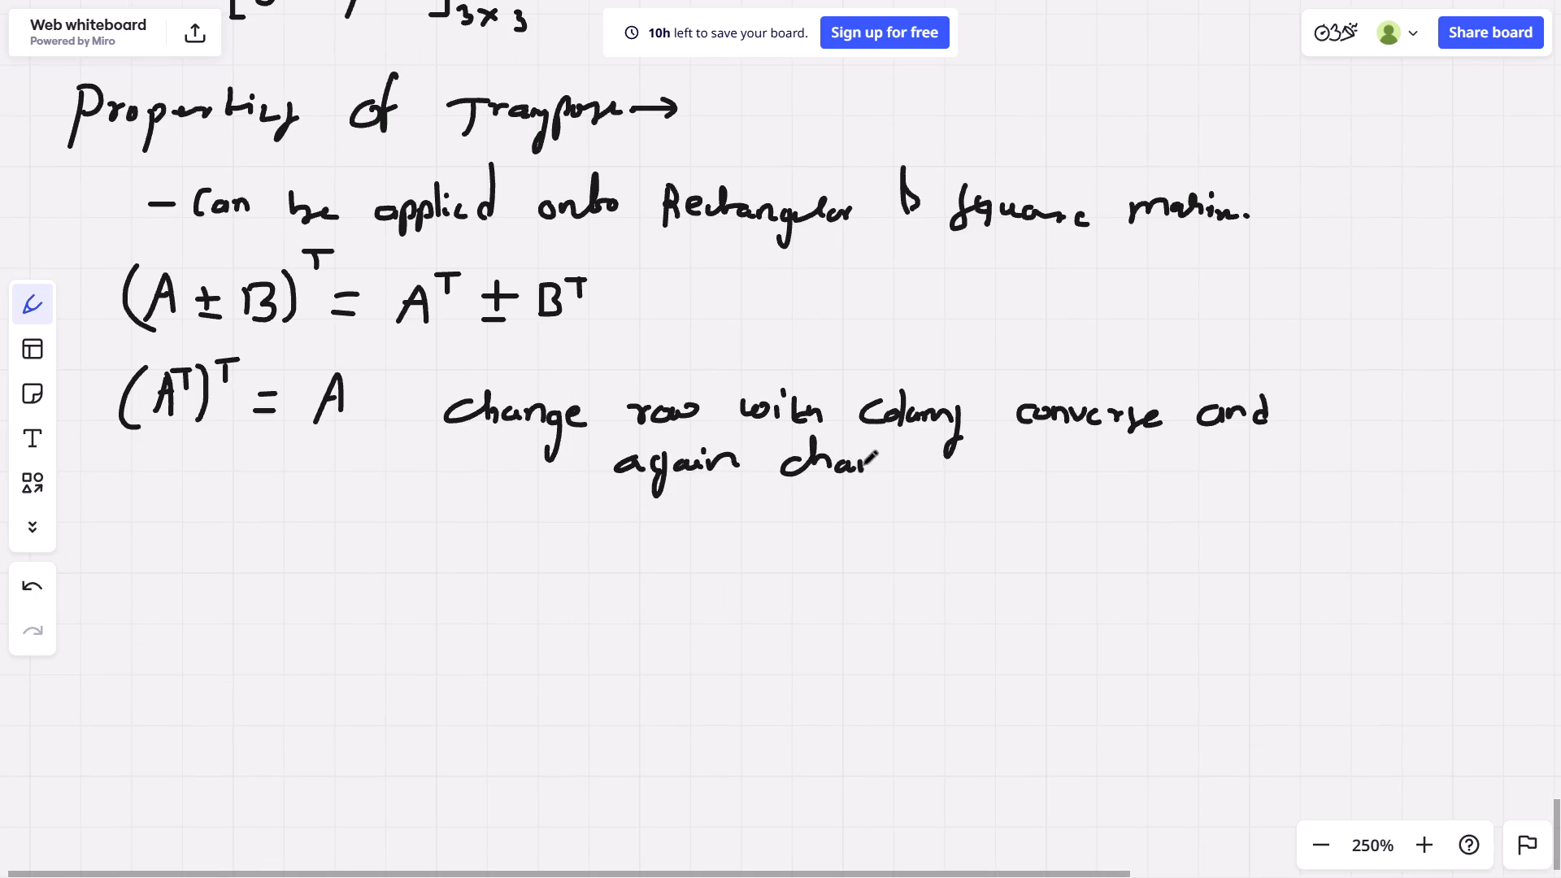
{"action": "left_click_drag", "start_coordinate": [863, 465], "coordinate": [883, 470]}
{"action": "left_click_drag", "start_coordinate": [895, 459], "coordinate": [892, 471]}
{"action": "left_click_drag", "start_coordinate": [893, 459], "coordinate": [896, 467]}
{"action": "left_click_drag", "start_coordinate": [904, 464], "coordinate": [918, 472]}
Continue the note's second line with the words "rows with".
{"action": "left_click_drag", "start_coordinate": [956, 461], "coordinate": [979, 461]}
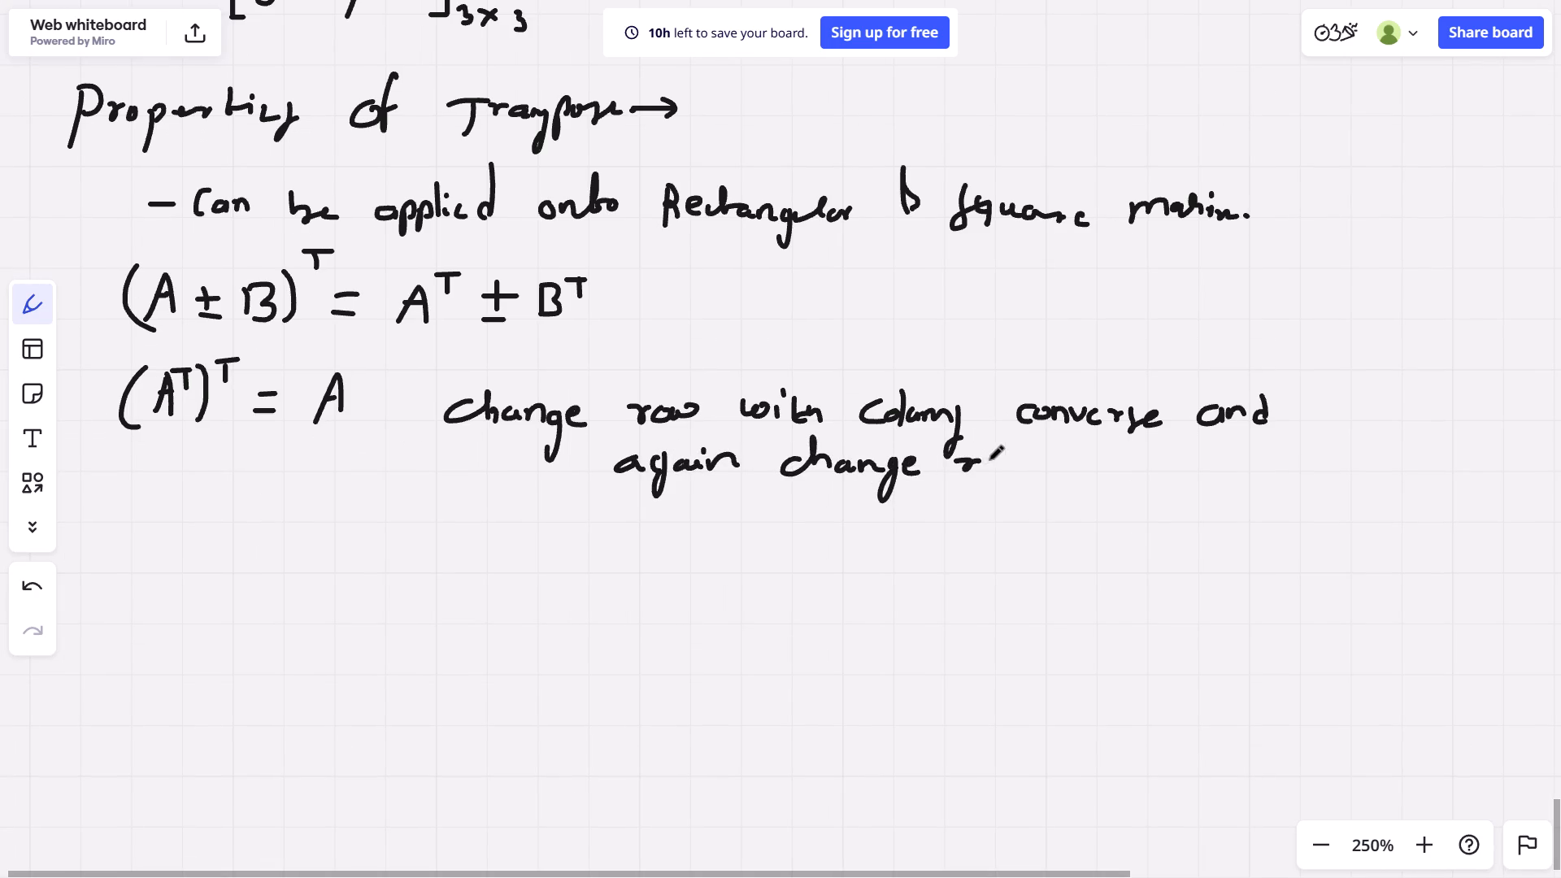
{"action": "left_click", "coordinate": [989, 459]}
{"action": "left_click_drag", "start_coordinate": [1003, 460], "coordinate": [1013, 470]}
{"action": "left_click_drag", "start_coordinate": [1036, 459], "coordinate": [1036, 471]}
{"action": "left_click_drag", "start_coordinate": [1098, 457], "coordinate": [1119, 462]}
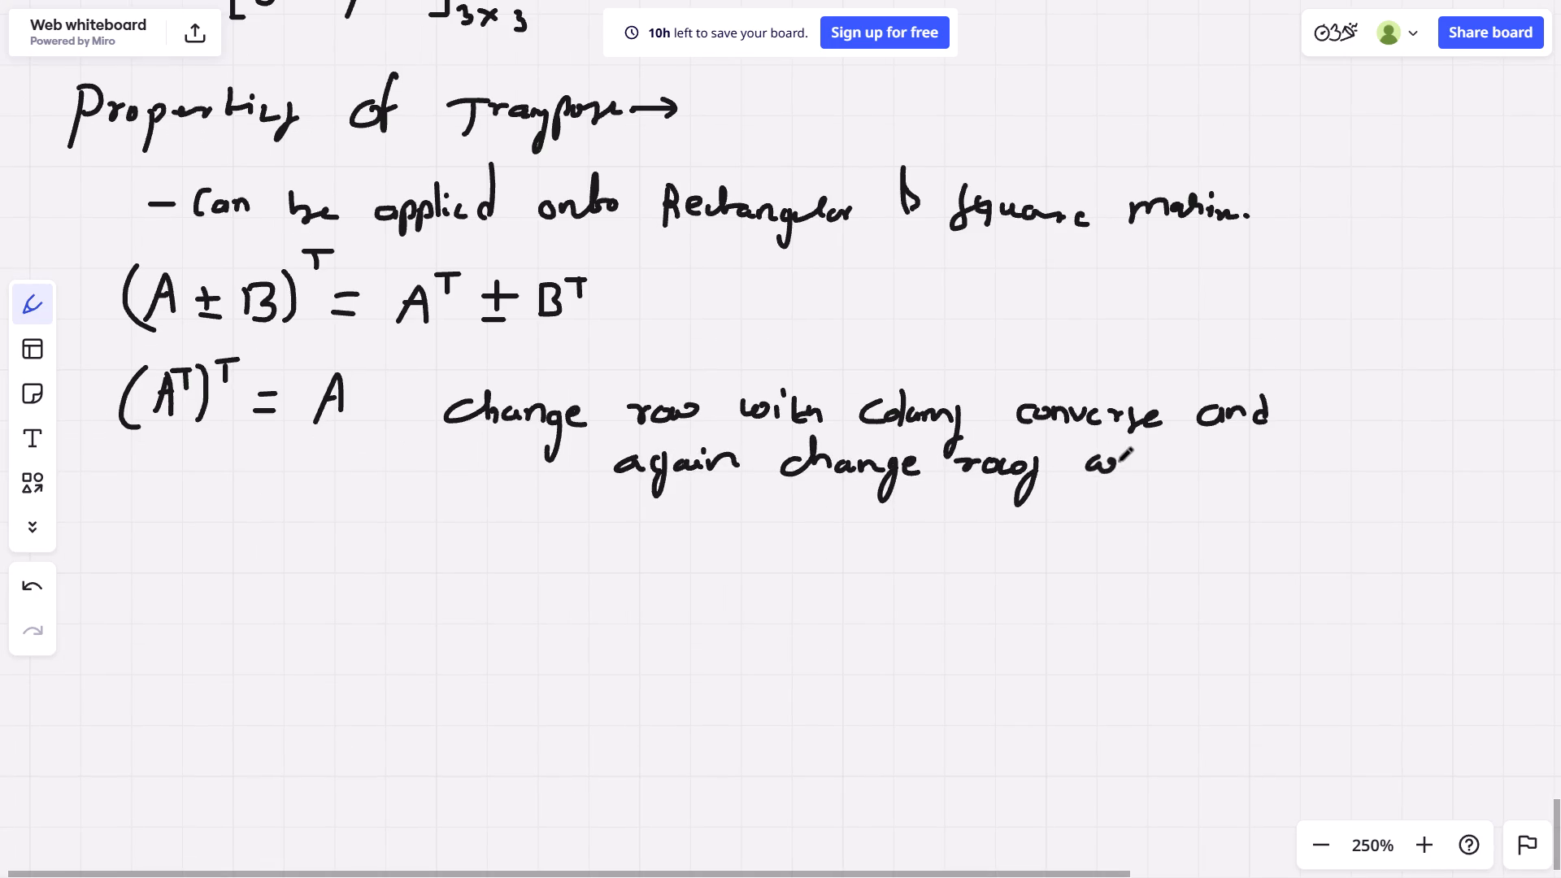
{"action": "left_click_drag", "start_coordinate": [1119, 462], "coordinate": [1111, 463]}
{"action": "left_click", "coordinate": [1124, 460]}
{"action": "left_click", "coordinate": [1124, 453]}
{"action": "left_click_drag", "start_coordinate": [1140, 454], "coordinate": [1143, 470]}
{"action": "left_click_drag", "start_coordinate": [1134, 464], "coordinate": [1151, 460]}
{"action": "left_click_drag", "start_coordinate": [1153, 458], "coordinate": [1170, 469]}
End the note's second line with the word "columns" and a full stop.
{"action": "left_click_drag", "start_coordinate": [1230, 459], "coordinate": [1224, 476]}
{"action": "left_click_drag", "start_coordinate": [1241, 462], "coordinate": [1247, 467]}
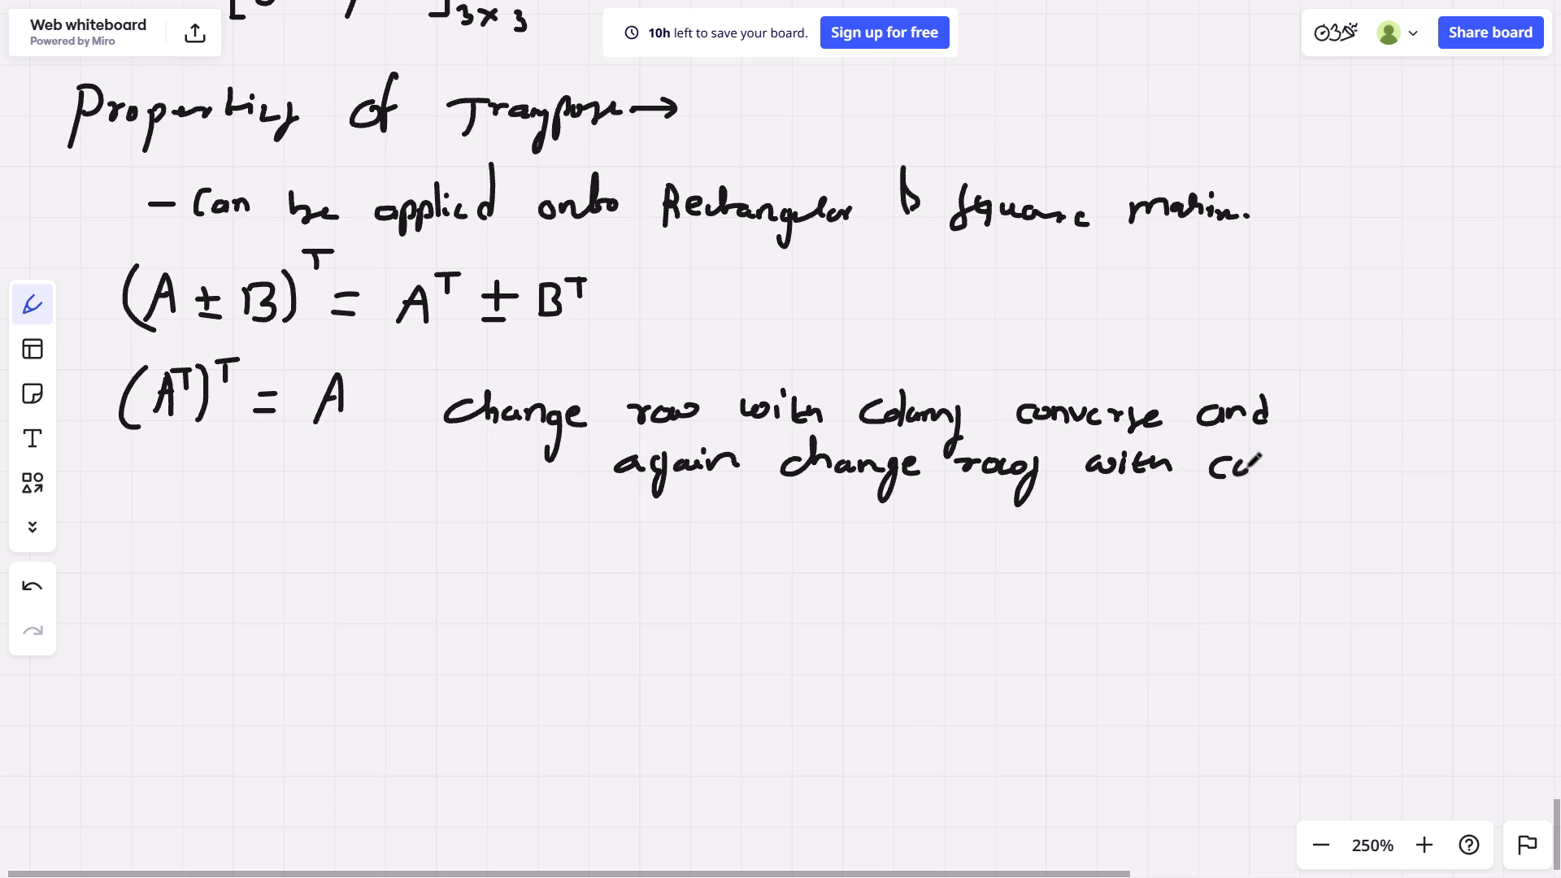
{"action": "left_click_drag", "start_coordinate": [1247, 467], "coordinate": [1242, 469]}
{"action": "left_click_drag", "start_coordinate": [1253, 446], "coordinate": [1250, 473]}
{"action": "left_click_drag", "start_coordinate": [1261, 460], "coordinate": [1271, 466]}
{"action": "left_click_drag", "start_coordinate": [1273, 460], "coordinate": [1299, 464]}
{"action": "left_click_drag", "start_coordinate": [1307, 456], "coordinate": [1332, 485]}
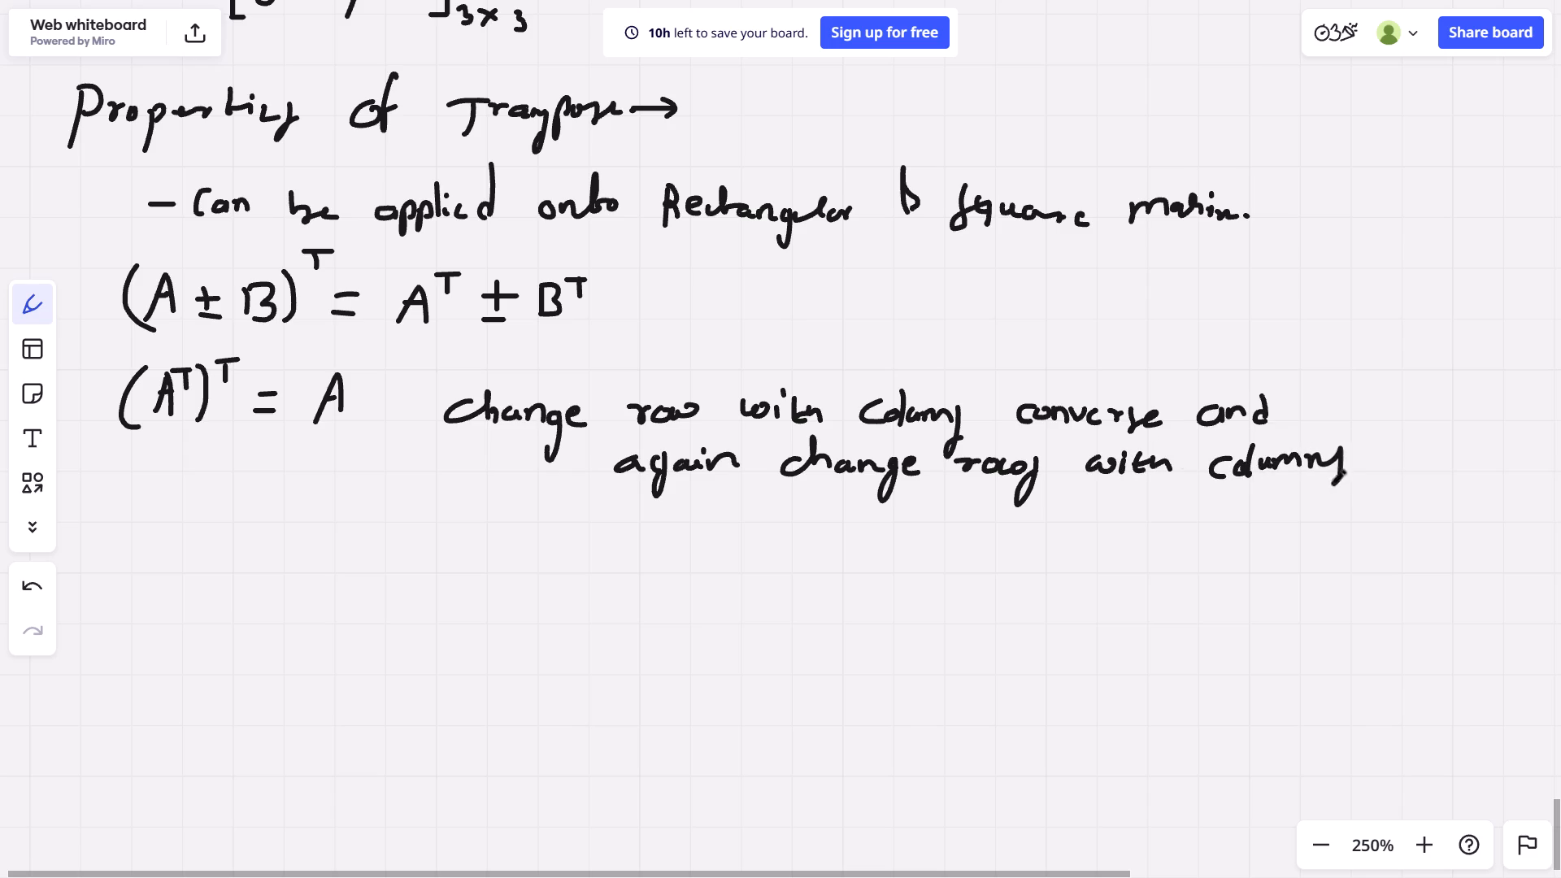
{"action": "left_click_drag", "start_coordinate": [1332, 485], "coordinate": [1340, 472]}
{"action": "left_click", "coordinate": [1353, 467]}
Start a new heading below the transpose properties with a star bullet and the word "Minors".
{"action": "middle_click_drag", "start_coordinate": [980, 501], "coordinate": [670, 524]}
{"action": "middle_click_drag", "start_coordinate": [1029, 473], "coordinate": [1165, 446]}
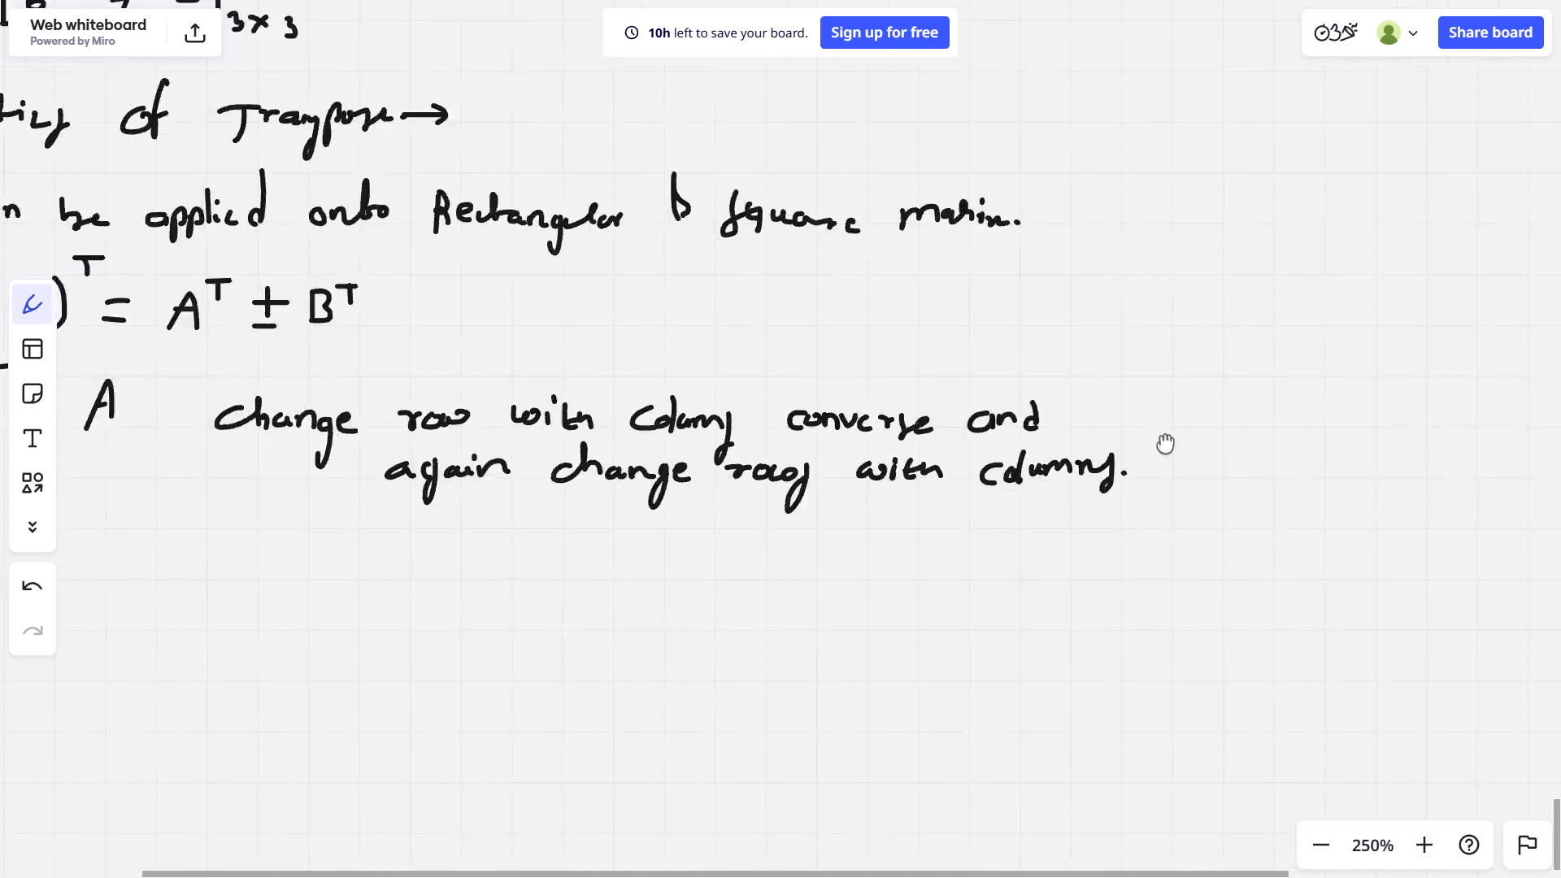
{"action": "middle_click_drag", "start_coordinate": [1165, 446], "coordinate": [1284, 434]}
{"action": "middle_click_drag", "start_coordinate": [598, 459], "coordinate": [782, 443]}
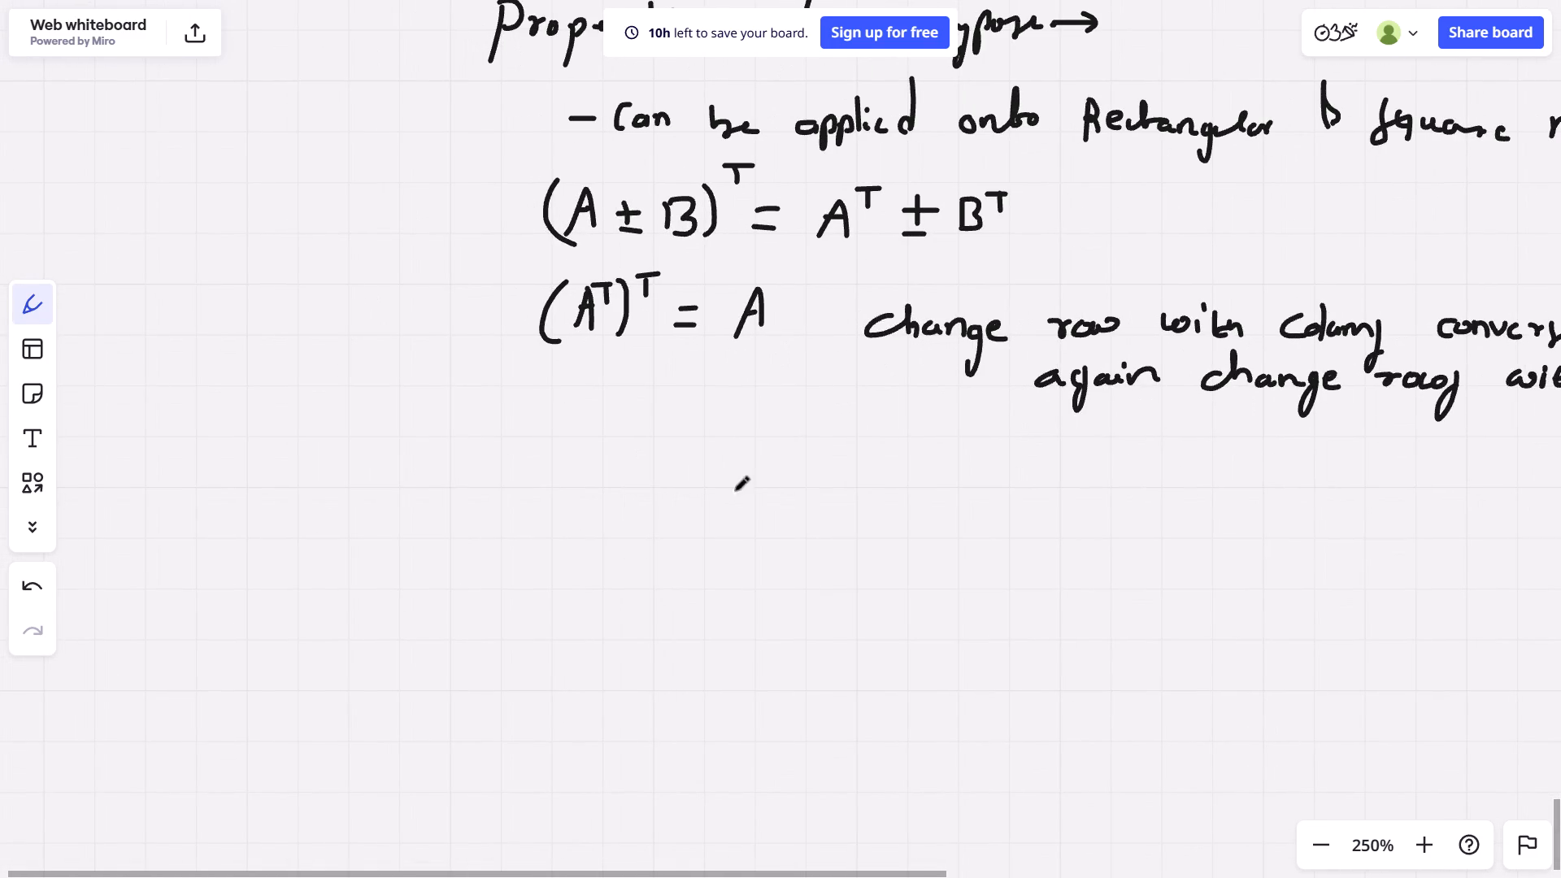
{"action": "middle_click_drag", "start_coordinate": [654, 548], "coordinate": [780, 460]}
{"action": "left_click", "coordinate": [513, 454]}
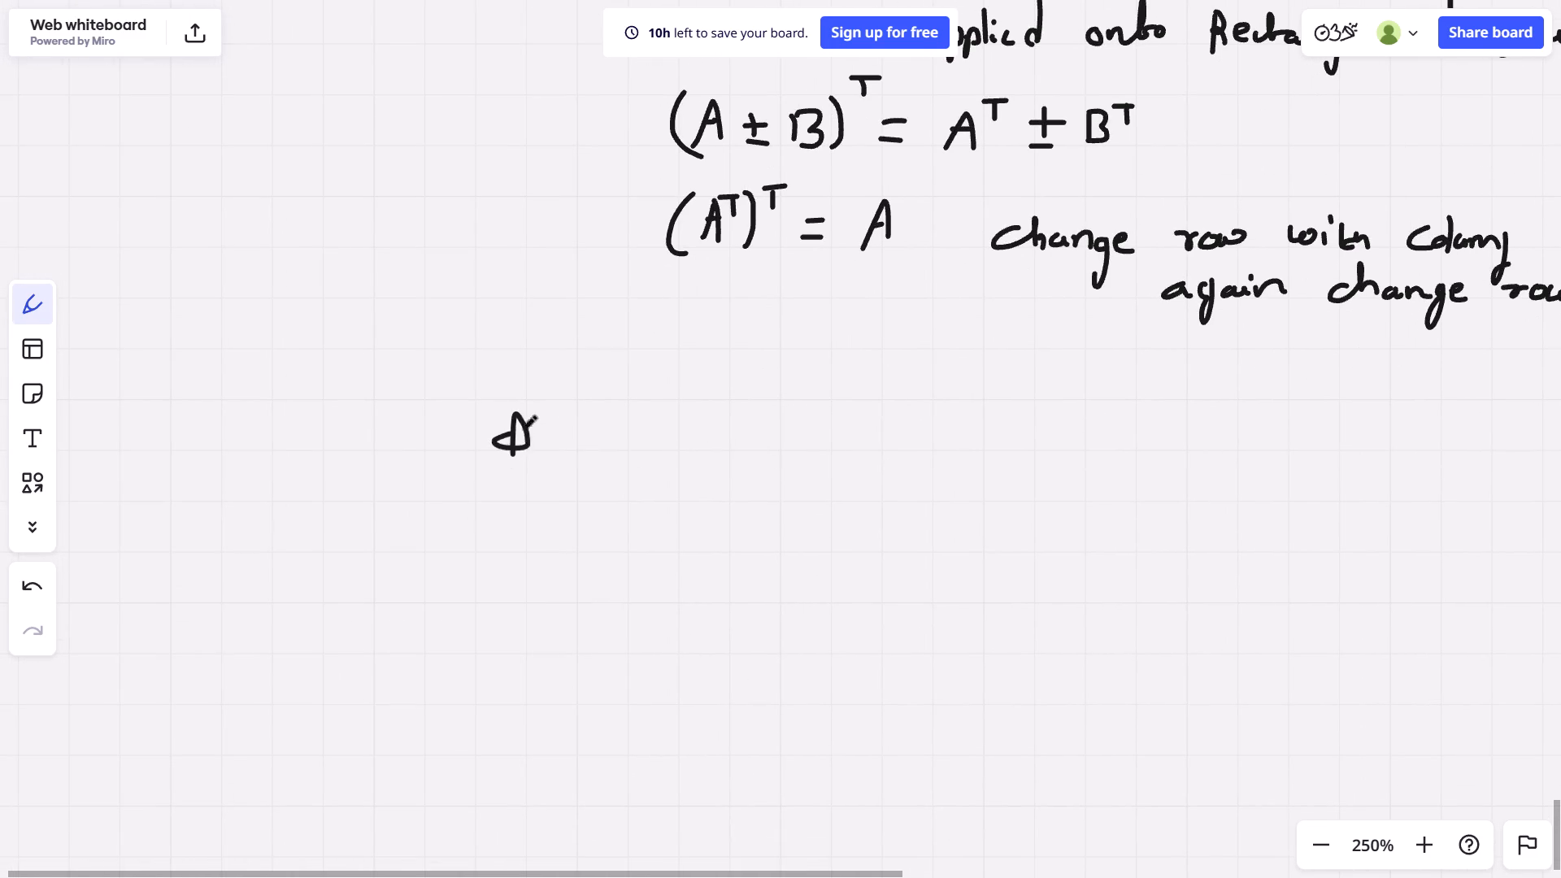
{"action": "left_click_drag", "start_coordinate": [560, 422], "coordinate": [559, 446], "text": "shift"}
{"action": "left_click_drag", "start_coordinate": [558, 423], "coordinate": [573, 436]}
{"action": "left_click_drag", "start_coordinate": [581, 422], "coordinate": [569, 437]}
{"action": "left_click_drag", "start_coordinate": [583, 424], "coordinate": [585, 448]}
{"action": "left_click_drag", "start_coordinate": [605, 428], "coordinate": [607, 446]}
{"action": "left_click_drag", "start_coordinate": [596, 429], "coordinate": [621, 427]}
{"action": "left_click_drag", "start_coordinate": [601, 453], "coordinate": [620, 450]}
{"action": "left_click_drag", "start_coordinate": [631, 439], "coordinate": [645, 450]}
{"action": "left_click", "coordinate": [661, 437]}
{"action": "left_click_drag", "start_coordinate": [681, 440], "coordinate": [697, 442]}
{"action": "left_click_drag", "start_coordinate": [707, 442], "coordinate": [720, 453]}
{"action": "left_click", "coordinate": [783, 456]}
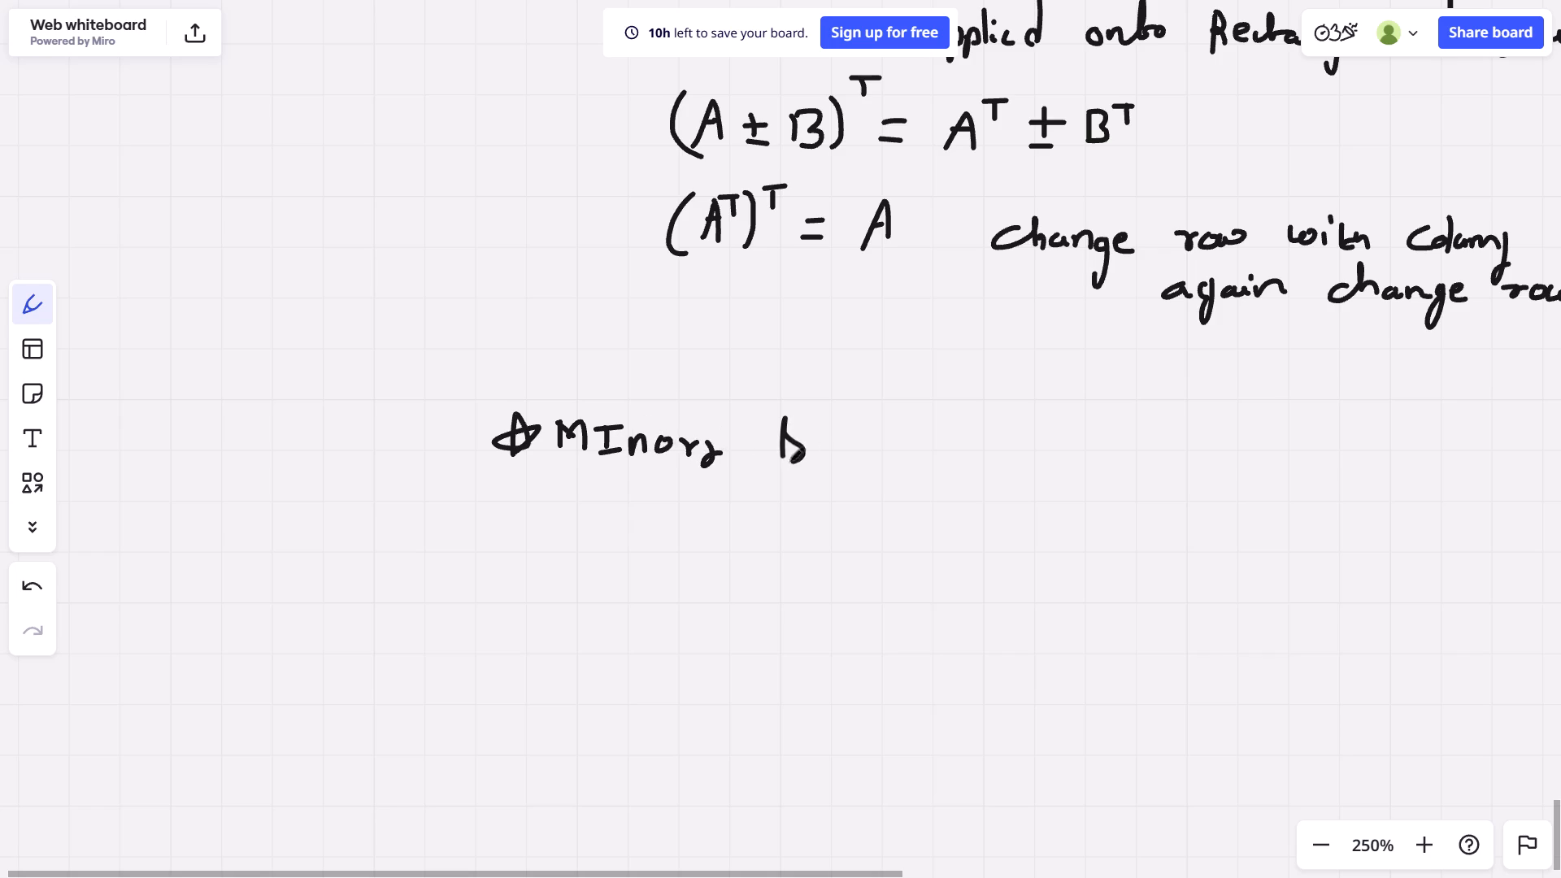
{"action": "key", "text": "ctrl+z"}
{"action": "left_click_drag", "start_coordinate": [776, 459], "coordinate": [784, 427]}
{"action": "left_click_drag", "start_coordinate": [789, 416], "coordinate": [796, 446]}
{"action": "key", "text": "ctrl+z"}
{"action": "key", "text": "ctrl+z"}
Complete the heading by handwriting "& Cofactors" after "Minors".
{"action": "left_click", "coordinate": [776, 463]}
{"action": "left_click_drag", "start_coordinate": [859, 429], "coordinate": [862, 454]}
{"action": "left_click", "coordinate": [874, 437]}
{"action": "left_click_drag", "start_coordinate": [882, 440], "coordinate": [893, 413]}
{"action": "left_click_drag", "start_coordinate": [880, 447], "coordinate": [892, 447]}
{"action": "left_click_drag", "start_coordinate": [904, 441], "coordinate": [911, 448]}
{"action": "left_click_drag", "start_coordinate": [924, 439], "coordinate": [955, 445]}
{"action": "left_click_drag", "start_coordinate": [957, 441], "coordinate": [1013, 441]}
{"action": "left_click_drag", "start_coordinate": [1024, 436], "coordinate": [1008, 454]}
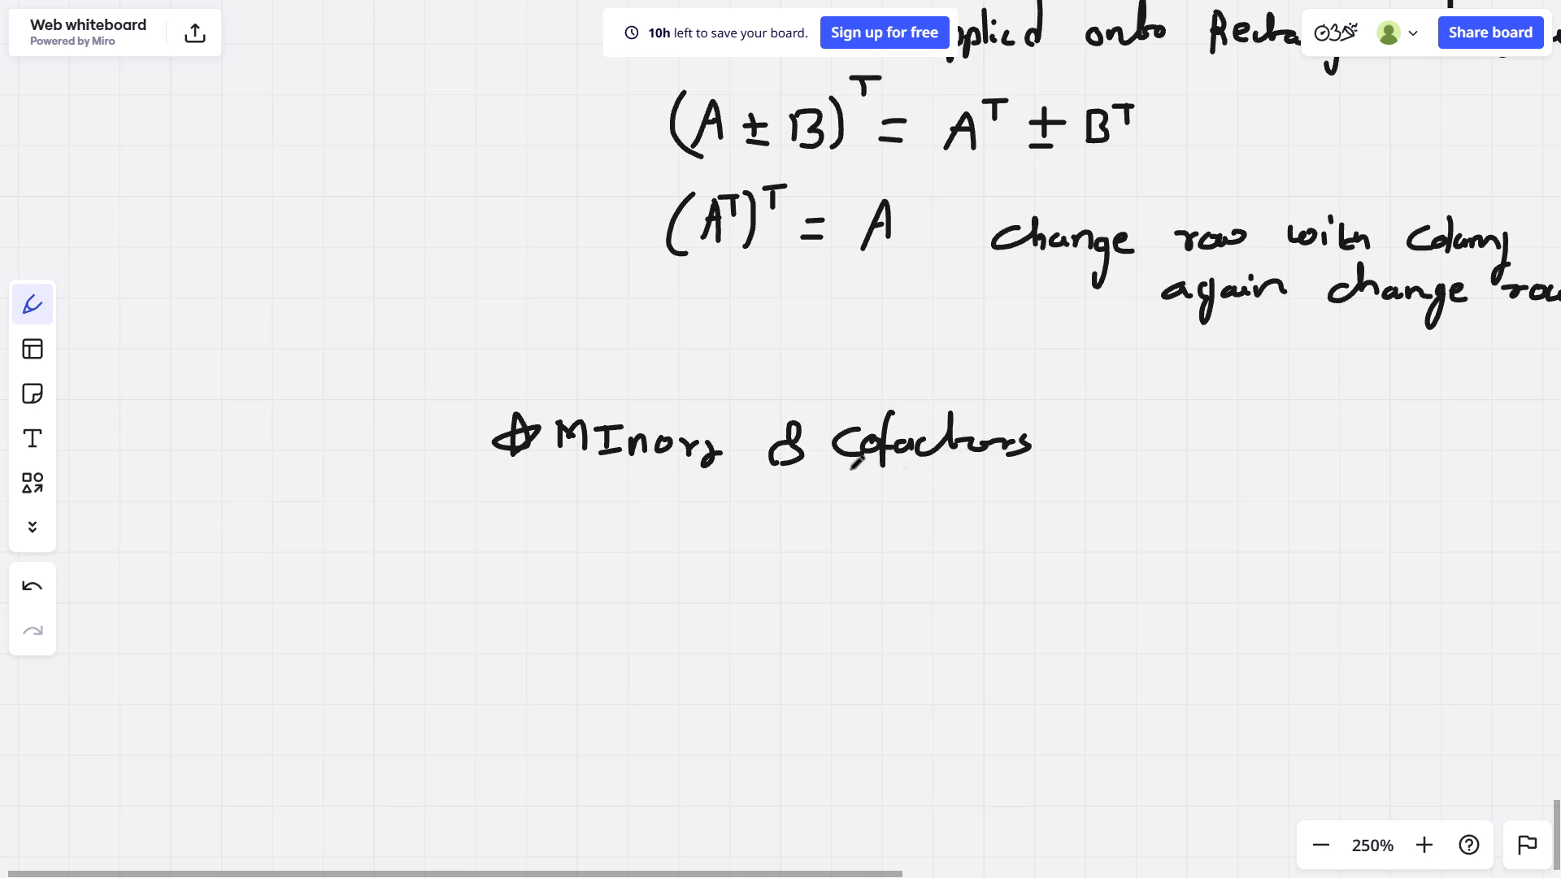
Underline the "Minors & Cofactors" heading and draw a short horizontal dash after it.
{"action": "left_click_drag", "start_coordinate": [554, 478], "coordinate": [1041, 486], "text": "shift"}
{"action": "left_click_drag", "start_coordinate": [1047, 446], "coordinate": [1094, 446], "text": "shift"}
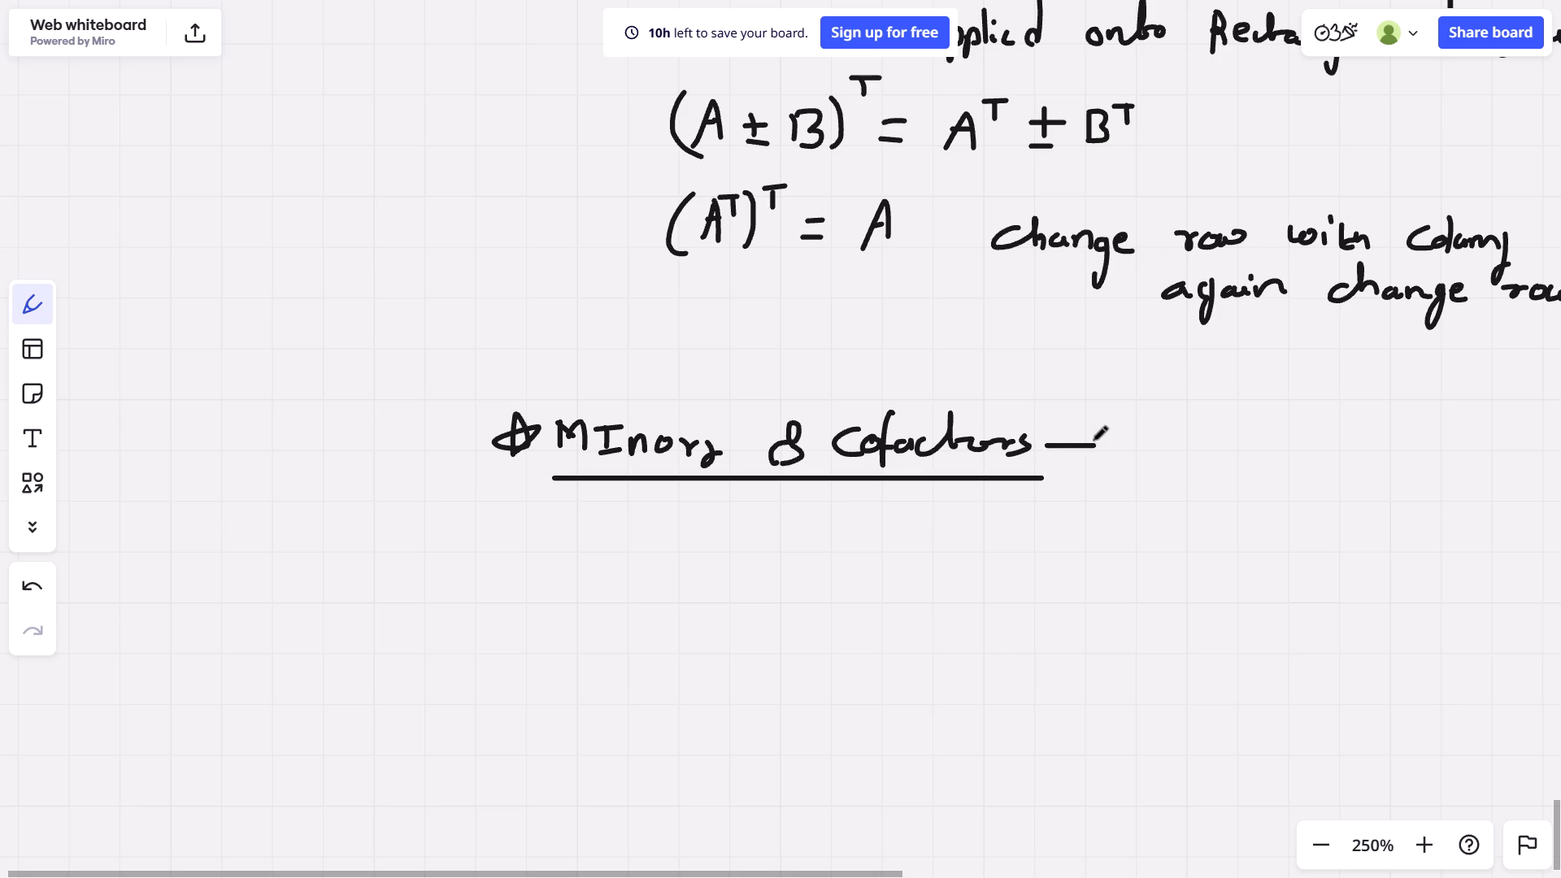
Add an arrowhead to the dash after the "Minors & Cofactors" heading.
{"action": "left_click_drag", "start_coordinate": [1085, 438], "coordinate": [1095, 445], "text": "shift"}
{"action": "left_click_drag", "start_coordinate": [1094, 447], "coordinate": [1082, 464], "text": "shift"}
Handwrite the subheading "Notation" beneath the "Minors & Cofactors" heading.
{"action": "middle_click_drag", "start_coordinate": [1038, 499], "coordinate": [1026, 459]}
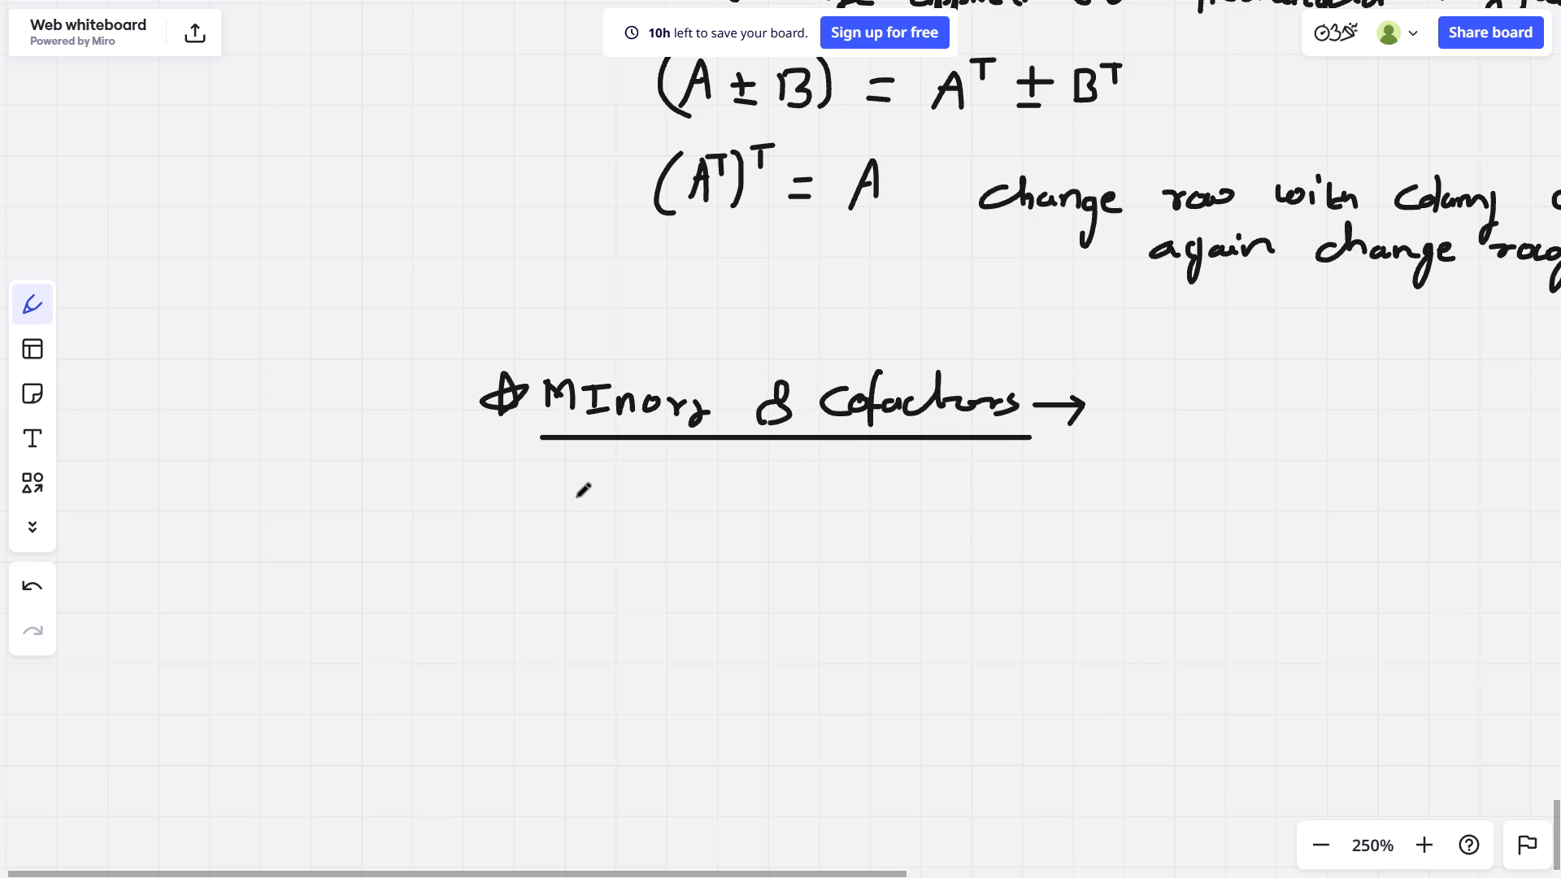
{"action": "left_click_drag", "start_coordinate": [588, 484], "coordinate": [581, 511], "text": "shift"}
{"action": "key", "text": "ctrl+z"}
{"action": "left_click_drag", "start_coordinate": [589, 485], "coordinate": [590, 503], "text": "shift"}
{"action": "left_click_drag", "start_coordinate": [587, 483], "coordinate": [598, 493]}
{"action": "left_click_drag", "start_coordinate": [600, 466], "coordinate": [598, 492]}
{"action": "left_click", "coordinate": [612, 492]}
{"action": "left_click_drag", "start_coordinate": [643, 468], "coordinate": [647, 506]}
{"action": "left_click_drag", "start_coordinate": [640, 497], "coordinate": [653, 496]}
{"action": "left_click_drag", "start_coordinate": [661, 497], "coordinate": [674, 504]}
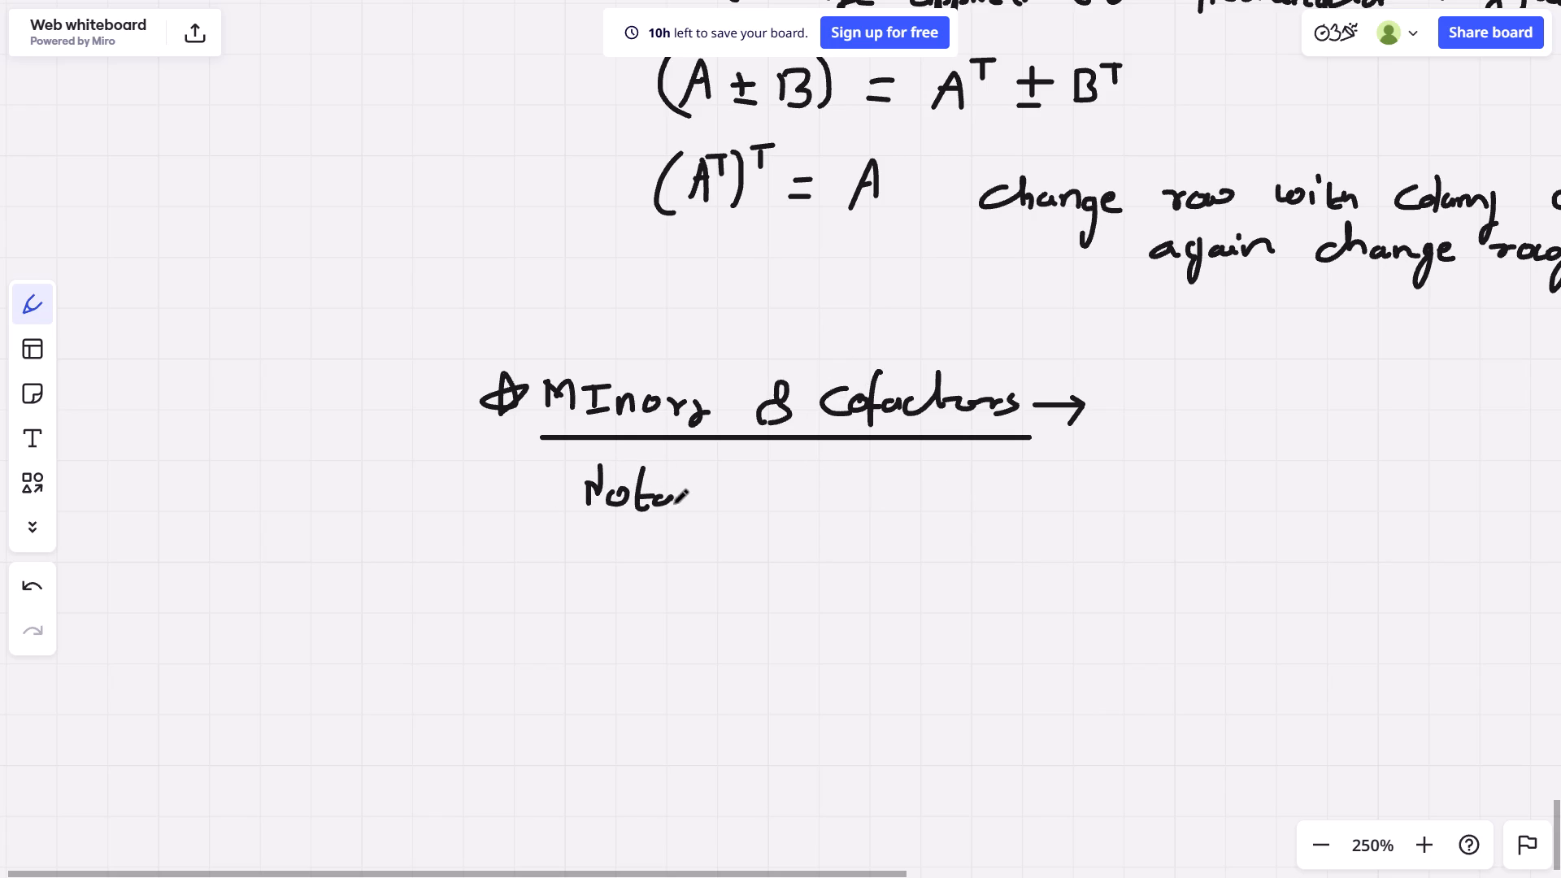
{"action": "left_click_drag", "start_coordinate": [674, 504], "coordinate": [711, 501]}
{"action": "left_click", "coordinate": [715, 485]}
{"action": "left_click_drag", "start_coordinate": [728, 497], "coordinate": [736, 502]}
{"action": "left_click_drag", "start_coordinate": [745, 497], "coordinate": [770, 498]}
Underline the "Notation" subheading and draw a small arrow after it.
{"action": "left_click_drag", "start_coordinate": [580, 519], "coordinate": [585, 518], "text": "shift"}
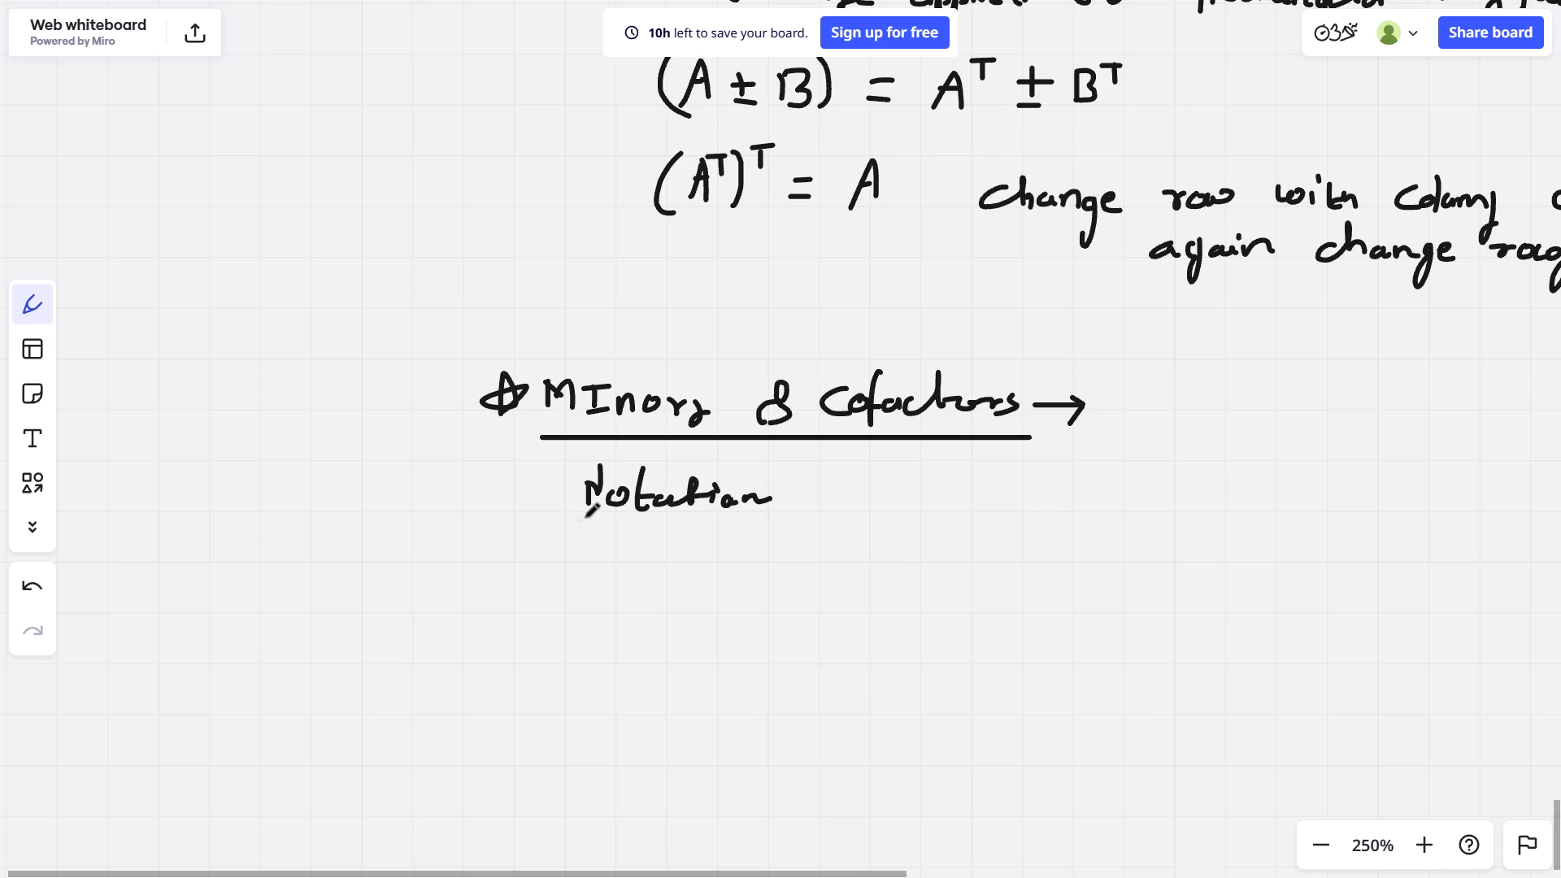
{"action": "left_click_drag", "start_coordinate": [585, 518], "coordinate": [811, 526], "text": "shift"}
{"action": "left_click_drag", "start_coordinate": [807, 498], "coordinate": [844, 498], "text": "shift"}
{"action": "left_click_drag", "start_coordinate": [837, 485], "coordinate": [846, 498]}
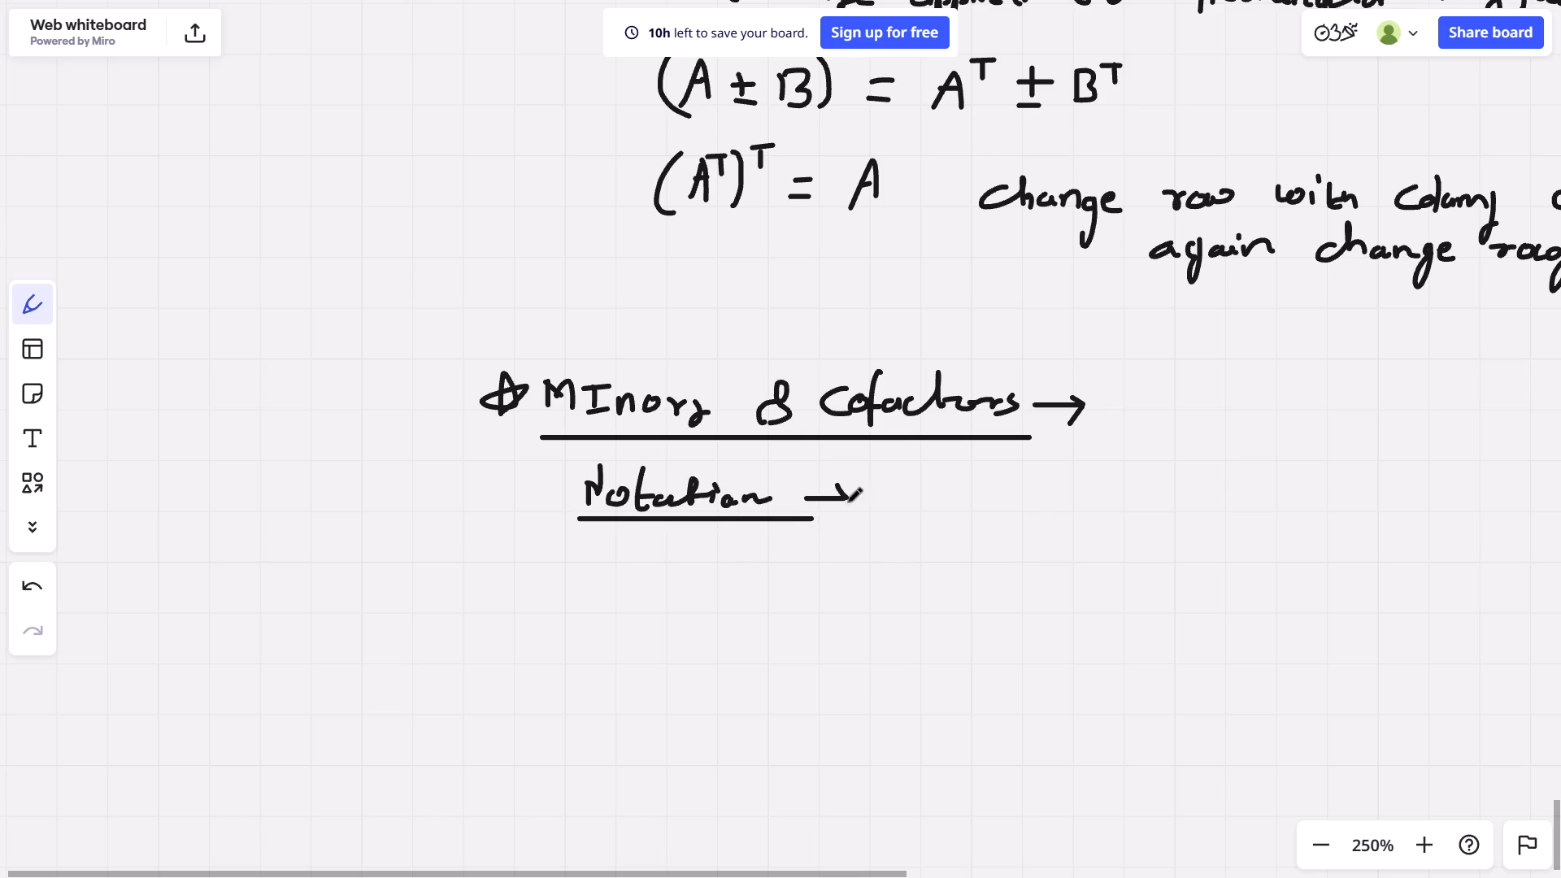
{"action": "left_click_drag", "start_coordinate": [848, 502], "coordinate": [843, 511]}
Handwrite the label "minor" with a colon beneath the "Notation" subheading.
{"action": "middle_click_drag", "start_coordinate": [816, 533], "coordinate": [805, 459]}
{"action": "left_click_drag", "start_coordinate": [679, 474], "coordinate": [711, 473]}
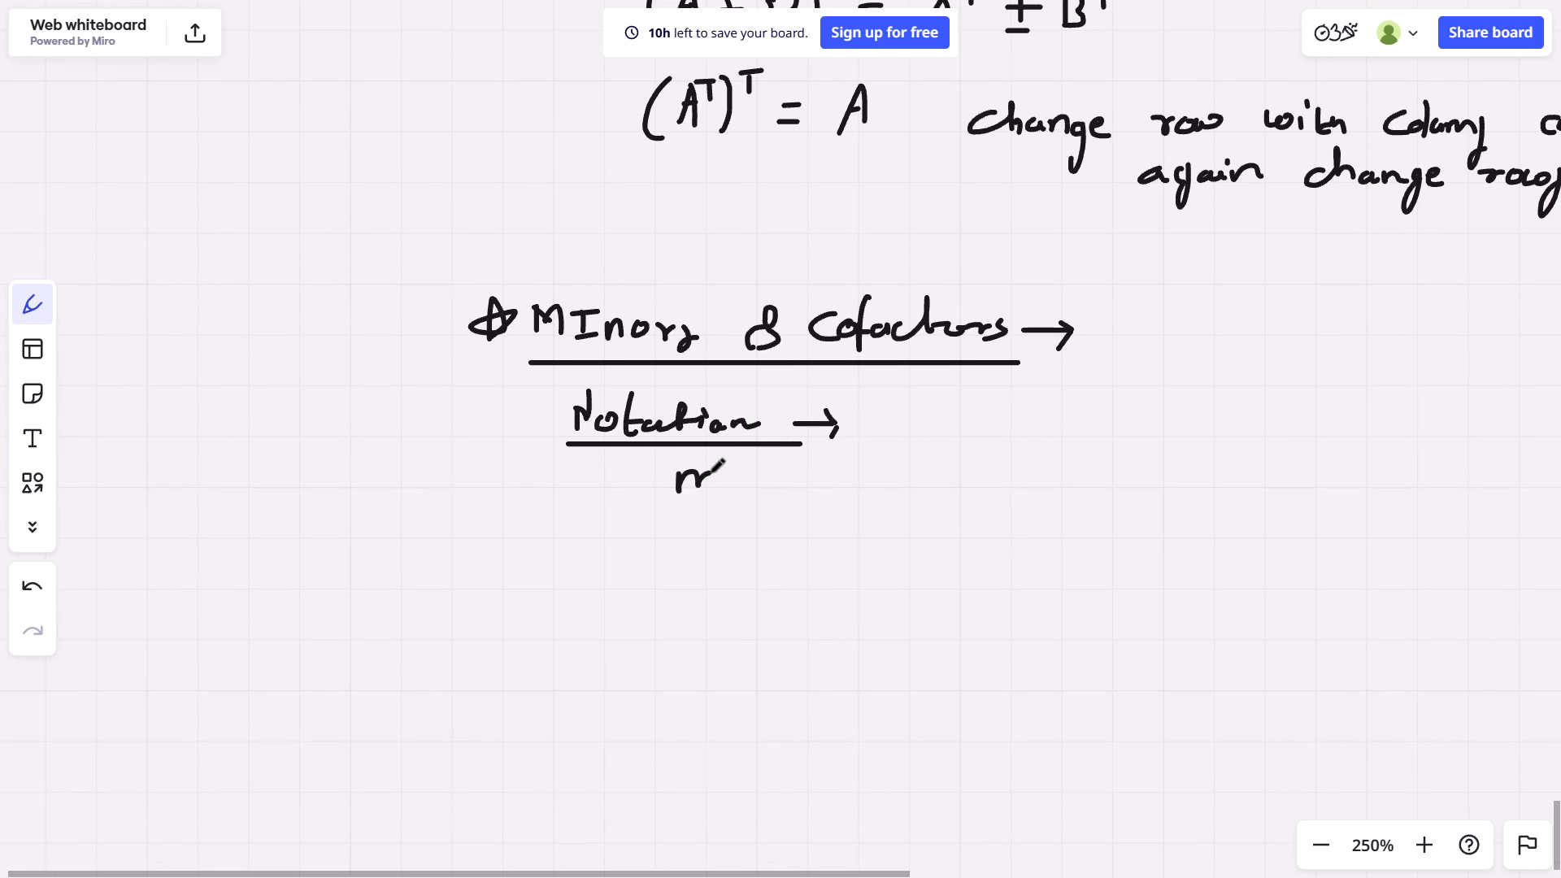
{"action": "left_click_drag", "start_coordinate": [711, 473], "coordinate": [716, 487]}
{"action": "left_click_drag", "start_coordinate": [727, 477], "coordinate": [727, 485]}
{"action": "key", "text": "ctrl+z"}
{"action": "key", "text": "ctrl+z"}
{"action": "left_click_drag", "start_coordinate": [698, 473], "coordinate": [697, 490]}
{"action": "left_click_drag", "start_coordinate": [698, 473], "coordinate": [710, 480]}
{"action": "left_click_drag", "start_coordinate": [718, 472], "coordinate": [709, 479]}
{"action": "left_click_drag", "start_coordinate": [719, 472], "coordinate": [720, 485]}
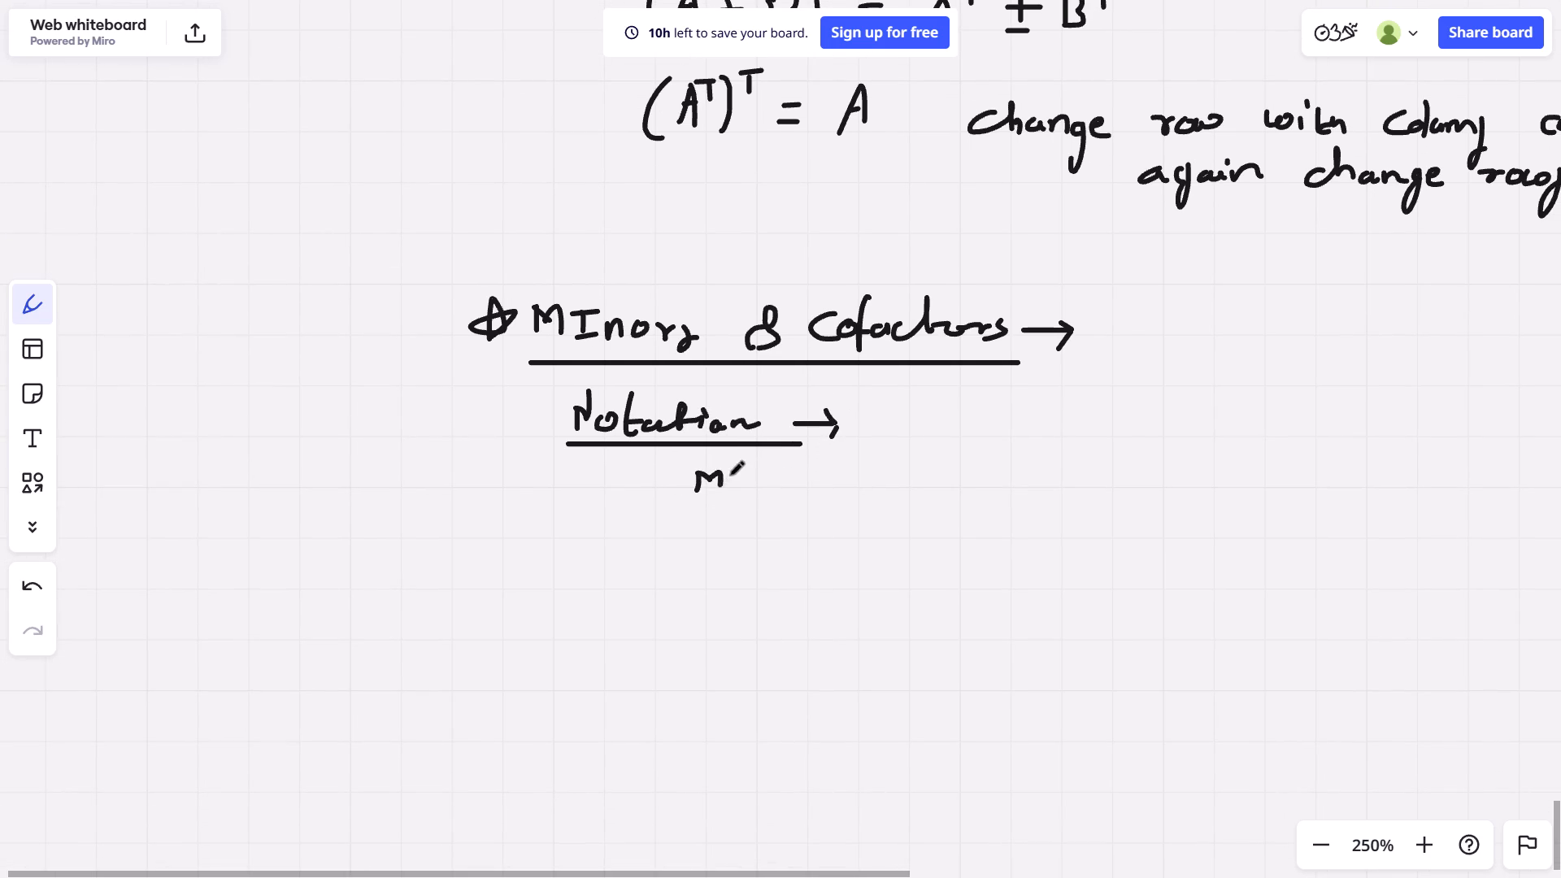
{"action": "left_click_drag", "start_coordinate": [732, 472], "coordinate": [731, 486]}
{"action": "left_click", "coordinate": [732, 466]}
{"action": "left_click", "coordinate": [742, 476]}
{"action": "left_click_drag", "start_coordinate": [754, 476], "coordinate": [763, 484]}
{"action": "left_click", "coordinate": [770, 477]}
{"action": "key", "text": "ctrl+z"}
{"action": "key", "text": "ctrl+z"}
{"action": "left_click_drag", "start_coordinate": [746, 478], "coordinate": [758, 484]}
{"action": "left_click_drag", "start_coordinate": [758, 484], "coordinate": [757, 486]}
{"action": "left_click_drag", "start_coordinate": [772, 473], "coordinate": [806, 467]}
{"action": "left_click", "coordinate": [828, 472]}
{"action": "left_click", "coordinate": [826, 487]}
Write the symbol M with subscript ij after the "minor:" label.
{"action": "middle_click_drag", "start_coordinate": [789, 493], "coordinate": [683, 485]}
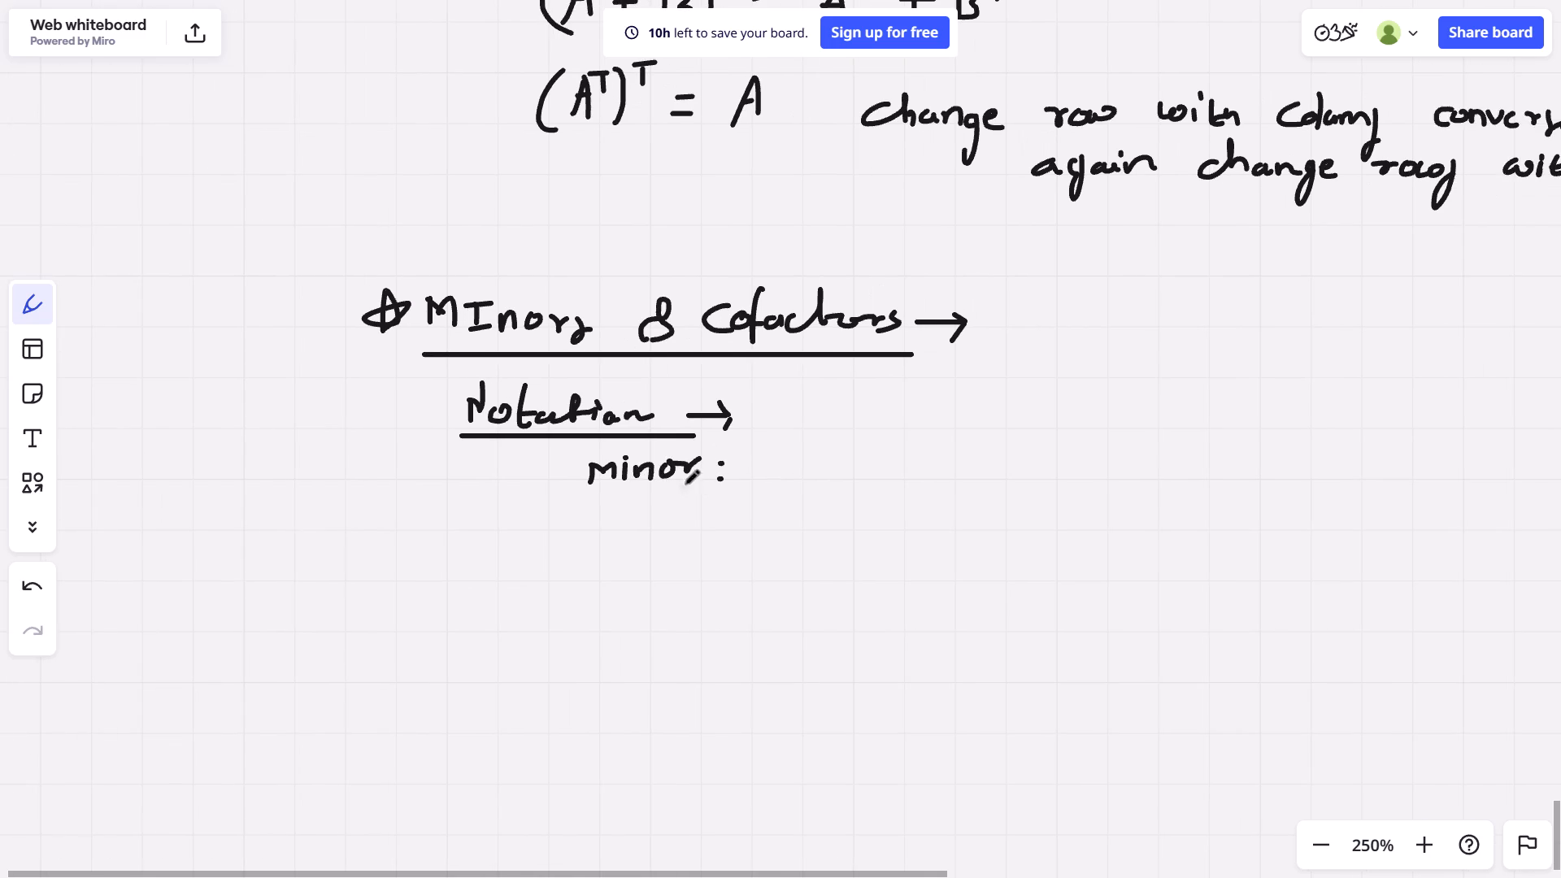
{"action": "left_click_drag", "start_coordinate": [759, 449], "coordinate": [757, 471], "text": "shift"}
{"action": "left_click_drag", "start_coordinate": [755, 454], "coordinate": [766, 463], "text": "shift"}
{"action": "key", "text": "ctrl+z"}
{"action": "left_click_drag", "start_coordinate": [759, 449], "coordinate": [770, 457], "text": "shift"}
{"action": "left_click_drag", "start_coordinate": [783, 446], "coordinate": [772, 453], "text": "shift"}
{"action": "key", "text": "ctrl+z"}
{"action": "left_click_drag", "start_coordinate": [781, 450], "coordinate": [766, 457], "text": "shift"}
{"action": "key", "text": "ctrl+z"}
{"action": "left_click_drag", "start_coordinate": [771, 459], "coordinate": [783, 448], "text": "shift"}
{"action": "left_click_drag", "start_coordinate": [782, 450], "coordinate": [778, 478], "text": "shift"}
{"action": "key", "text": "ctrl+z"}
{"action": "left_click_drag", "start_coordinate": [784, 447], "coordinate": [782, 474], "text": "shift"}
{"action": "left_click_drag", "start_coordinate": [793, 479], "coordinate": [804, 474]}
{"action": "left_click", "coordinate": [803, 460]}
{"action": "left_click_drag", "start_coordinate": [824, 472], "coordinate": [830, 480]}
{"action": "left_click", "coordinate": [824, 459]}
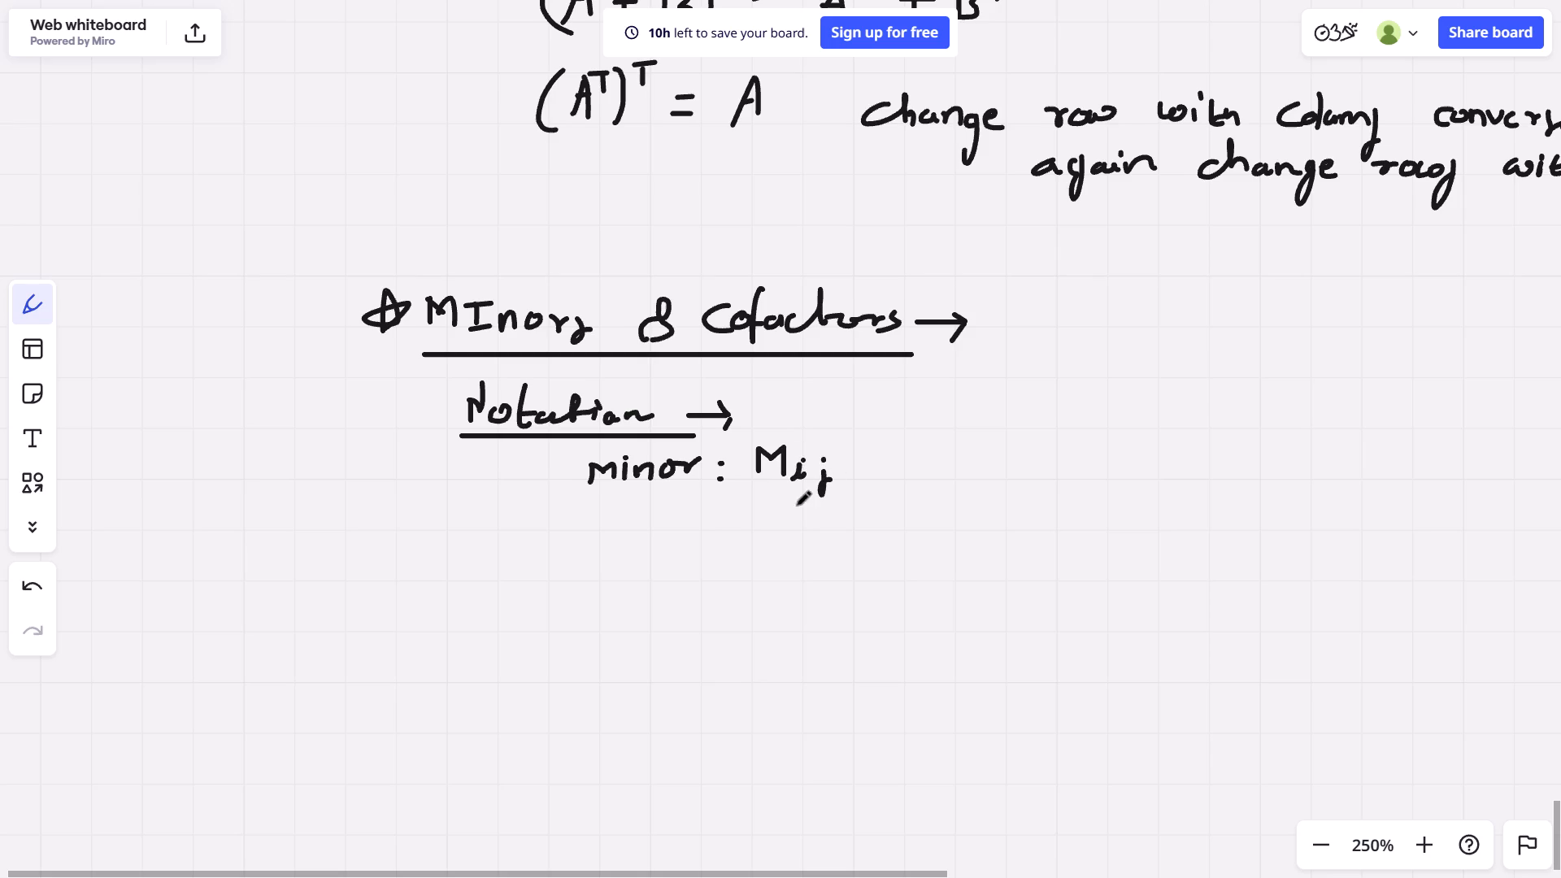
Handwrite the label "Cofactor" with a colon on the line below the minor notation.
{"action": "middle_click_drag", "start_coordinate": [789, 502], "coordinate": [785, 460]}
{"action": "left_click_drag", "start_coordinate": [594, 463], "coordinate": [590, 489]}
{"action": "left_click", "coordinate": [605, 473]}
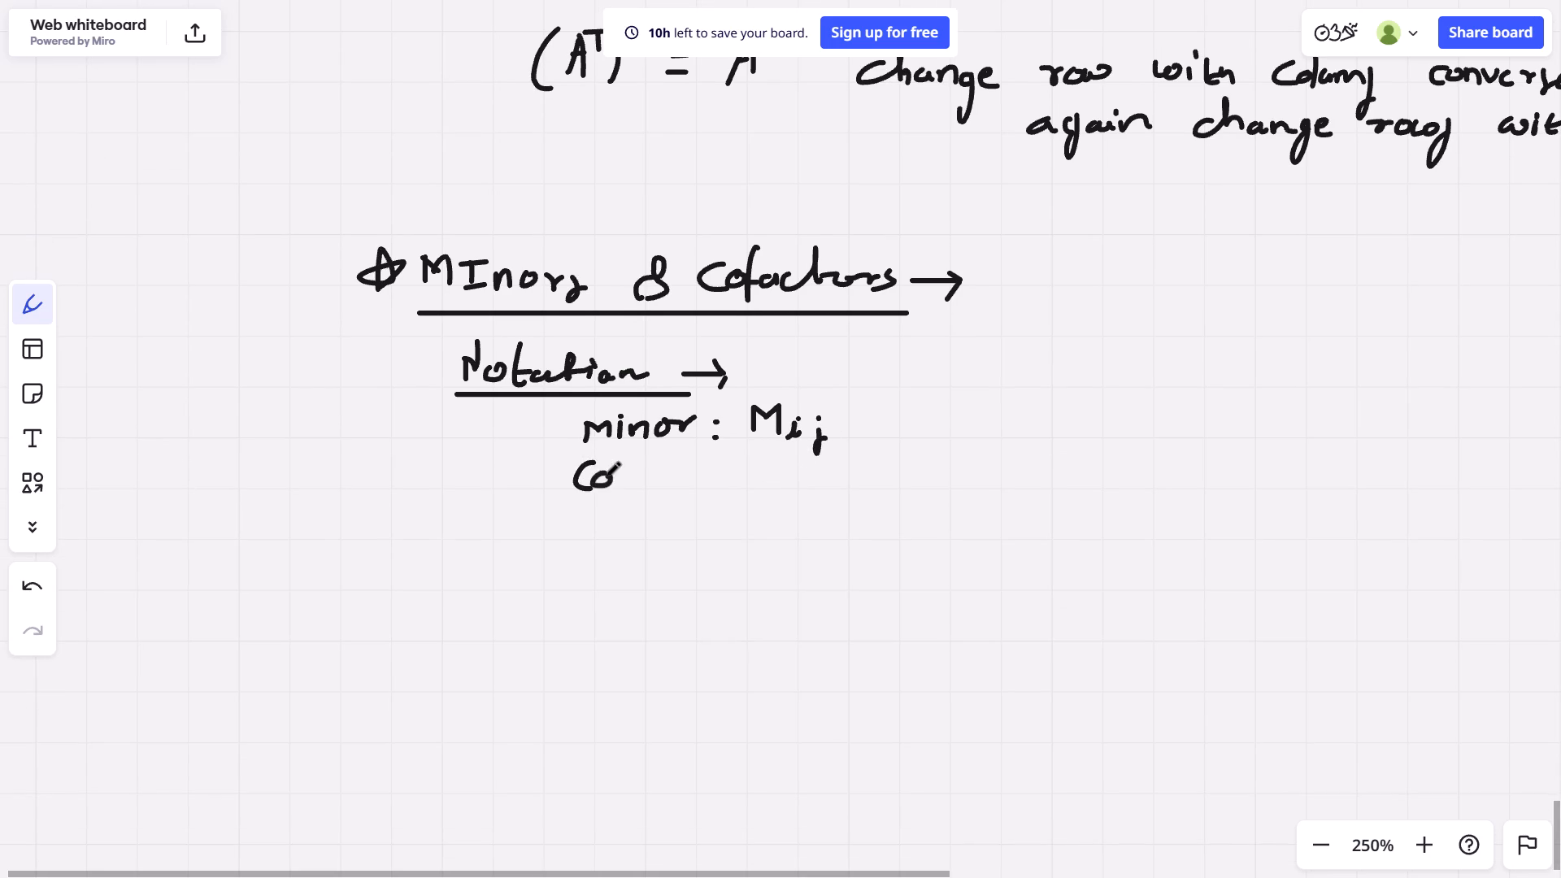
{"action": "left_click_drag", "start_coordinate": [621, 474], "coordinate": [630, 460]}
{"action": "left_click_drag", "start_coordinate": [625, 478], "coordinate": [633, 478]}
{"action": "left_click", "coordinate": [644, 474]}
{"action": "left_click_drag", "start_coordinate": [663, 472], "coordinate": [694, 479]}
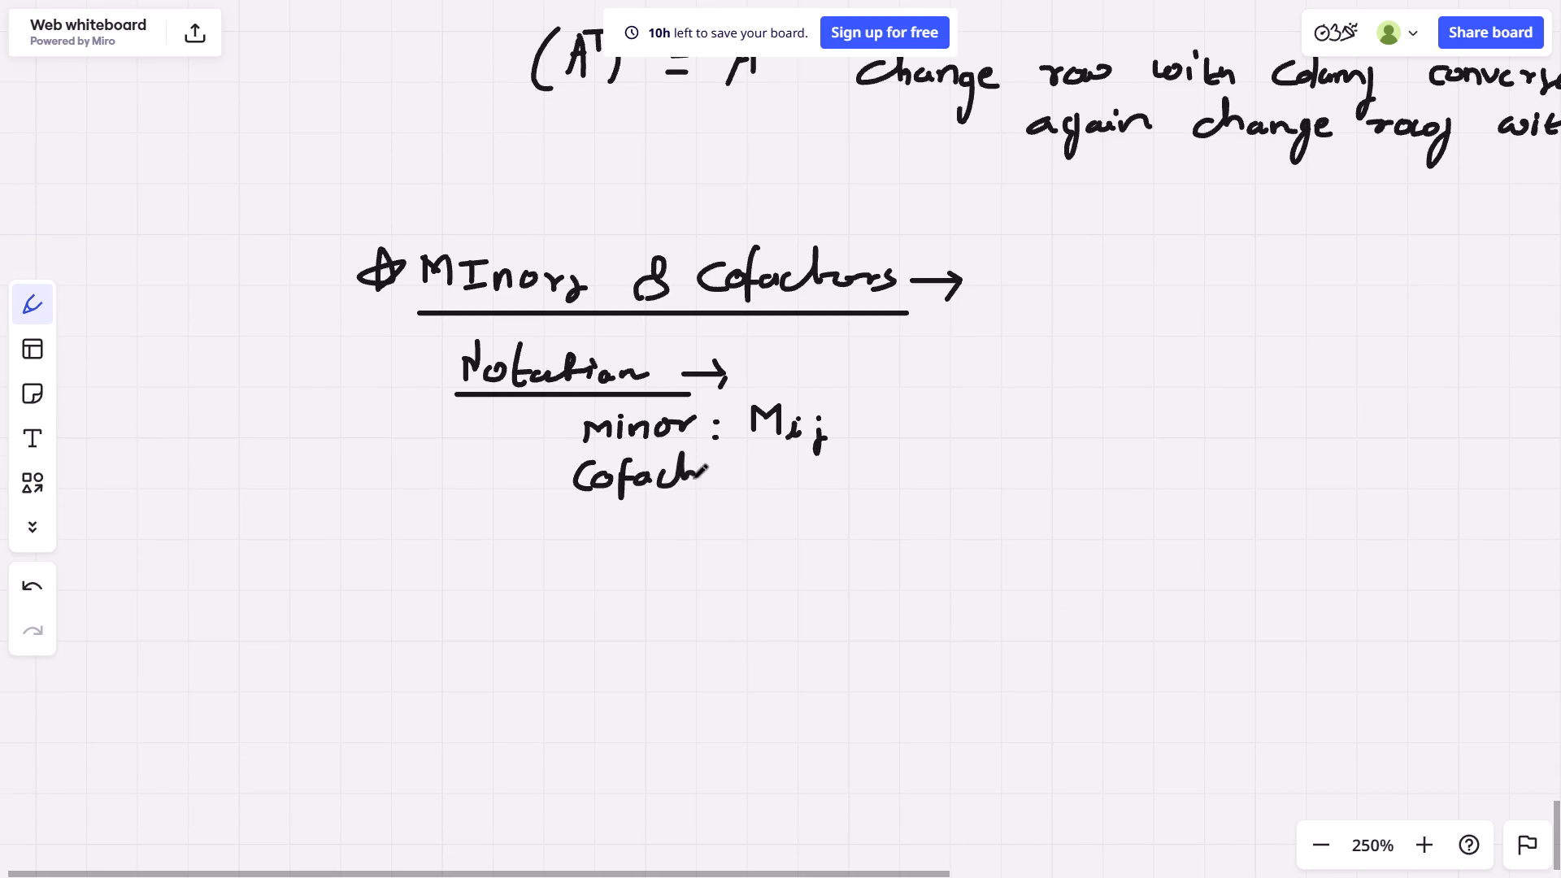
{"action": "left_click_drag", "start_coordinate": [694, 479], "coordinate": [709, 478]}
{"action": "key", "text": "ctrl+z"}
{"action": "key", "text": "ctrl+z"}
{"action": "left_click_drag", "start_coordinate": [649, 476], "coordinate": [640, 480]}
{"action": "left_click_drag", "start_coordinate": [640, 480], "coordinate": [655, 483]}
{"action": "left_click_drag", "start_coordinate": [671, 473], "coordinate": [681, 482]}
{"action": "left_click_drag", "start_coordinate": [687, 477], "coordinate": [699, 477]}
{"action": "left_click_drag", "start_coordinate": [707, 475], "coordinate": [719, 474]}
{"action": "left_click", "coordinate": [741, 470]}
{"action": "left_click", "coordinate": [740, 485]}
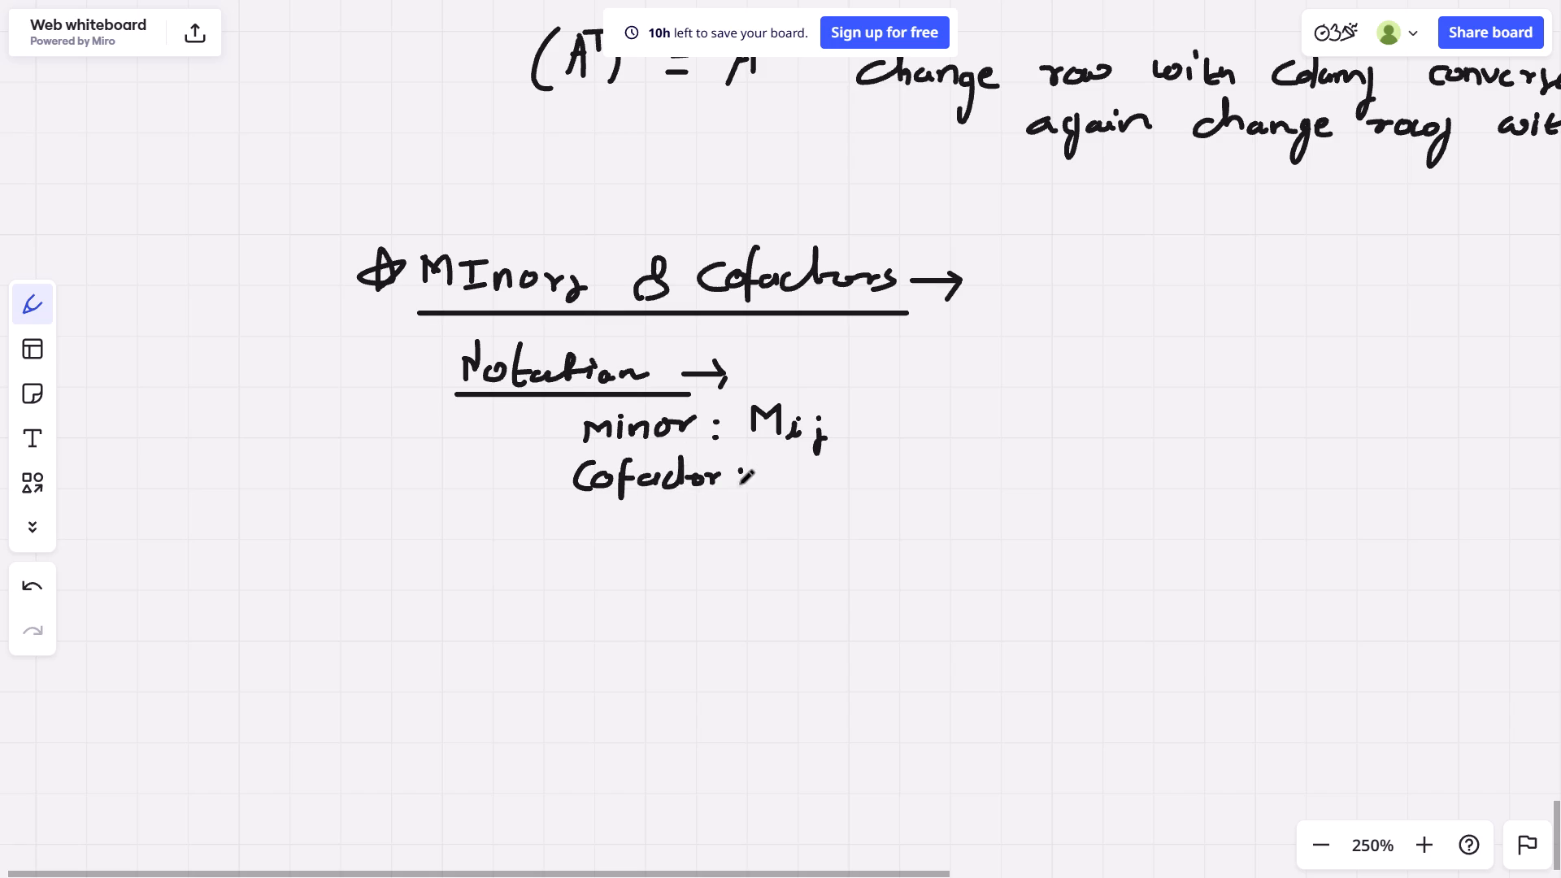
Write the symbol C with subscript ij after the "Cofactor:" label.
{"action": "middle_click_drag", "start_coordinate": [685, 493], "coordinate": [508, 473]}
{"action": "left_click_drag", "start_coordinate": [607, 437], "coordinate": [608, 468]}
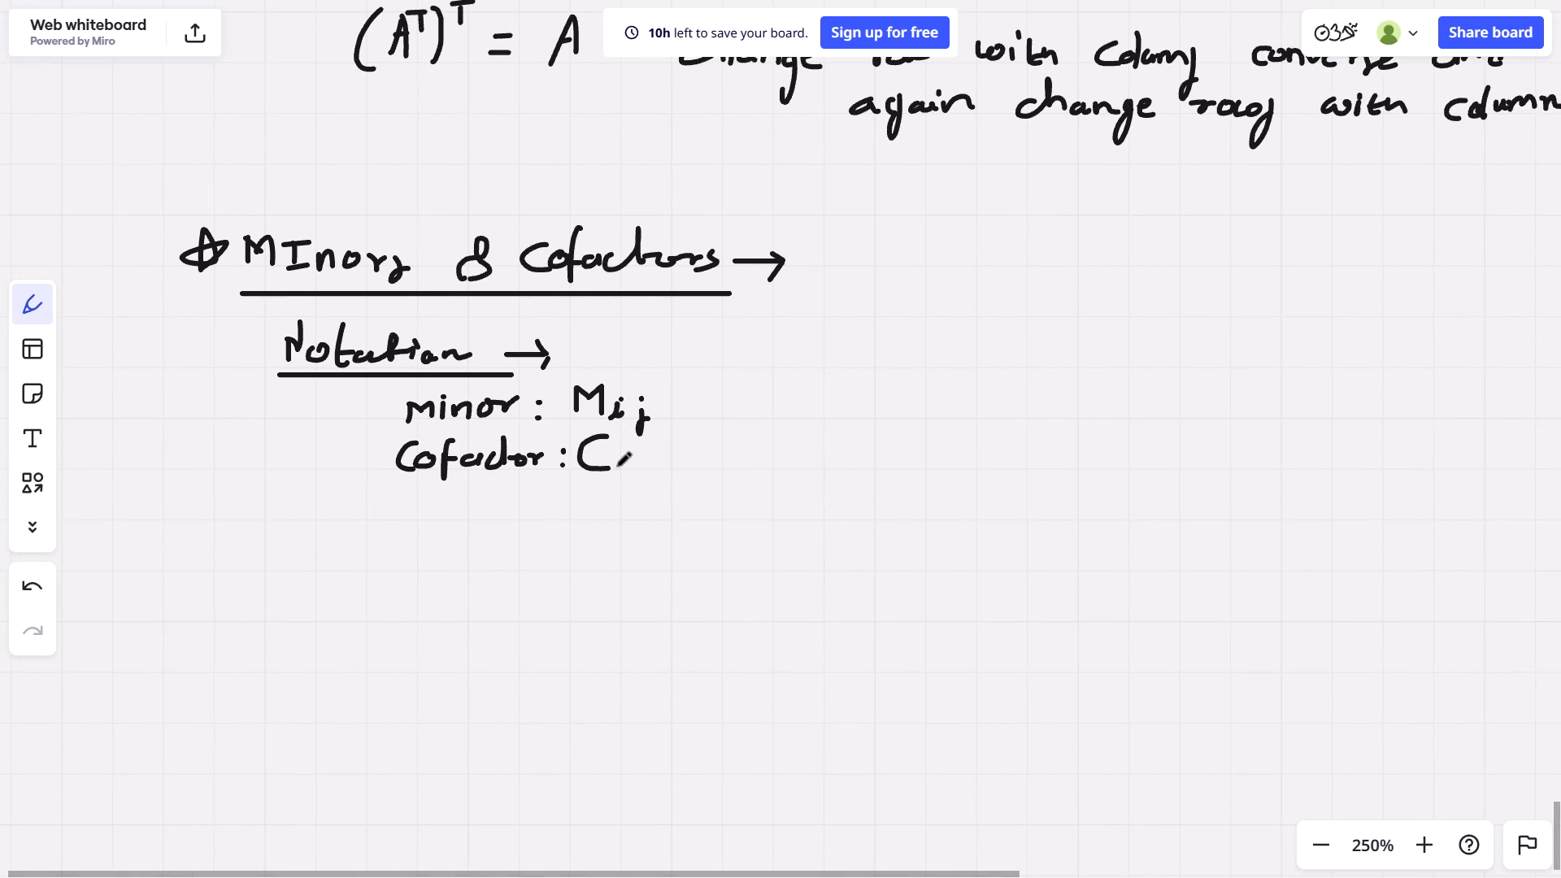
{"action": "left_click_drag", "start_coordinate": [614, 472], "coordinate": [628, 467]}
{"action": "left_click", "coordinate": [628, 450]}
{"action": "left_click_drag", "start_coordinate": [646, 461], "coordinate": [649, 472]}
{"action": "left_click", "coordinate": [647, 452]}
Handwrite the subheading "Mechanism" in the empty space below the cofactor notation.
{"action": "middle_click_drag", "start_coordinate": [784, 188], "coordinate": [759, 285]}
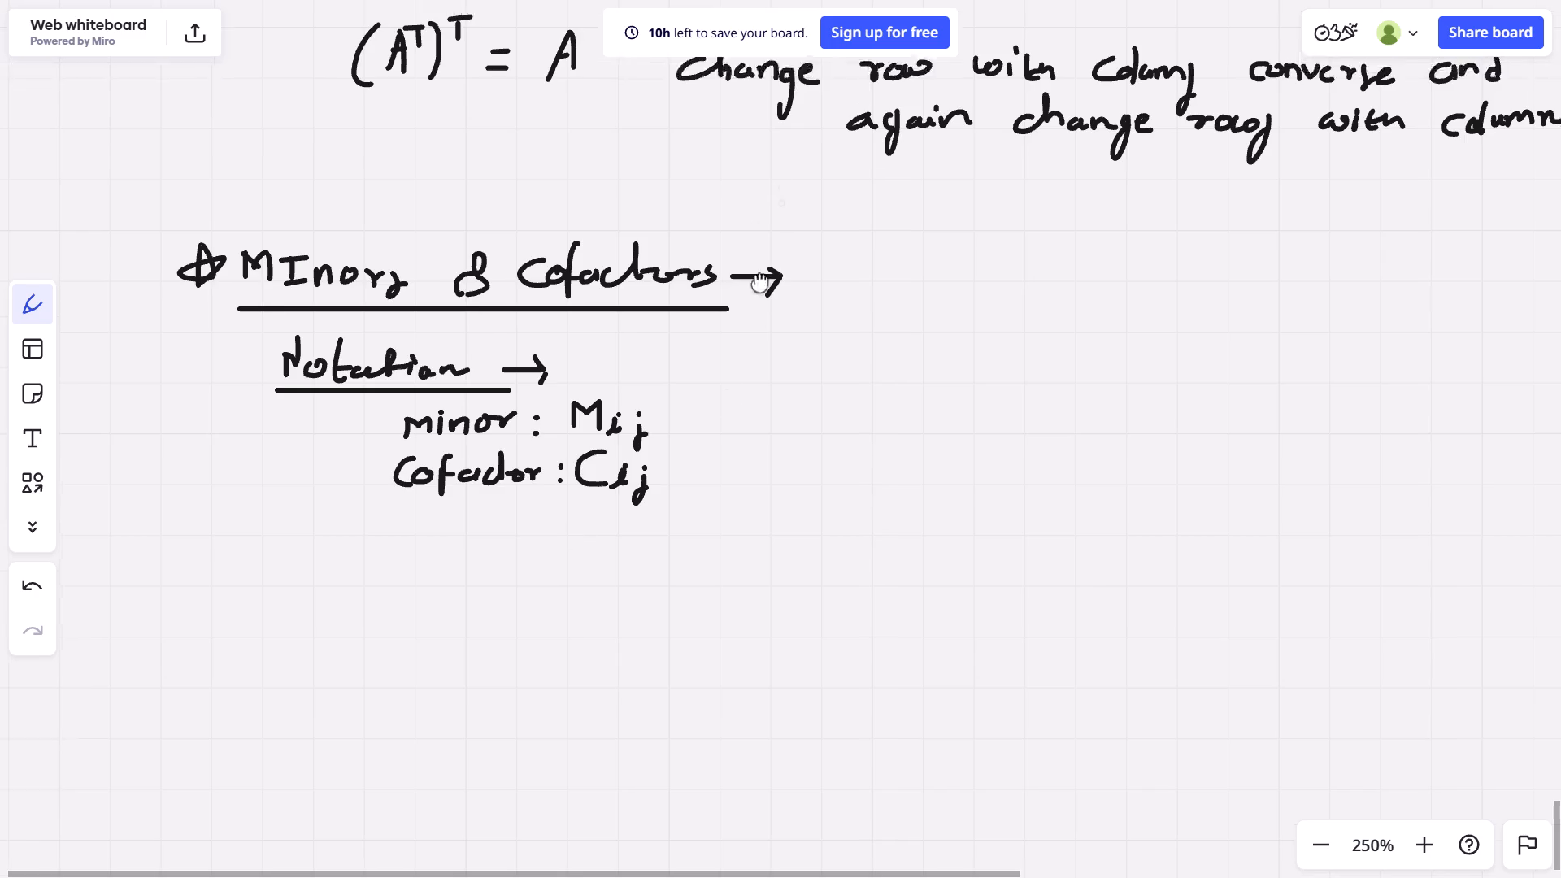
{"action": "middle_click_drag", "start_coordinate": [759, 285], "coordinate": [705, 494]}
{"action": "middle_click_drag", "start_coordinate": [579, 599], "coordinate": [654, 430]}
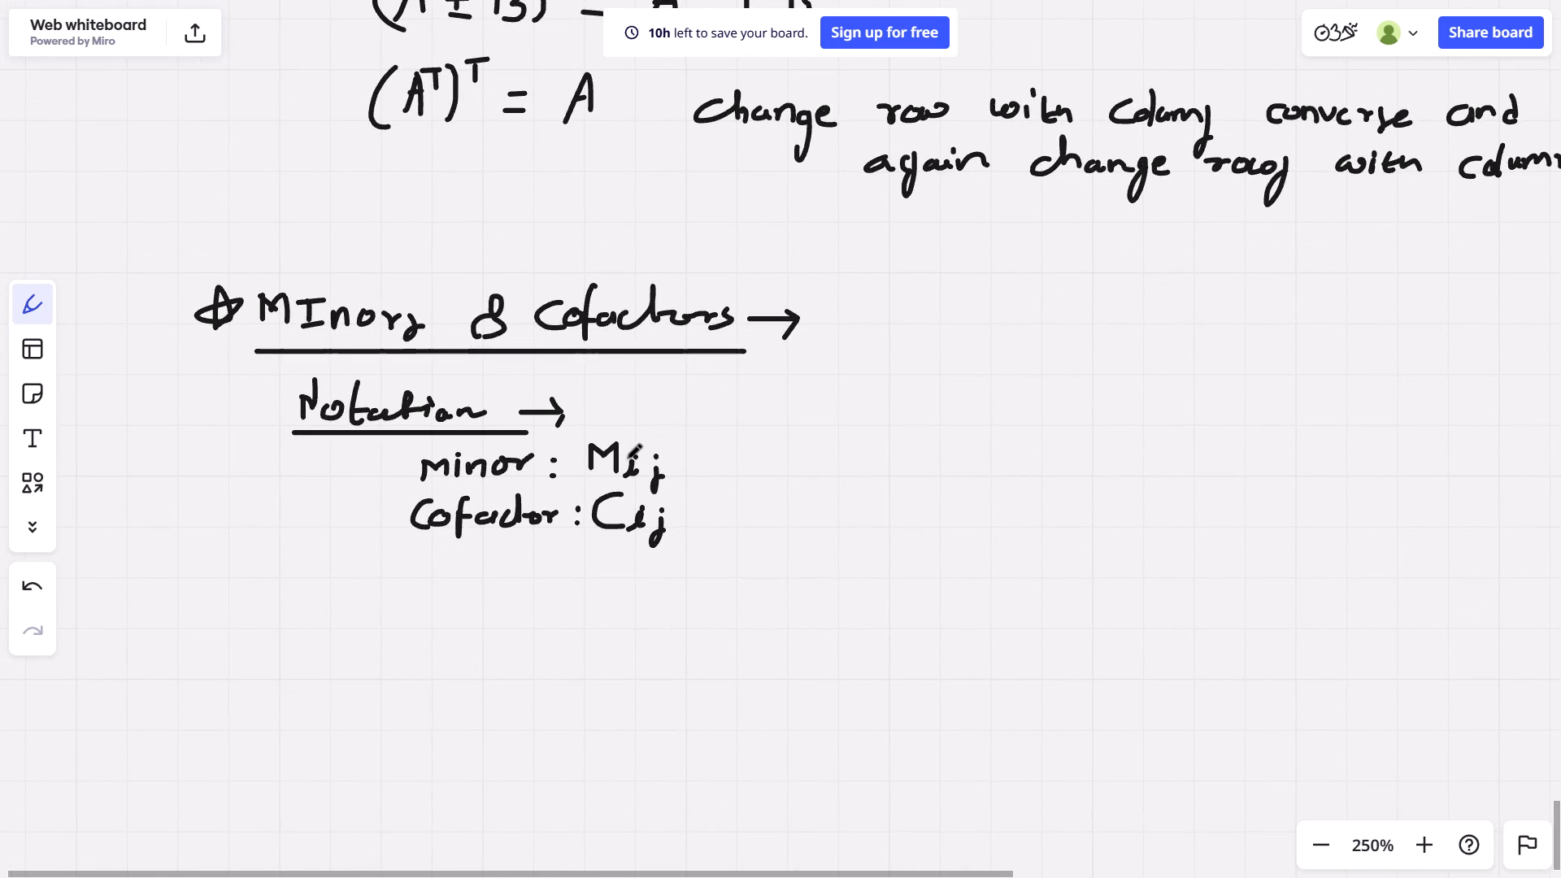
{"action": "middle_click_drag", "start_coordinate": [620, 552], "coordinate": [773, 421]}
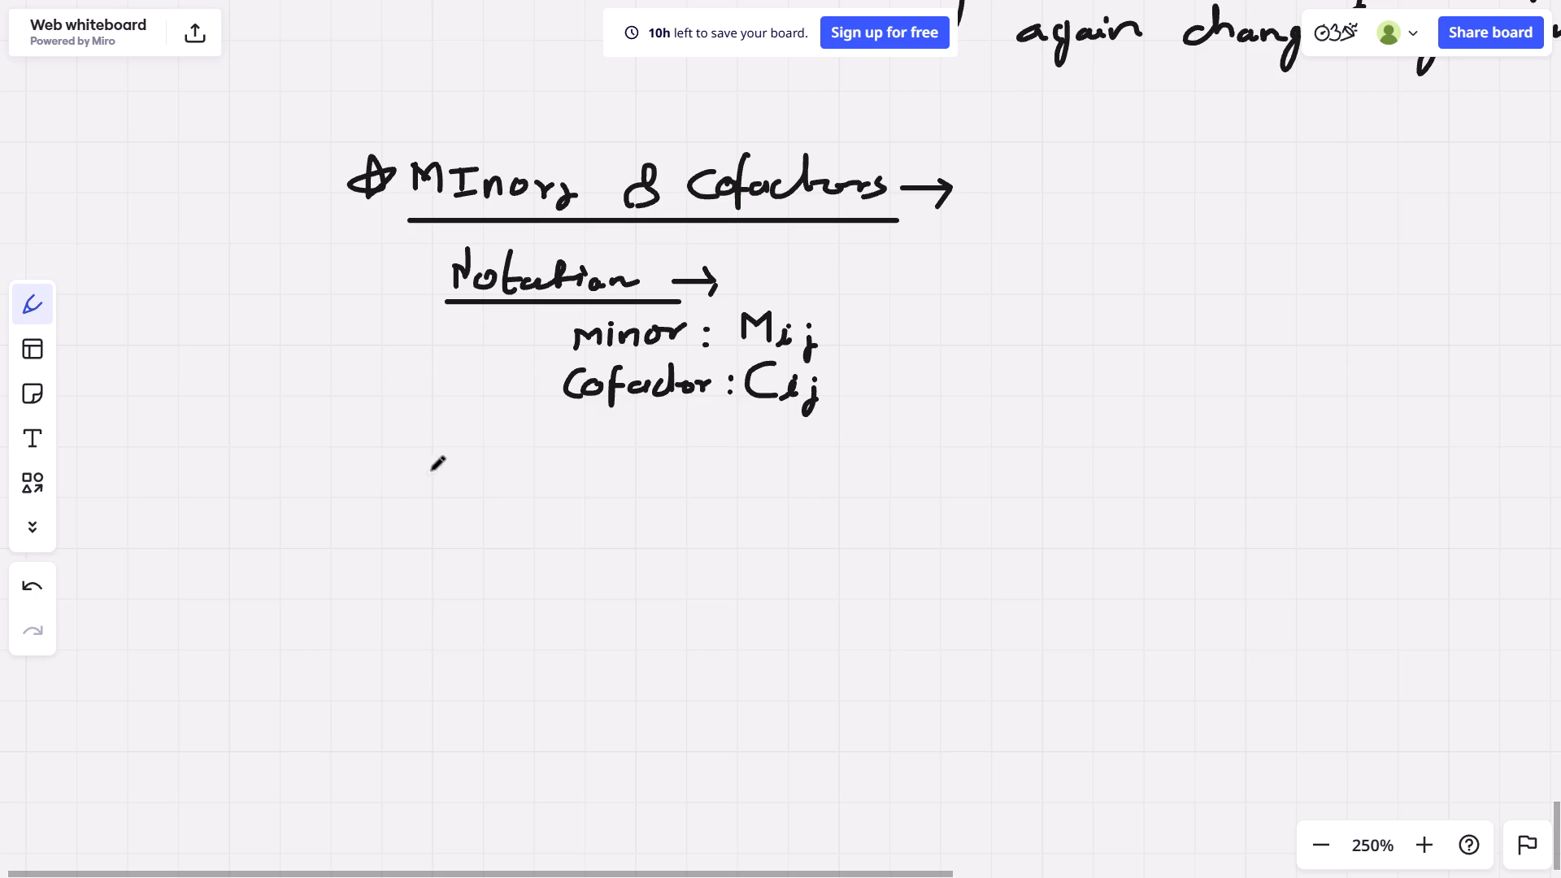
{"action": "left_click_drag", "start_coordinate": [441, 473], "coordinate": [438, 494], "text": "shift"}
{"action": "left_click_drag", "start_coordinate": [437, 472], "coordinate": [450, 485]}
{"action": "left_click_drag", "start_coordinate": [456, 470], "coordinate": [447, 486]}
{"action": "left_click_drag", "start_coordinate": [455, 473], "coordinate": [455, 489]}
{"action": "left_click_drag", "start_coordinate": [467, 487], "coordinate": [476, 493]}
{"action": "left_click_drag", "start_coordinate": [488, 482], "coordinate": [525, 493]}
{"action": "left_click", "coordinate": [540, 487]}
{"action": "left_click_drag", "start_coordinate": [552, 486], "coordinate": [554, 493]}
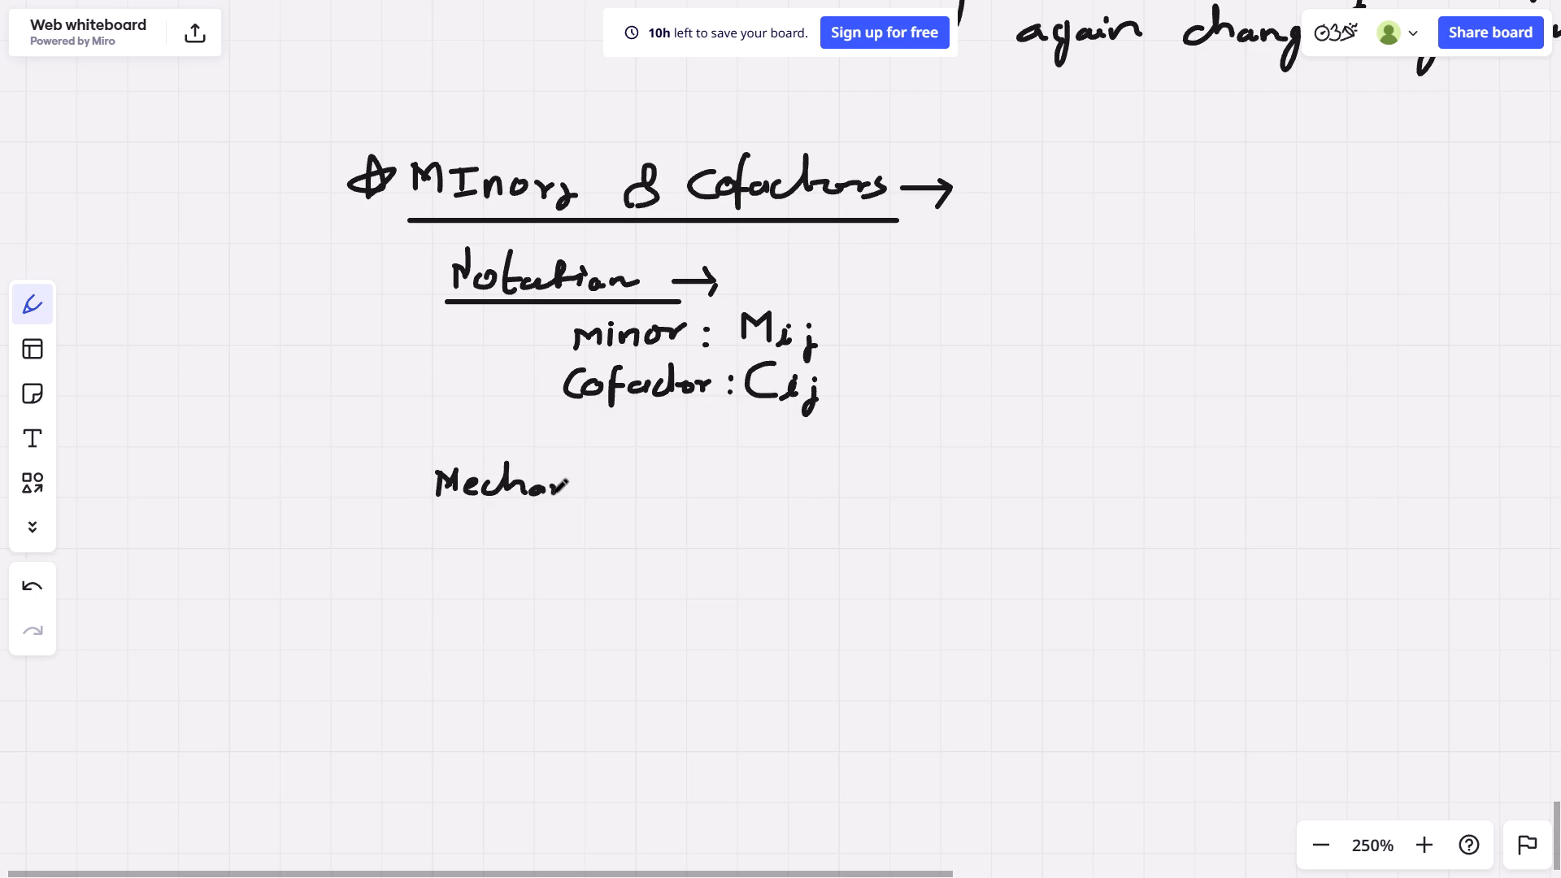
{"action": "left_click_drag", "start_coordinate": [554, 493], "coordinate": [577, 489]}
{"action": "left_click_drag", "start_coordinate": [582, 480], "coordinate": [582, 499]}
{"action": "left_click", "coordinate": [587, 465]}
{"action": "left_click_drag", "start_coordinate": [600, 472], "coordinate": [609, 495]}
{"action": "left_click_drag", "start_coordinate": [619, 493], "coordinate": [654, 494]}
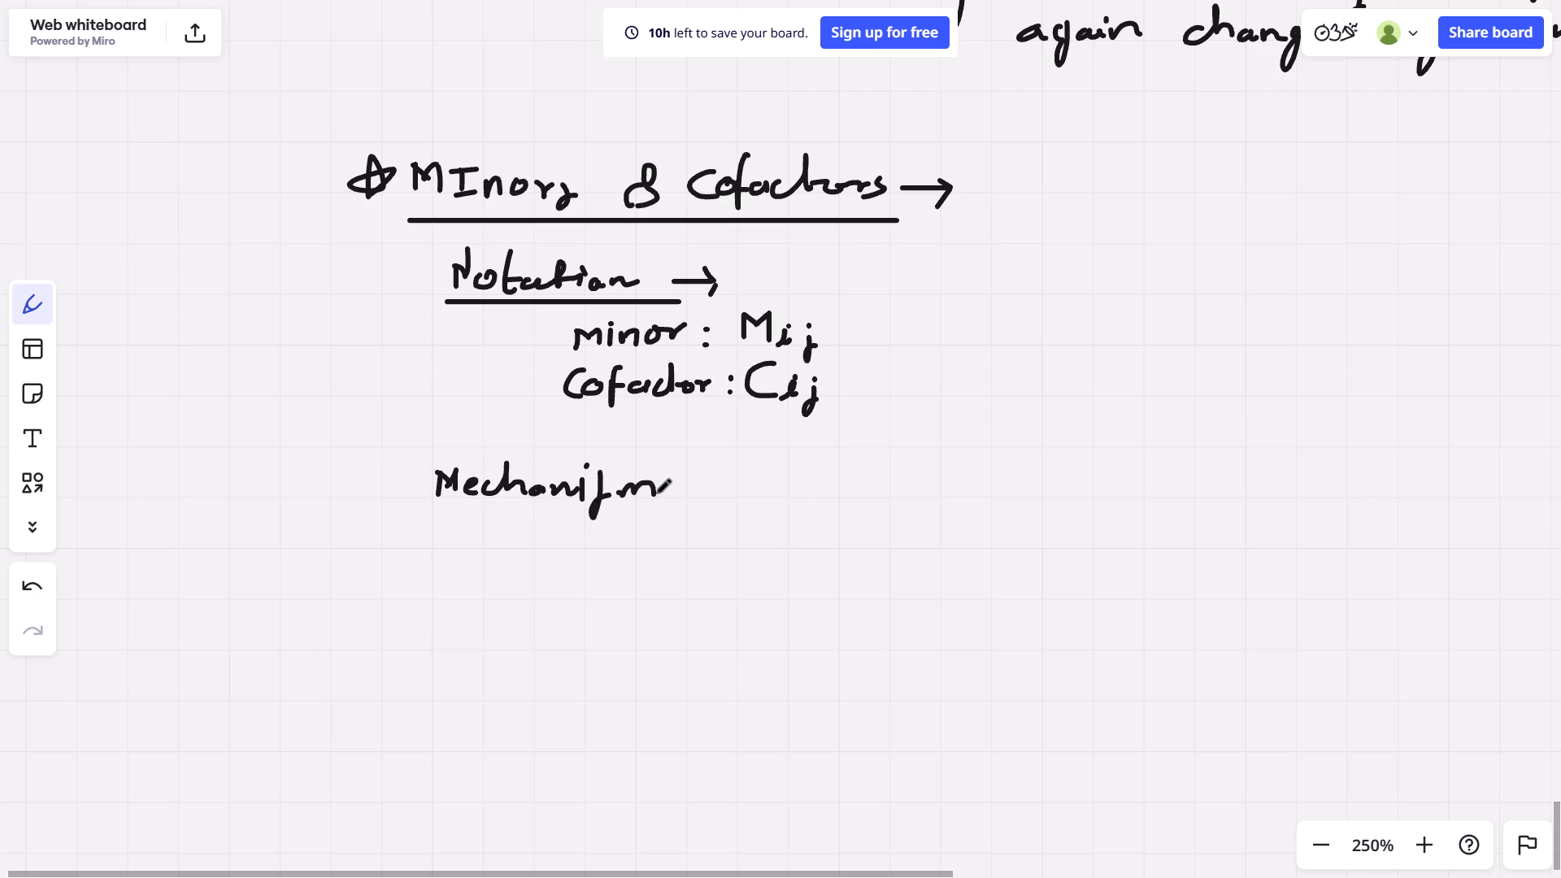
Underline the "Mechanism" subheading and draw a small arrow after it.
{"action": "left_click_drag", "start_coordinate": [427, 503], "coordinate": [717, 511], "text": "shift"}
{"action": "left_click_drag", "start_coordinate": [704, 489], "coordinate": [737, 487], "text": "shift"}
{"action": "left_click_drag", "start_coordinate": [725, 478], "coordinate": [726, 478]}
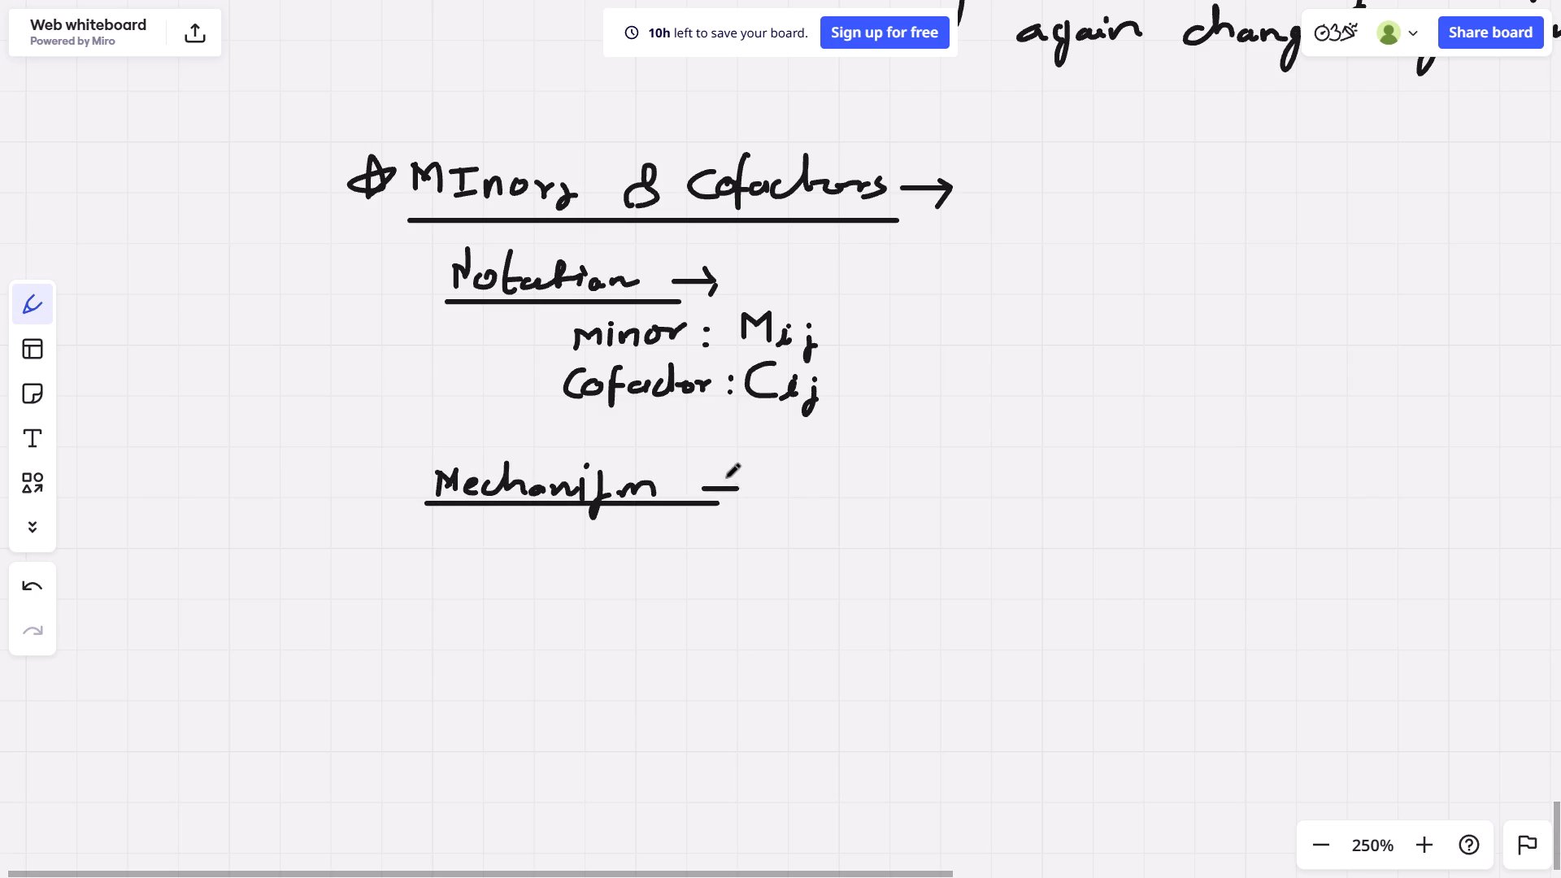
{"action": "left_click_drag", "start_coordinate": [726, 478], "coordinate": [741, 489]}
{"action": "left_click_drag", "start_coordinate": [741, 489], "coordinate": [734, 502], "text": "shift"}
Start a numbered item under "Mechanism" with a circled 1 and the word "finding".
{"action": "middle_click_drag", "start_coordinate": [676, 517], "coordinate": [730, 445]}
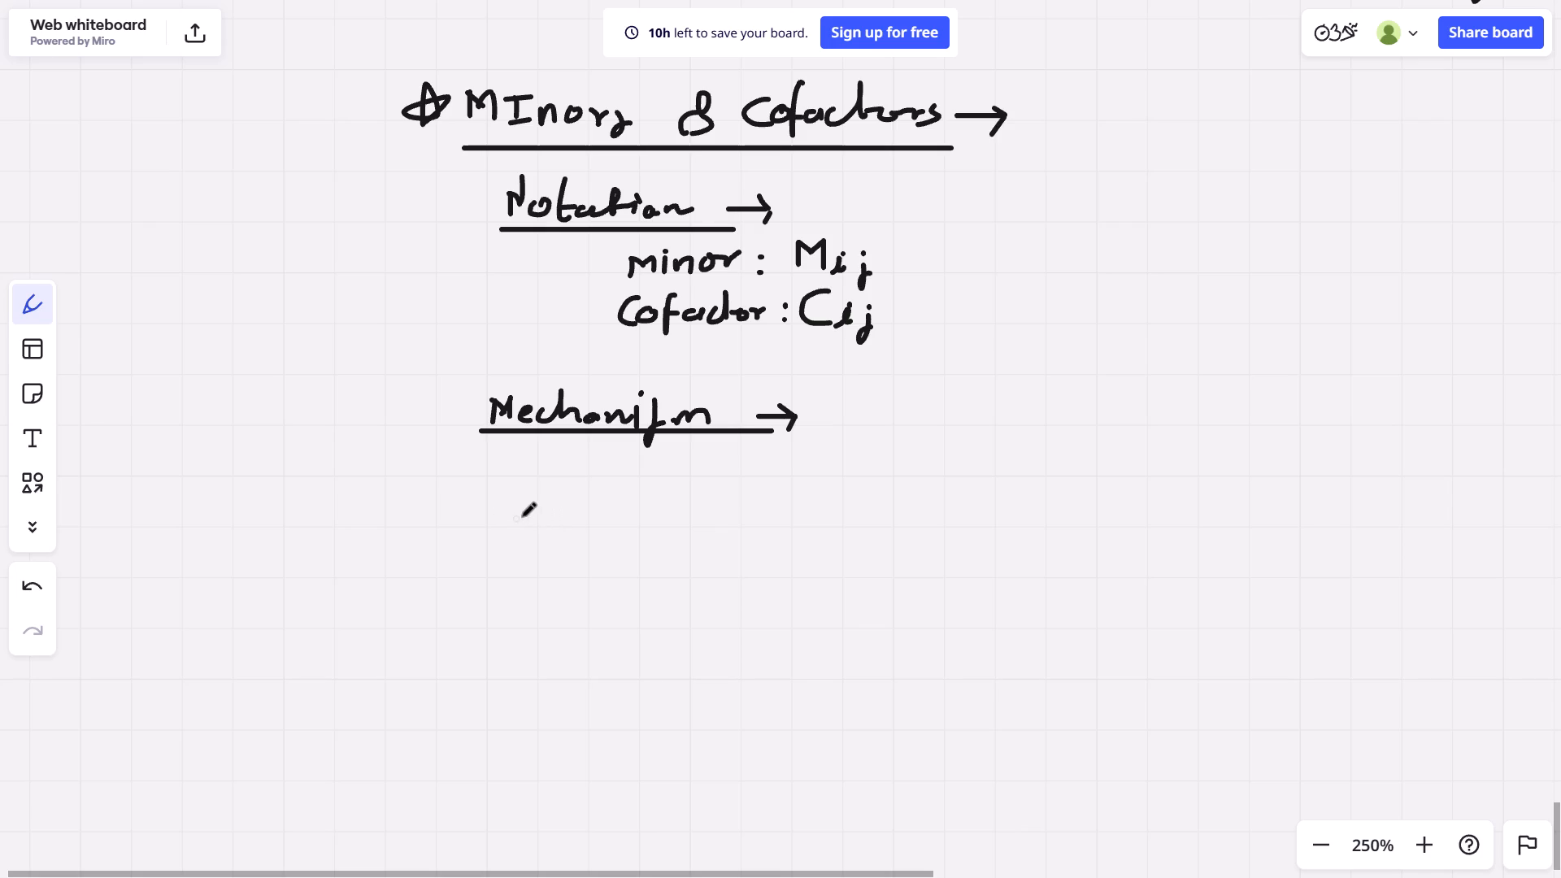
{"action": "left_click", "coordinate": [549, 488]}
{"action": "left_click_drag", "start_coordinate": [557, 495], "coordinate": [555, 511]}
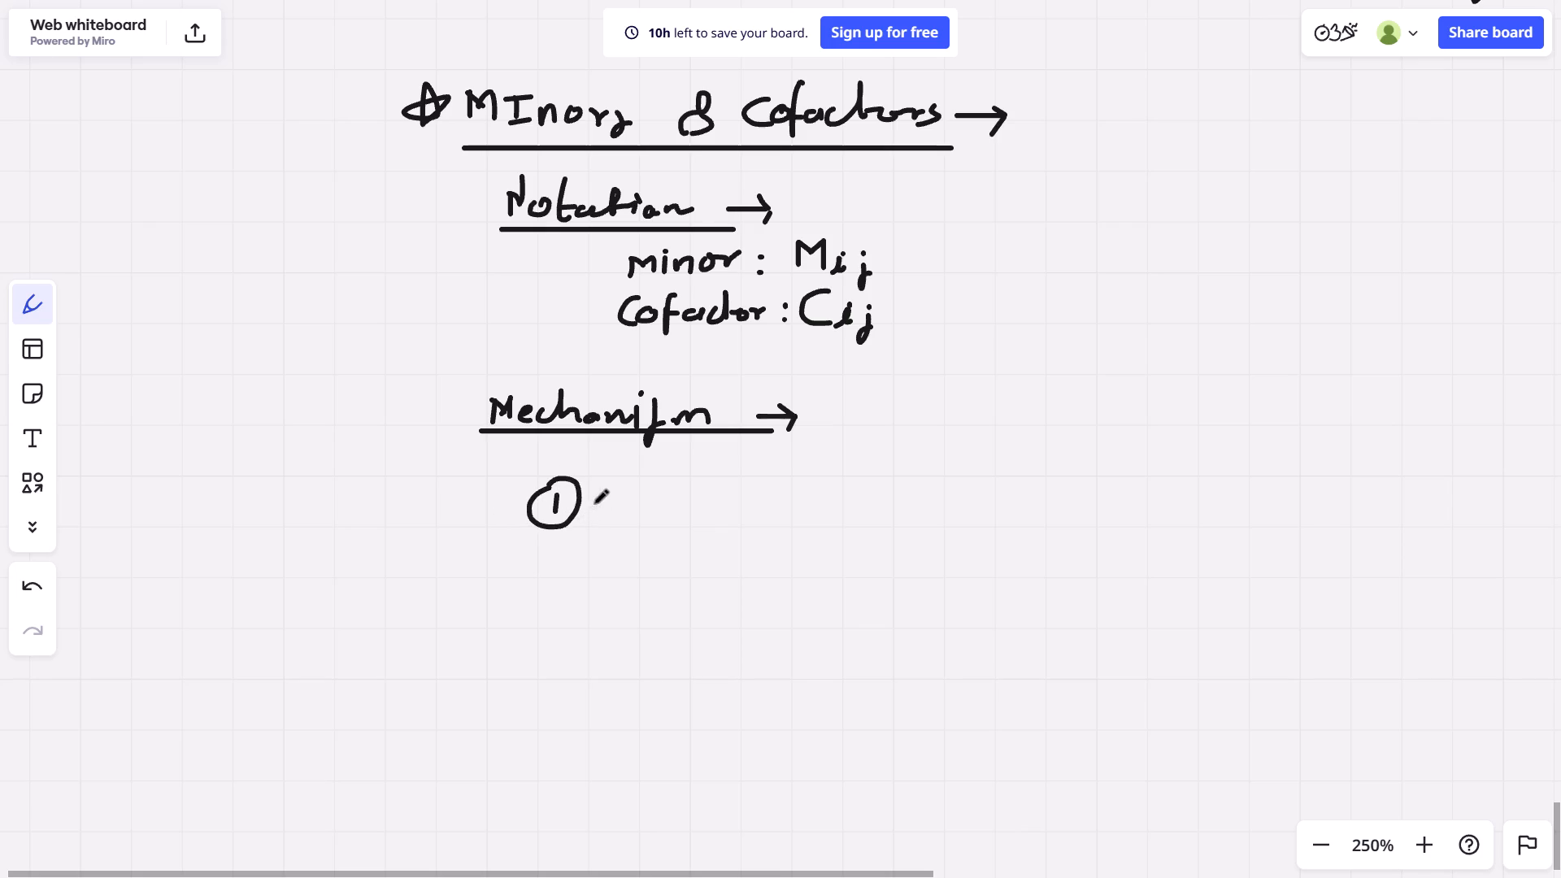
{"action": "left_click_drag", "start_coordinate": [597, 499], "coordinate": [610, 480]}
{"action": "left_click_drag", "start_coordinate": [603, 509], "coordinate": [612, 507]}
{"action": "left_click_drag", "start_coordinate": [618, 505], "coordinate": [619, 519]}
{"action": "left_click", "coordinate": [619, 498]}
{"action": "left_click_drag", "start_coordinate": [626, 506], "coordinate": [642, 519]}
{"action": "left_click_drag", "start_coordinate": [642, 519], "coordinate": [642, 521]}
{"action": "left_click_drag", "start_coordinate": [667, 495], "coordinate": [672, 526]}
{"action": "left_click_drag", "start_coordinate": [680, 515], "coordinate": [681, 522]}
{"action": "left_click", "coordinate": [684, 506]}
{"action": "left_click_drag", "start_coordinate": [686, 520], "coordinate": [707, 525]}
{"action": "left_click_drag", "start_coordinate": [716, 517], "coordinate": [709, 548]}
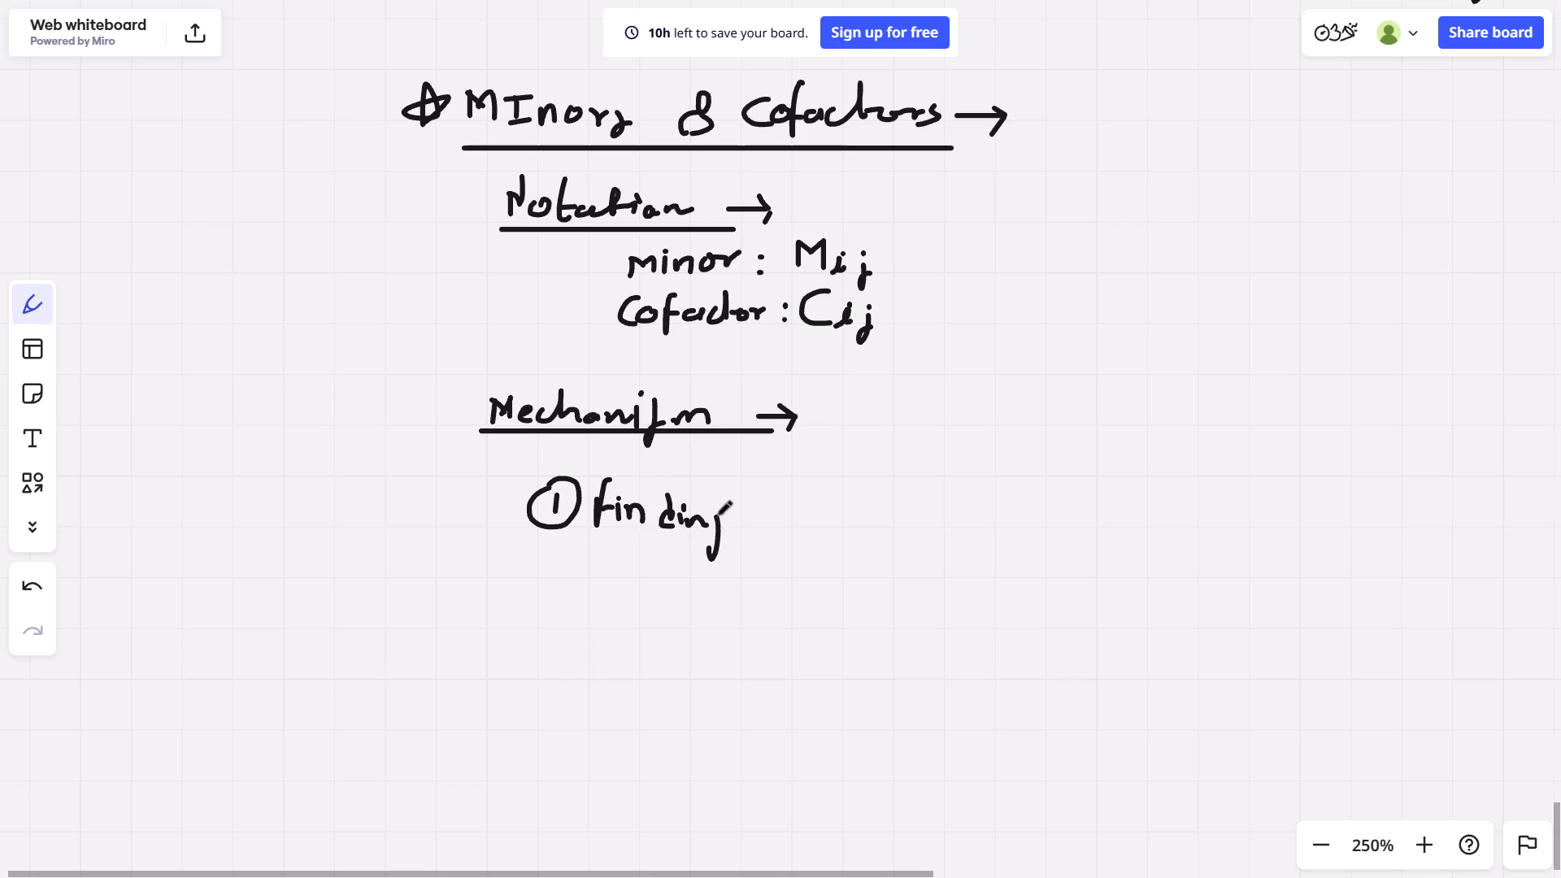
{"action": "left_click_drag", "start_coordinate": [718, 515], "coordinate": [721, 528]}
Handwrite "minor" after "finding" in item 1.
{"action": "middle_click_drag", "start_coordinate": [667, 528], "coordinate": [590, 540]}
{"action": "left_click_drag", "start_coordinate": [683, 523], "coordinate": [715, 532]}
{"action": "left_click_drag", "start_coordinate": [721, 524], "coordinate": [722, 534]}
{"action": "left_click", "coordinate": [723, 513]}
{"action": "left_click_drag", "start_coordinate": [730, 525], "coordinate": [746, 528]}
{"action": "left_click", "coordinate": [757, 519]}
{"action": "left_click", "coordinate": [771, 522]}
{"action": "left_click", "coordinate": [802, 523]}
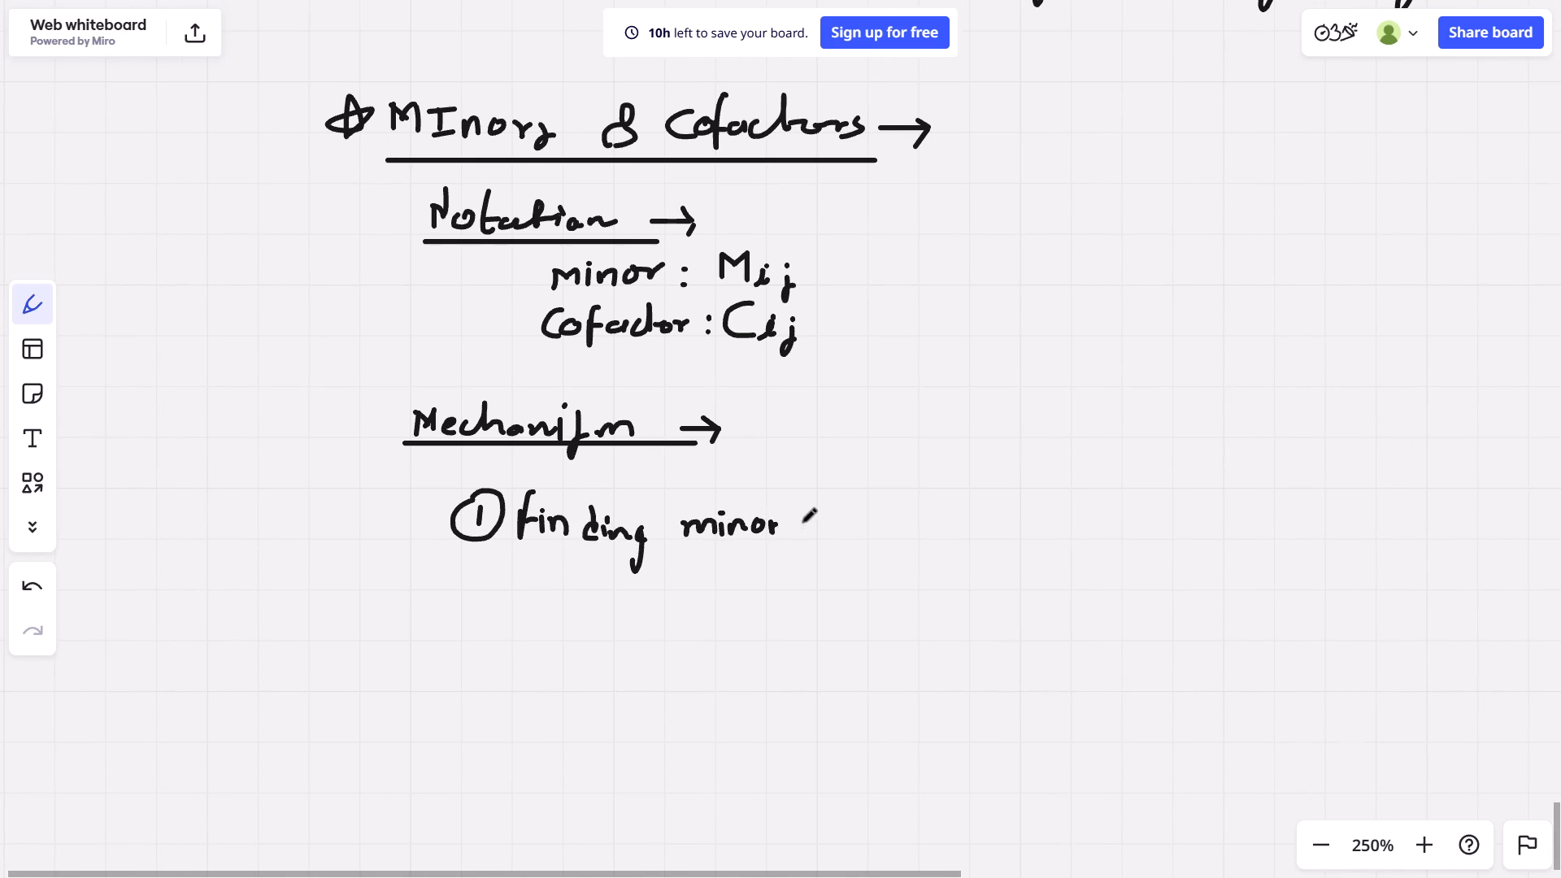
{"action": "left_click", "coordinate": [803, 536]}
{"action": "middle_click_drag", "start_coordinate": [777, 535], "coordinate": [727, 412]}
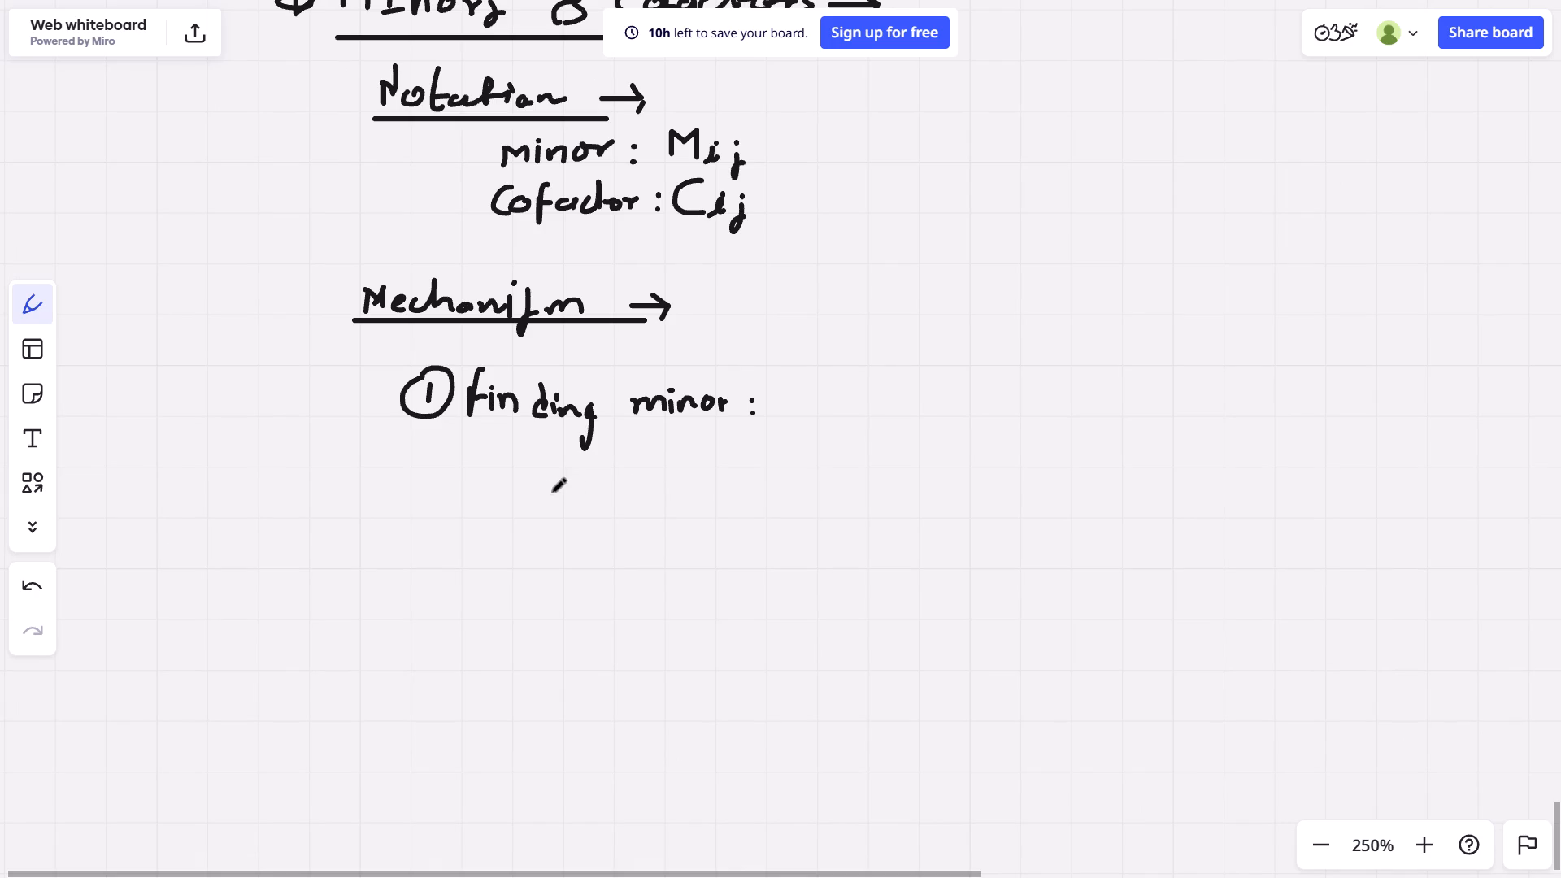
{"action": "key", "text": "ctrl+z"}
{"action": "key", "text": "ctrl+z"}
Complete the item 1 line with the word "of", a colon and a small arrow.
{"action": "left_click", "coordinate": [772, 395]}
{"action": "left_click_drag", "start_coordinate": [783, 398], "coordinate": [793, 371]}
{"action": "left_click_drag", "start_coordinate": [793, 371], "coordinate": [795, 376]}
{"action": "left_click_drag", "start_coordinate": [789, 401], "coordinate": [801, 401]}
{"action": "left_click", "coordinate": [824, 398]}
{"action": "left_click", "coordinate": [825, 415]}
{"action": "left_click_drag", "start_coordinate": [833, 403], "coordinate": [853, 402], "text": "shift"}
{"action": "left_click_drag", "start_coordinate": [850, 395], "coordinate": [859, 402], "text": "shift"}
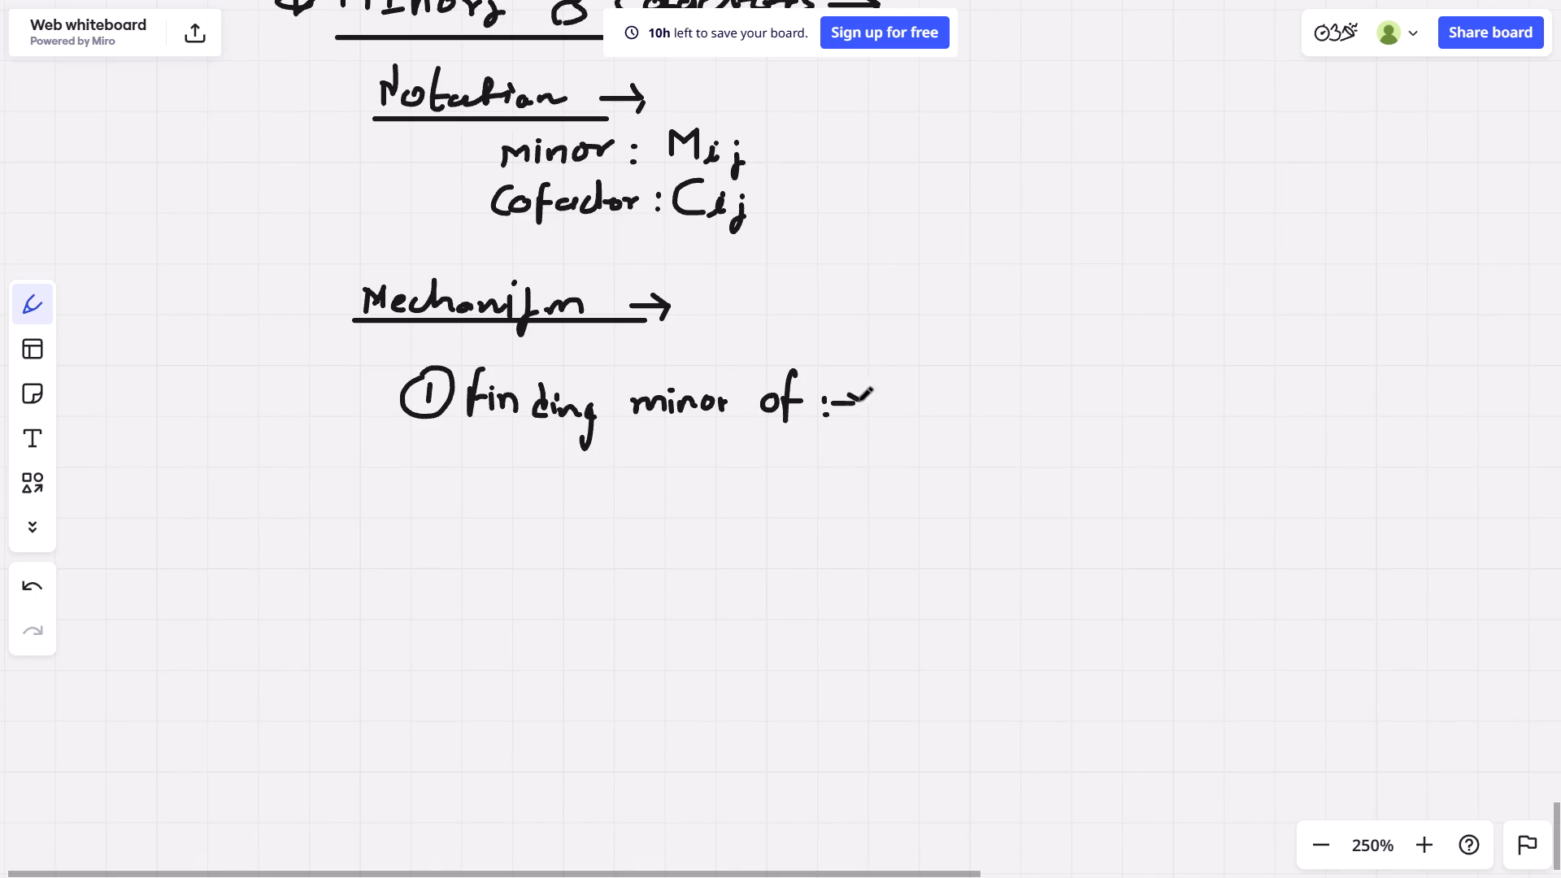
{"action": "left_click_drag", "start_coordinate": [859, 402], "coordinate": [857, 401], "text": "shift"}
{"action": "left_click_drag", "start_coordinate": [858, 404], "coordinate": [848, 426]}
Handwrite "A singular" on a new line beneath the "finding minor of" item.
{"action": "left_click_drag", "start_coordinate": [533, 520], "coordinate": [551, 515]}
{"action": "left_click_drag", "start_coordinate": [539, 505], "coordinate": [553, 504]}
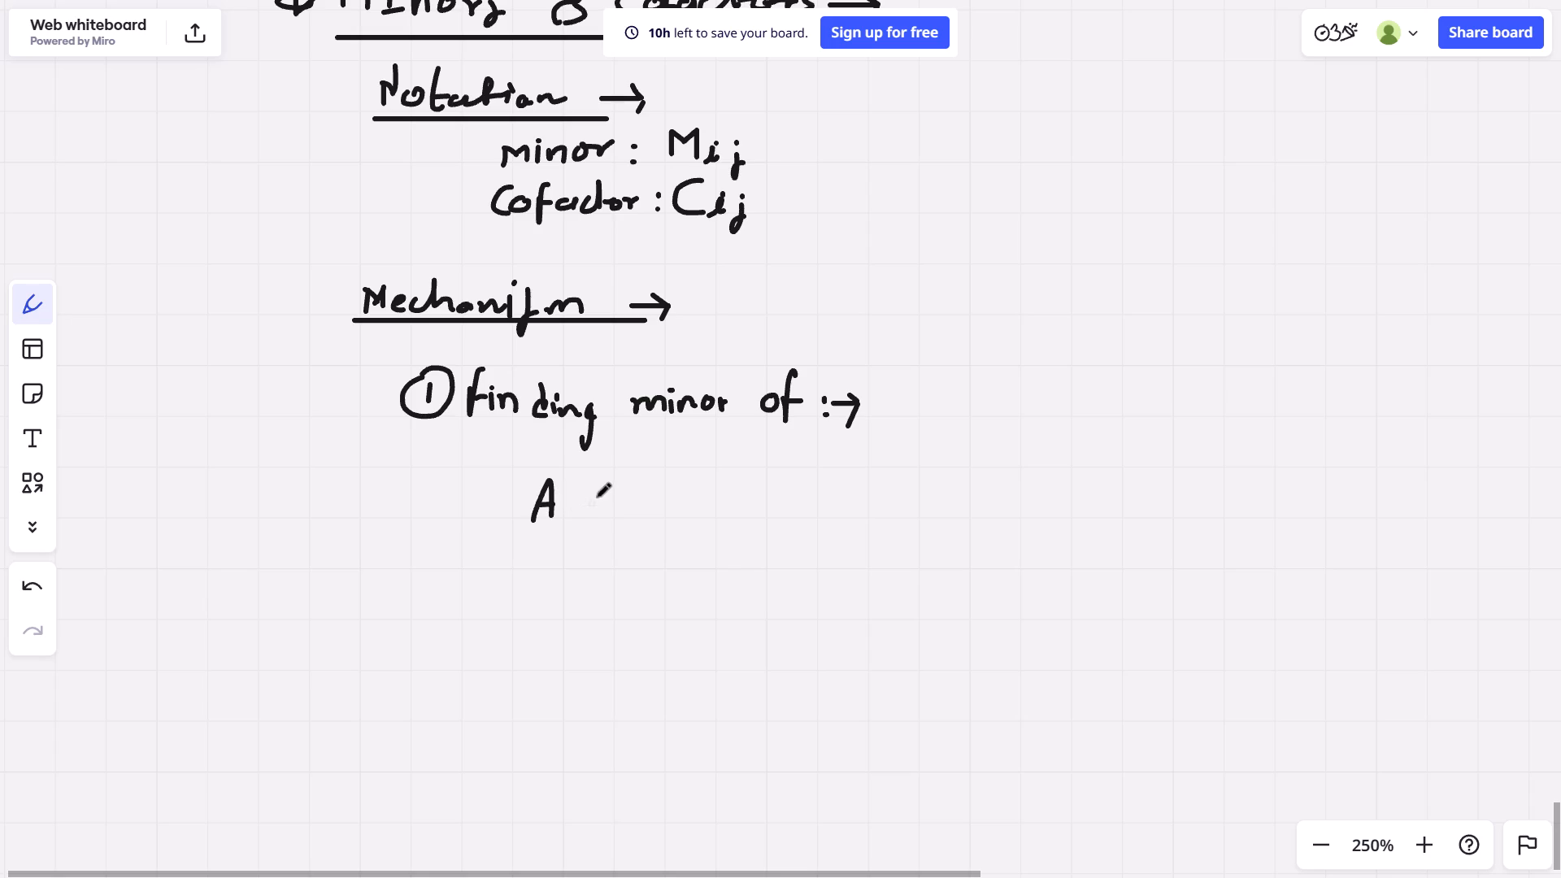
{"action": "left_click_drag", "start_coordinate": [598, 489], "coordinate": [606, 520]}
{"action": "left_click", "coordinate": [614, 492]}
{"action": "left_click_drag", "start_coordinate": [631, 502], "coordinate": [646, 513]}
{"action": "left_click_drag", "start_coordinate": [673, 502], "coordinate": [660, 532]}
{"action": "left_click_drag", "start_coordinate": [672, 498], "coordinate": [672, 516]}
{"action": "left_click_drag", "start_coordinate": [687, 507], "coordinate": [684, 515]}
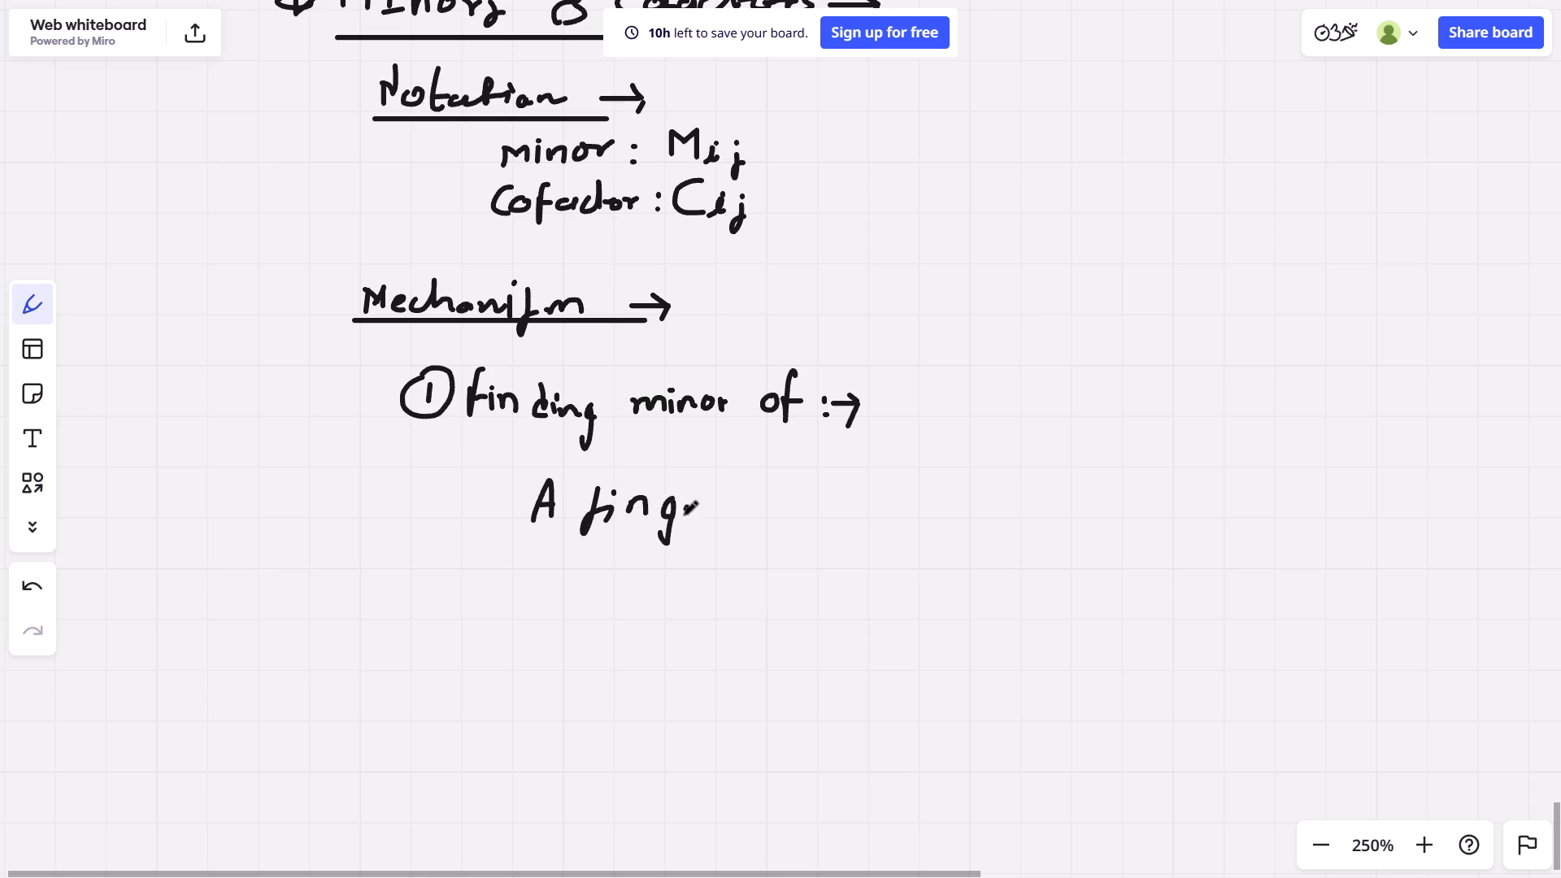
{"action": "left_click_drag", "start_coordinate": [684, 515], "coordinate": [708, 514]}
{"action": "left_click_drag", "start_coordinate": [721, 508], "coordinate": [743, 504]}
Handwrite "number" after "A singular".
{"action": "left_click_drag", "start_coordinate": [787, 503], "coordinate": [799, 511]}
{"action": "left_click_drag", "start_coordinate": [812, 502], "coordinate": [820, 507]}
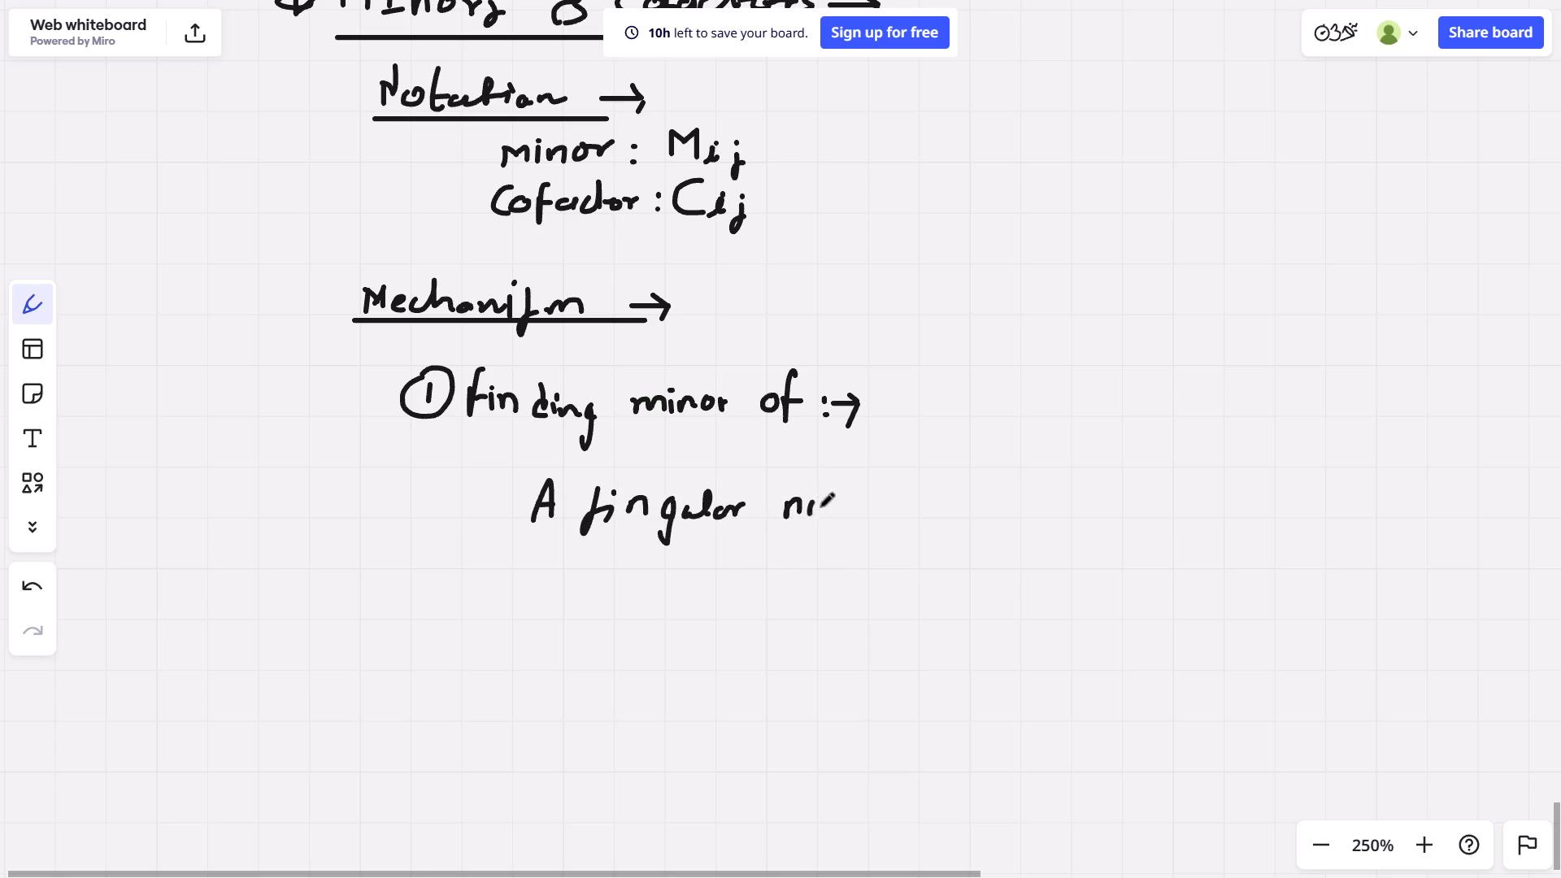
{"action": "left_click_drag", "start_coordinate": [820, 507], "coordinate": [825, 515]}
{"action": "left_click_drag", "start_coordinate": [829, 506], "coordinate": [849, 520]}
{"action": "left_click_drag", "start_coordinate": [860, 492], "coordinate": [861, 520]}
{"action": "left_click_drag", "start_coordinate": [884, 511], "coordinate": [895, 517]}
{"action": "left_click_drag", "start_coordinate": [897, 514], "coordinate": [915, 514]}
{"action": "left_click_drag", "start_coordinate": [915, 514], "coordinate": [917, 511]}
Handwrite "All numbers" on a new line beneath "A singular number".
{"action": "middle_click_drag", "start_coordinate": [850, 538], "coordinate": [847, 476]}
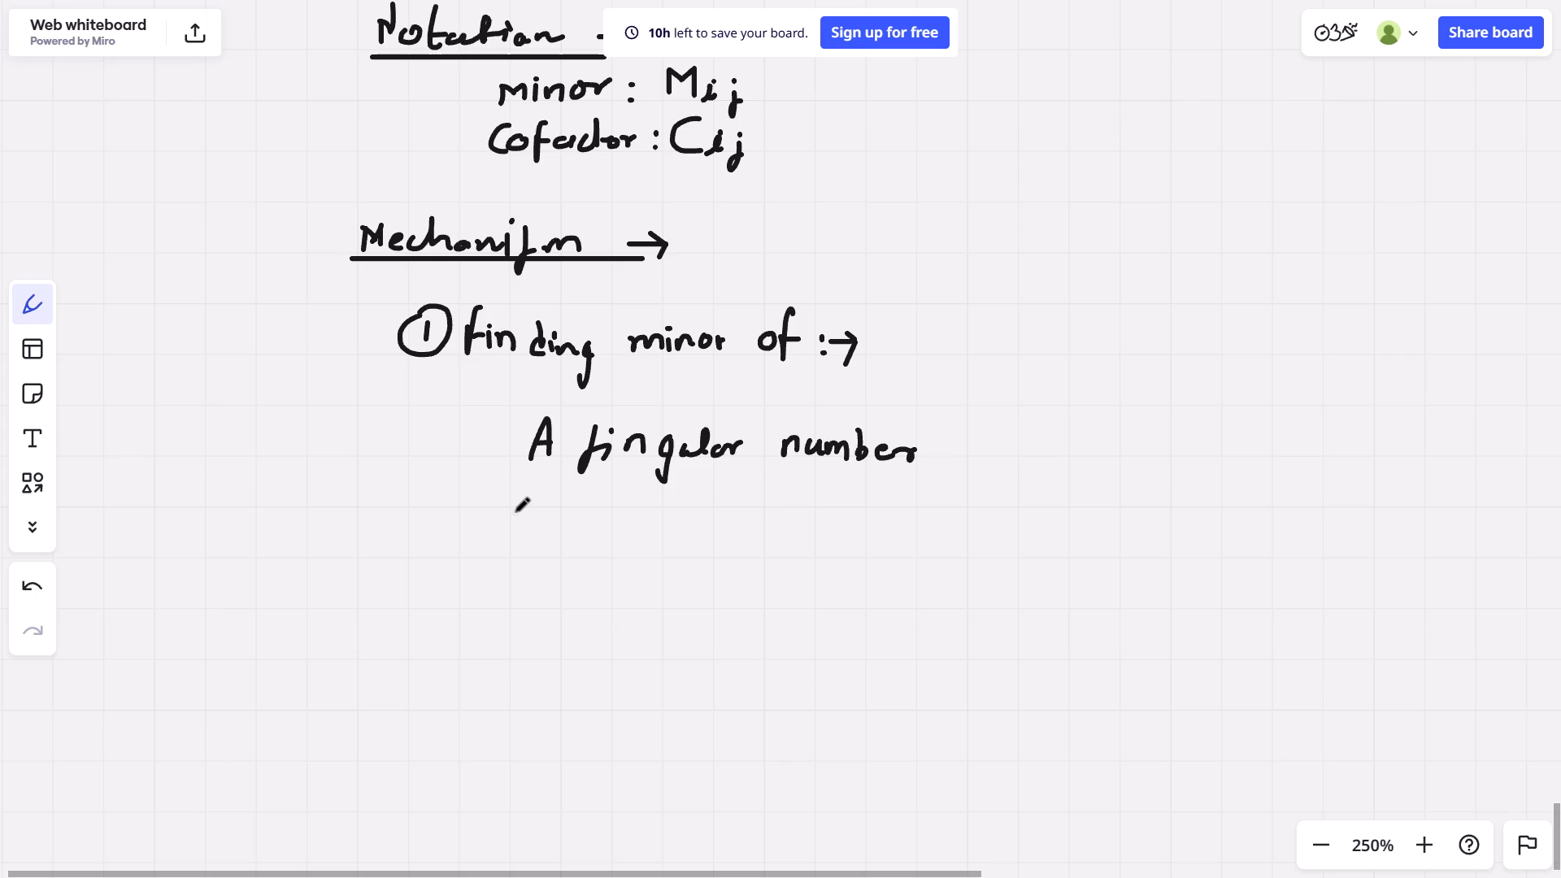
{"action": "left_click_drag", "start_coordinate": [525, 498], "coordinate": [540, 499]}
{"action": "key", "text": "ctrl+z"}
{"action": "left_click_drag", "start_coordinate": [526, 506], "coordinate": [537, 511]}
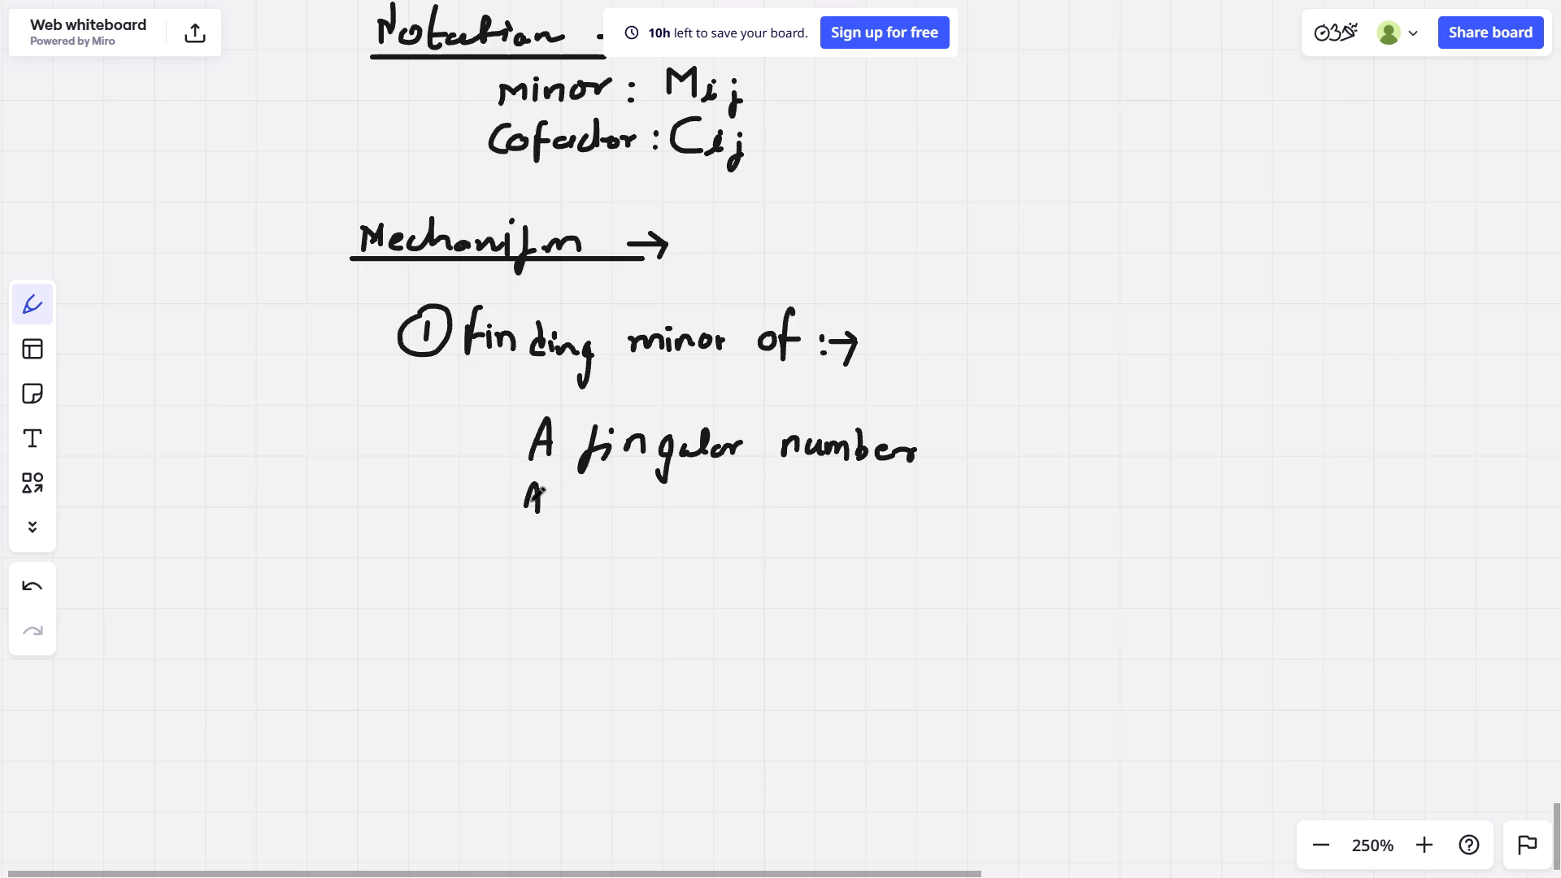
{"action": "left_click", "coordinate": [528, 499]}
{"action": "left_click_drag", "start_coordinate": [548, 489], "coordinate": [550, 501]}
{"action": "left_click_drag", "start_coordinate": [559, 485], "coordinate": [560, 501]}
{"action": "left_click_drag", "start_coordinate": [598, 493], "coordinate": [614, 502]}
{"action": "left_click_drag", "start_coordinate": [625, 489], "coordinate": [639, 502]}
{"action": "left_click_drag", "start_coordinate": [651, 493], "coordinate": [653, 502]}
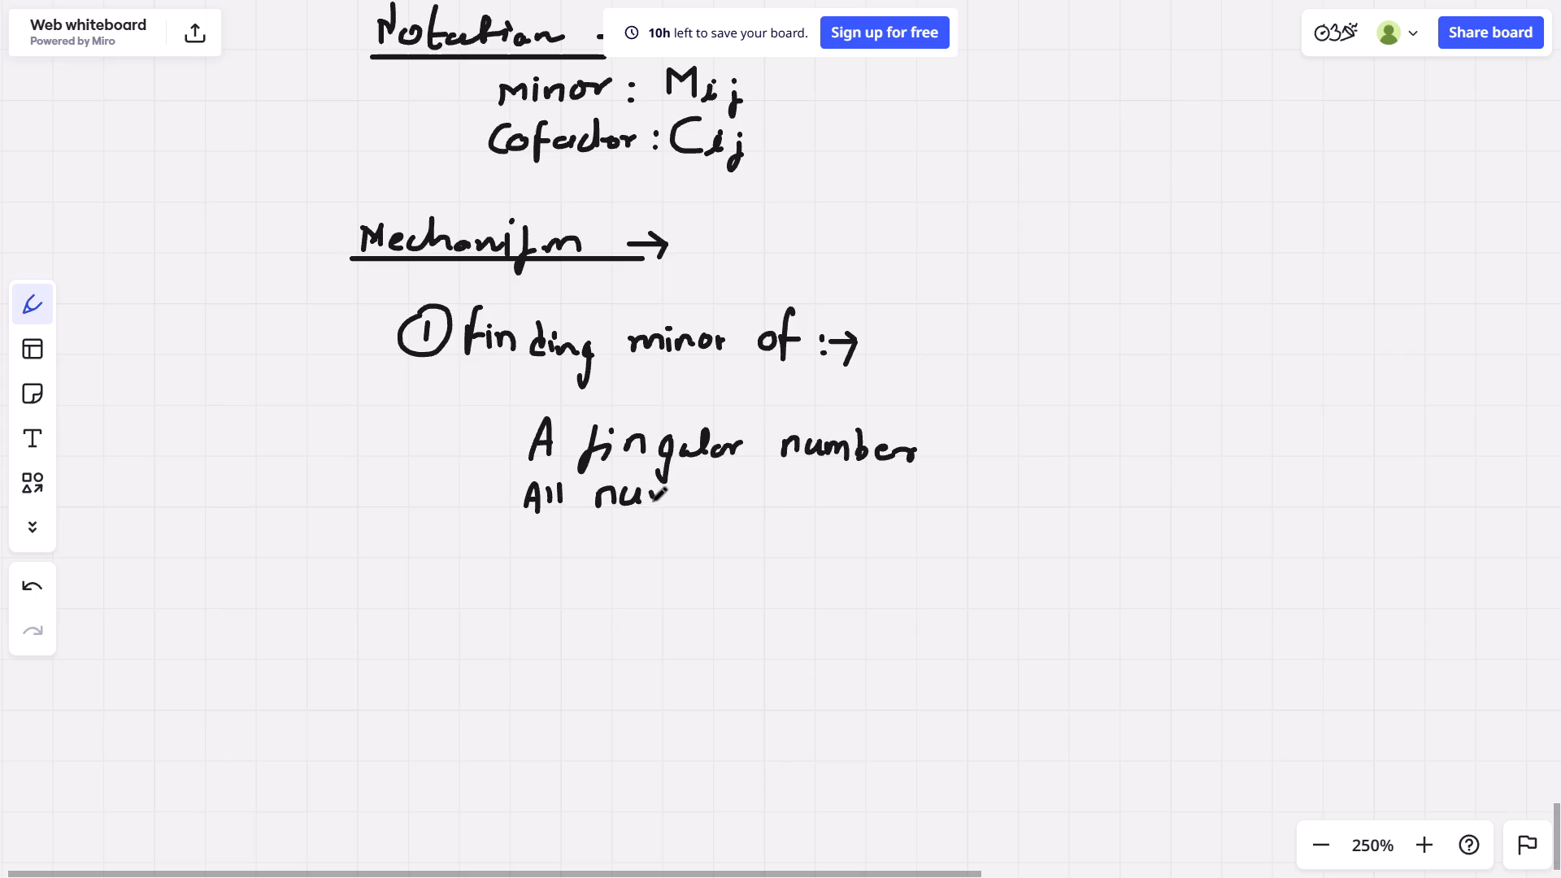
{"action": "left_click_drag", "start_coordinate": [653, 502], "coordinate": [680, 505]}
{"action": "left_click_drag", "start_coordinate": [694, 485], "coordinate": [702, 512]}
{"action": "left_click_drag", "start_coordinate": [718, 502], "coordinate": [728, 503]}
{"action": "left_click_drag", "start_coordinate": [733, 500], "coordinate": [748, 498]}
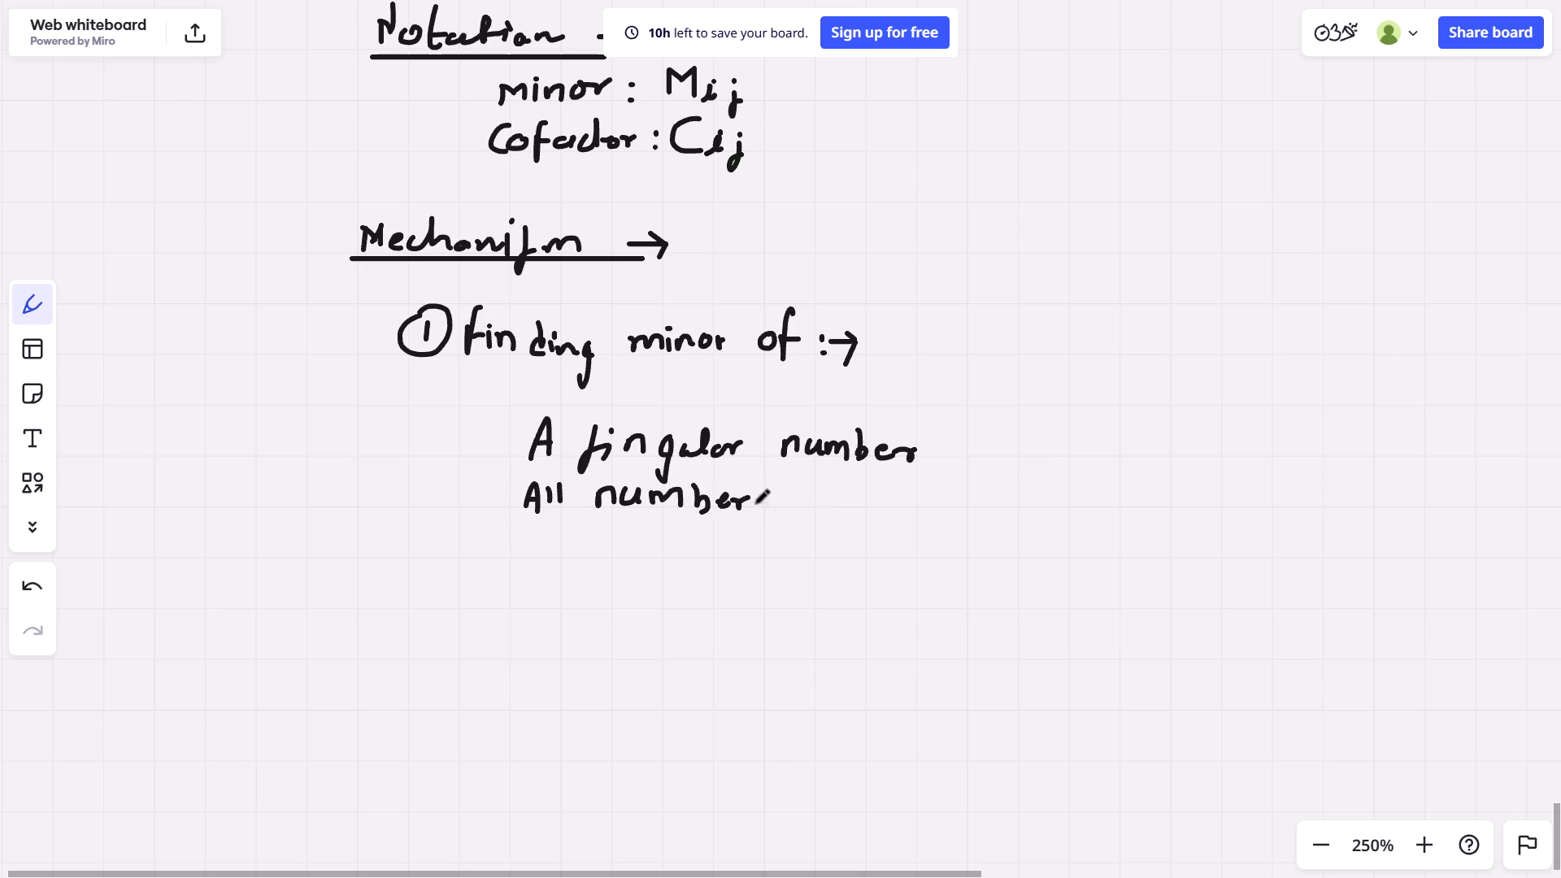
{"action": "left_click_drag", "start_coordinate": [760, 489], "coordinate": [764, 509]}
Complete the "All numbers" line with "in matrix" and a full stop.
{"action": "left_click_drag", "start_coordinate": [807, 493], "coordinate": [807, 508]}
{"action": "left_click", "coordinate": [809, 484]}
{"action": "left_click_drag", "start_coordinate": [820, 489], "coordinate": [839, 501]}
{"action": "left_click_drag", "start_coordinate": [881, 495], "coordinate": [908, 502]}
{"action": "left_click_drag", "start_coordinate": [921, 493], "coordinate": [942, 488]}
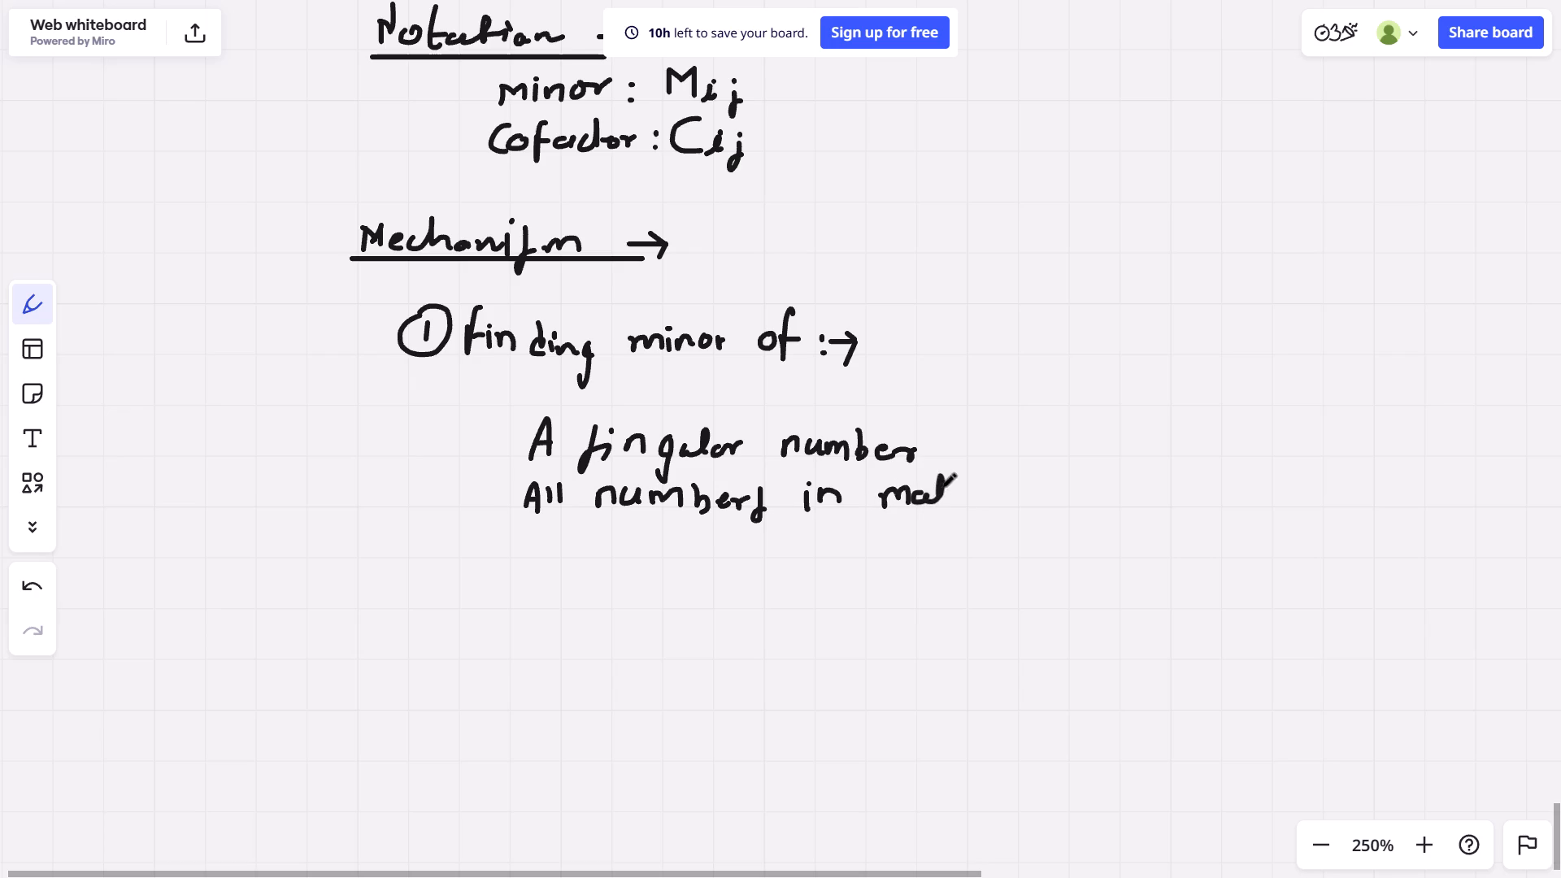
{"action": "left_click_drag", "start_coordinate": [942, 488], "coordinate": [960, 501]}
{"action": "left_click", "coordinate": [962, 480]}
{"action": "left_click_drag", "start_coordinate": [974, 493], "coordinate": [1002, 496]}
{"action": "left_click", "coordinate": [1015, 494]}
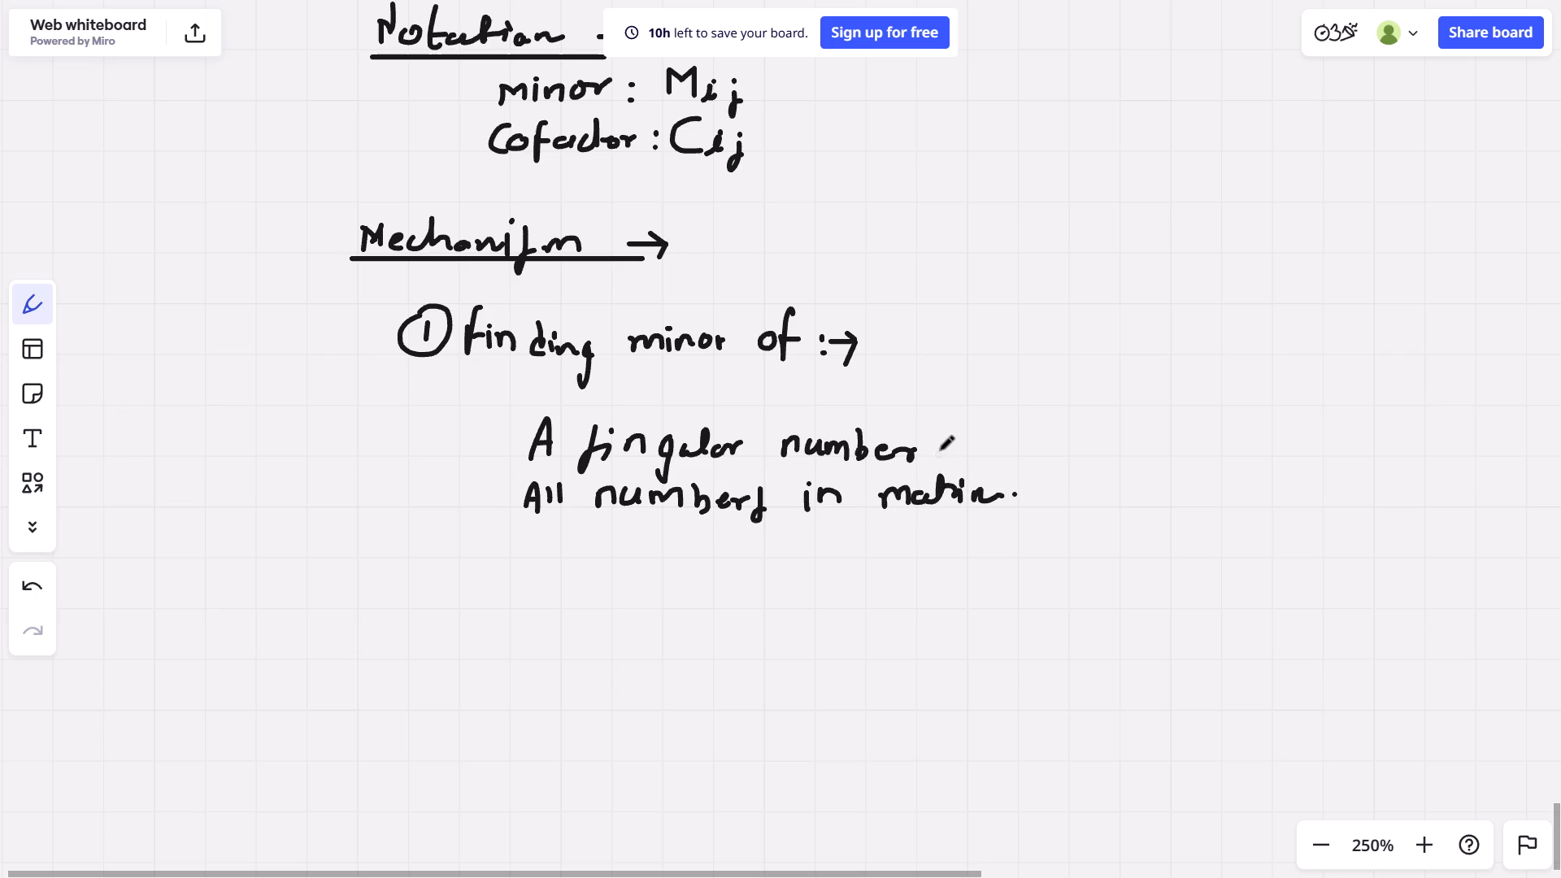
Add a full stop after "A singular number" and draw a star bullet before each of the two lines.
{"action": "left_click", "coordinate": [940, 450]}
{"action": "left_click_drag", "start_coordinate": [471, 451], "coordinate": [471, 440]}
{"action": "left_click", "coordinate": [474, 445]}
{"action": "left_click", "coordinate": [469, 504]}
Handwrite the subheading "Steps" followed by a small arrow beneath the two starred lines.
{"action": "middle_click_drag", "start_coordinate": [630, 533], "coordinate": [620, 444]}
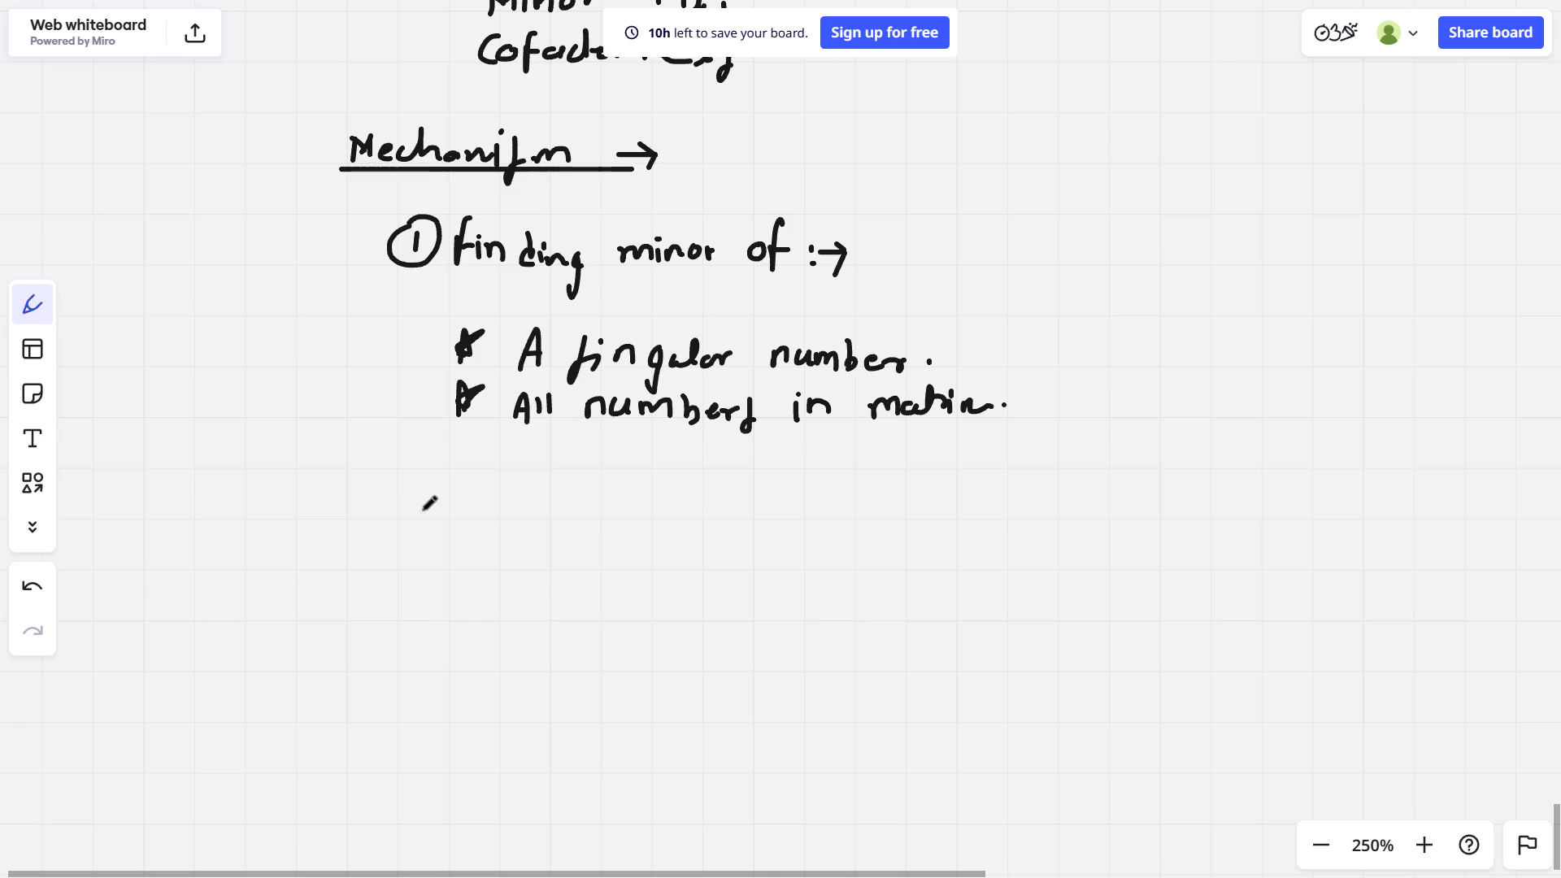
{"action": "left_click_drag", "start_coordinate": [455, 492], "coordinate": [440, 500]}
{"action": "left_click_drag", "start_coordinate": [440, 500], "coordinate": [434, 519]}
{"action": "left_click_drag", "start_coordinate": [467, 490], "coordinate": [472, 517]}
{"action": "left_click", "coordinate": [462, 510]}
{"action": "left_click_drag", "start_coordinate": [480, 506], "coordinate": [483, 516]}
{"action": "left_click_drag", "start_coordinate": [494, 502], "coordinate": [494, 528]}
{"action": "left_click_drag", "start_coordinate": [501, 506], "coordinate": [499, 518]}
{"action": "left_click_drag", "start_coordinate": [519, 503], "coordinate": [517, 506]}
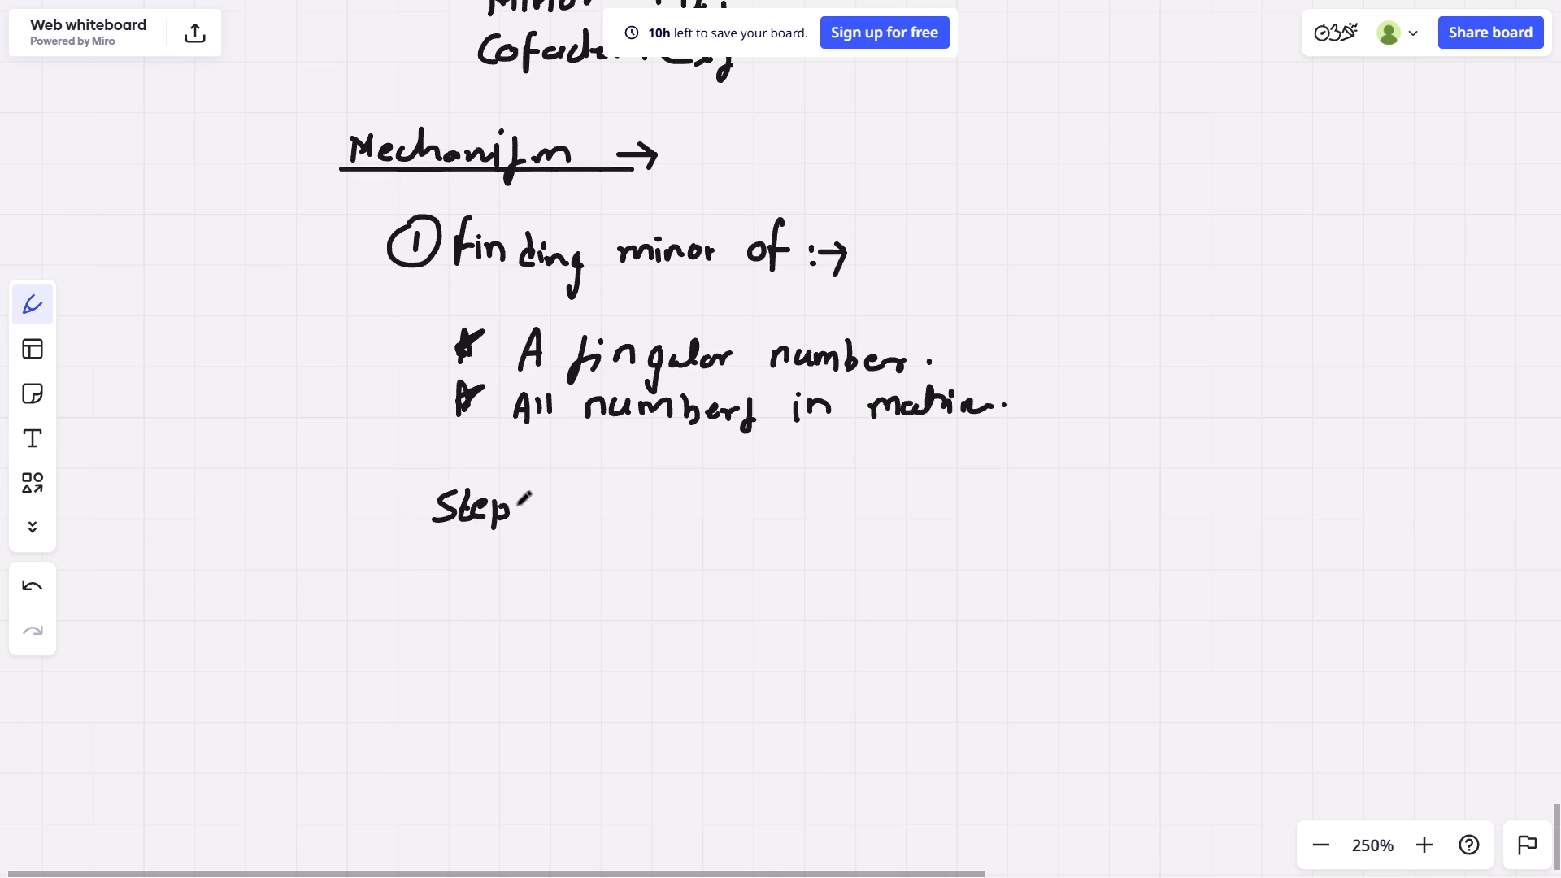
{"action": "left_click_drag", "start_coordinate": [517, 506], "coordinate": [520, 524]}
{"action": "left_click_drag", "start_coordinate": [542, 515], "coordinate": [574, 516], "text": "shift"}
{"action": "left_click_drag", "start_coordinate": [566, 503], "coordinate": [573, 512]}
{"action": "left_click_drag", "start_coordinate": [575, 515], "coordinate": [567, 529], "text": "shift"}
Start the first item under "Steps" with a circled 1 and the word "Select".
{"action": "middle_click_drag", "start_coordinate": [557, 527], "coordinate": [580, 472]}
{"action": "left_click_drag", "start_coordinate": [515, 523], "coordinate": [529, 526]}
{"action": "left_click_drag", "start_coordinate": [527, 537], "coordinate": [526, 543]}
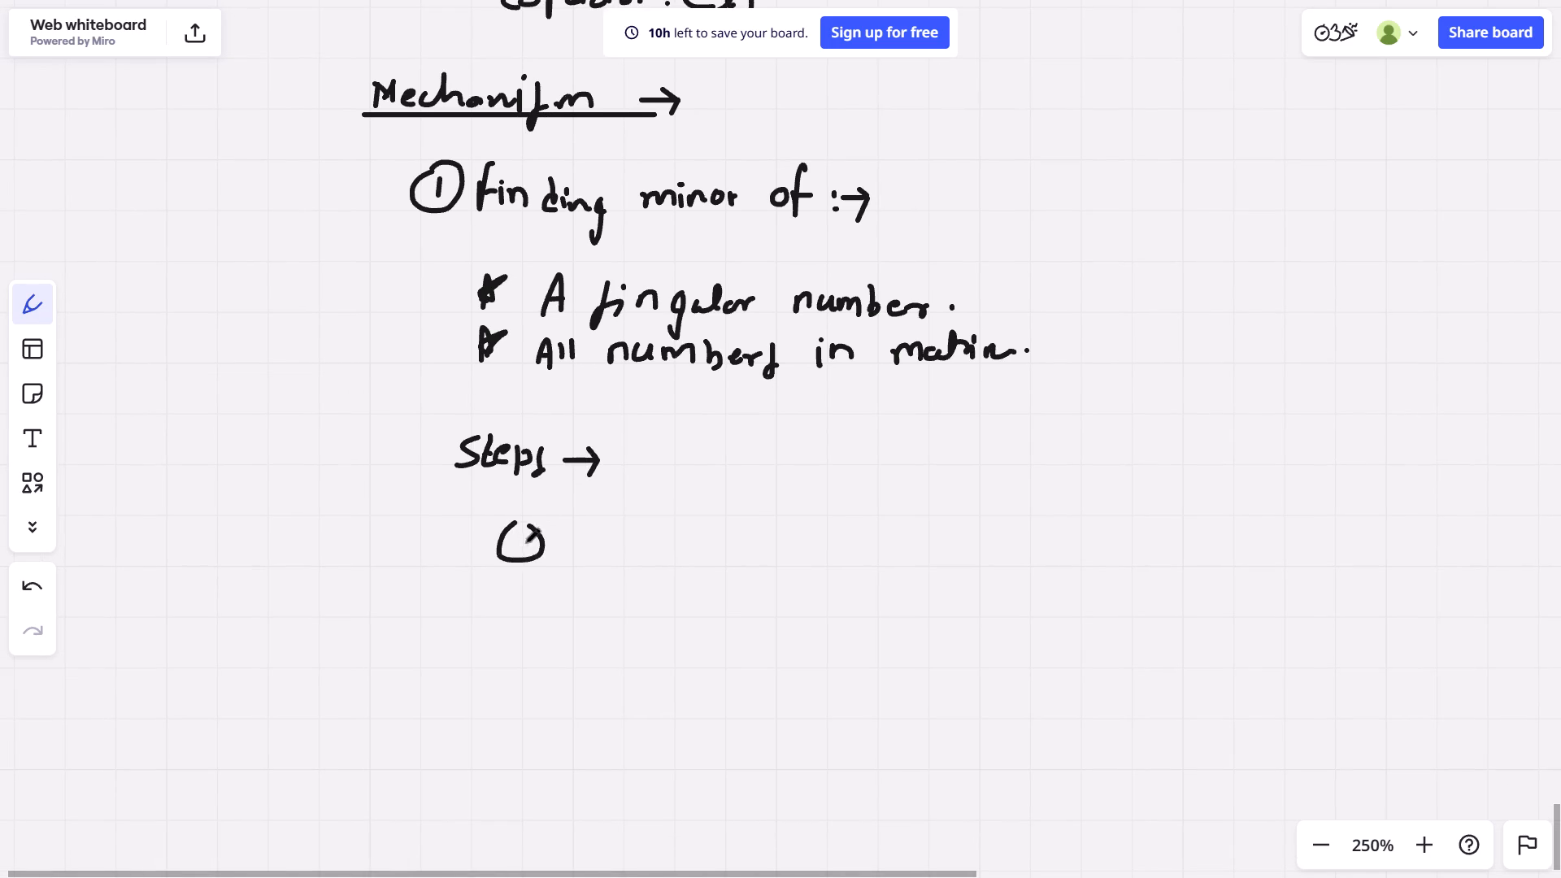
{"action": "left_click_drag", "start_coordinate": [526, 543], "coordinate": [524, 552]}
{"action": "left_click_drag", "start_coordinate": [567, 534], "coordinate": [563, 558]}
{"action": "left_click_drag", "start_coordinate": [581, 552], "coordinate": [589, 558]}
{"action": "left_click_drag", "start_coordinate": [595, 532], "coordinate": [595, 558]}
{"action": "left_click_drag", "start_coordinate": [607, 554], "coordinate": [615, 560]}
{"action": "left_click_drag", "start_coordinate": [628, 558], "coordinate": [643, 557]}
{"action": "left_click_drag", "start_coordinate": [648, 532], "coordinate": [654, 554]}
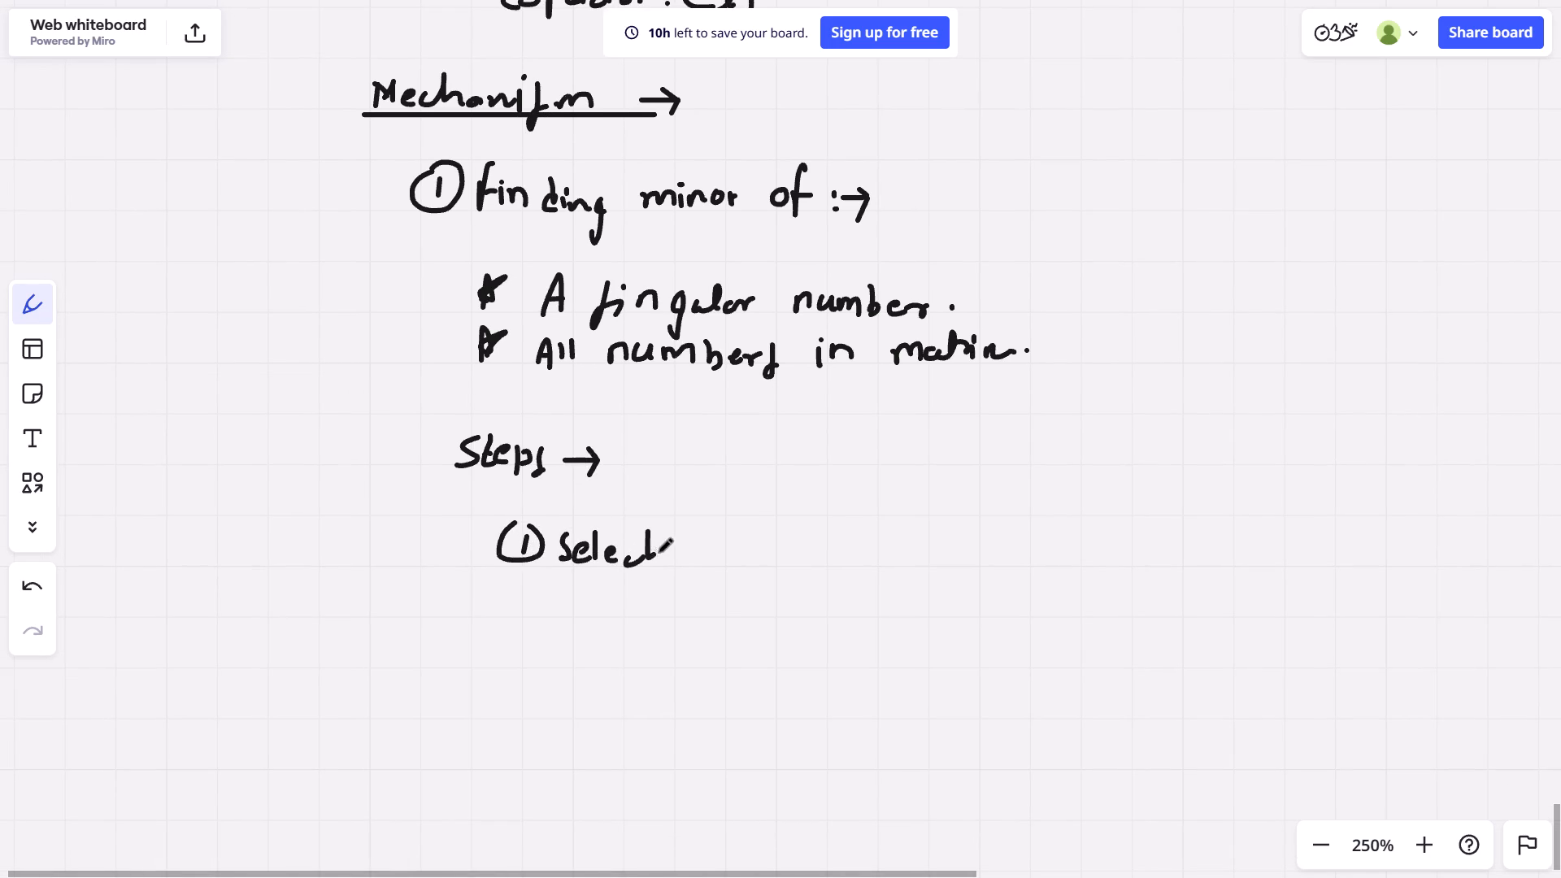
{"action": "left_click_drag", "start_coordinate": [650, 550], "coordinate": [659, 550]}
Complete the first step's line with "a number" and a full stop.
{"action": "left_click_drag", "start_coordinate": [704, 548], "coordinate": [707, 563]}
{"action": "left_click_drag", "start_coordinate": [734, 552], "coordinate": [743, 565]}
{"action": "left_click_drag", "start_coordinate": [754, 553], "coordinate": [761, 566]}
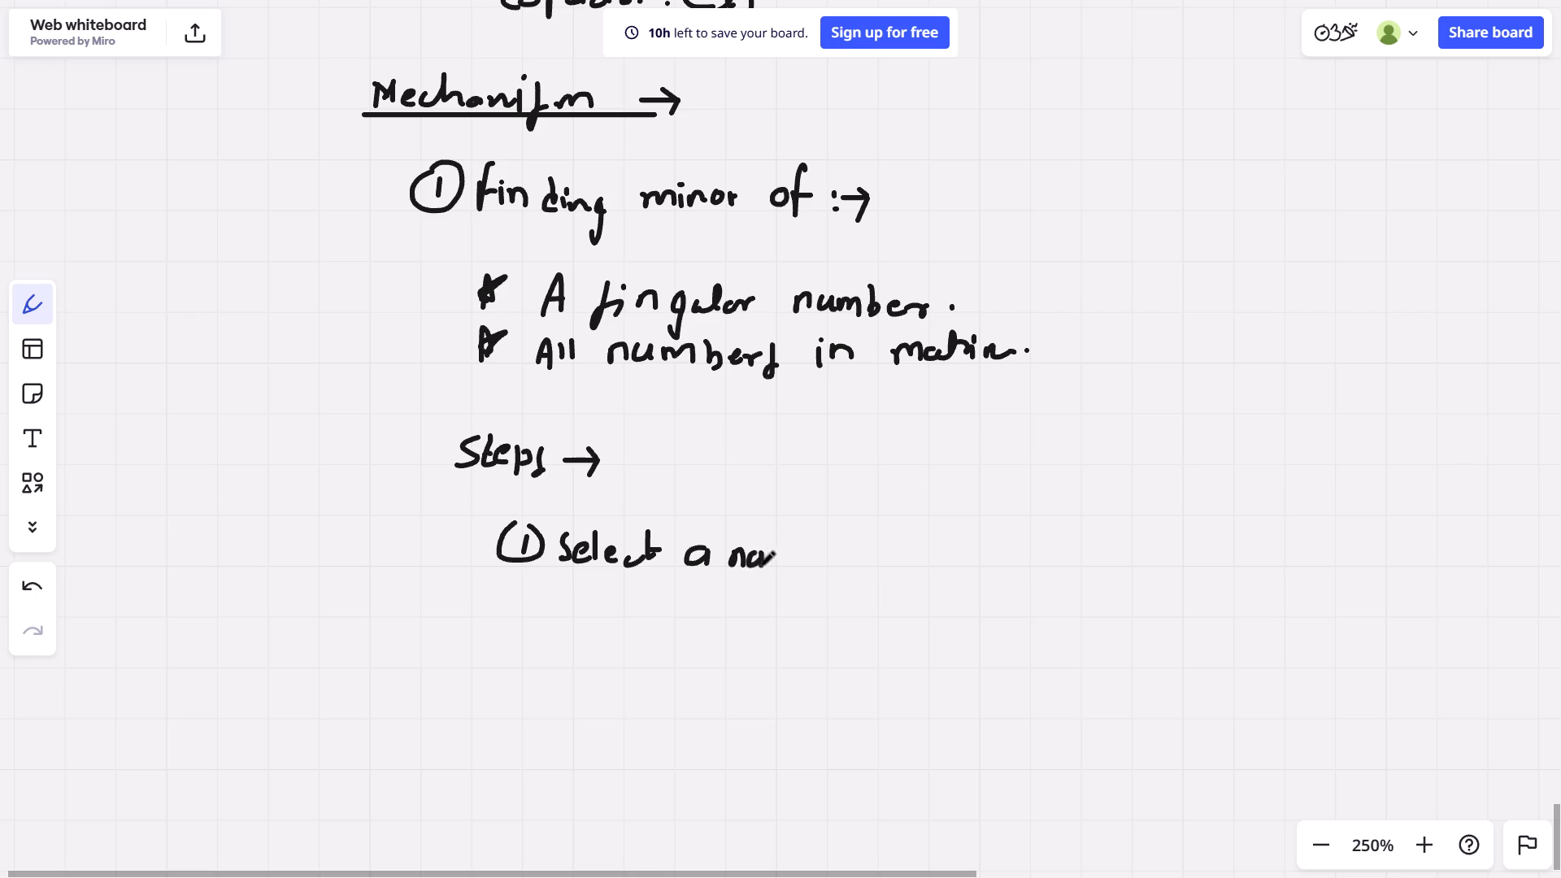
{"action": "left_click_drag", "start_coordinate": [761, 566], "coordinate": [762, 566]}
{"action": "left_click_drag", "start_coordinate": [771, 557], "coordinate": [798, 566]}
{"action": "left_click_drag", "start_coordinate": [804, 539], "coordinate": [865, 555]}
{"action": "left_click", "coordinate": [872, 565]}
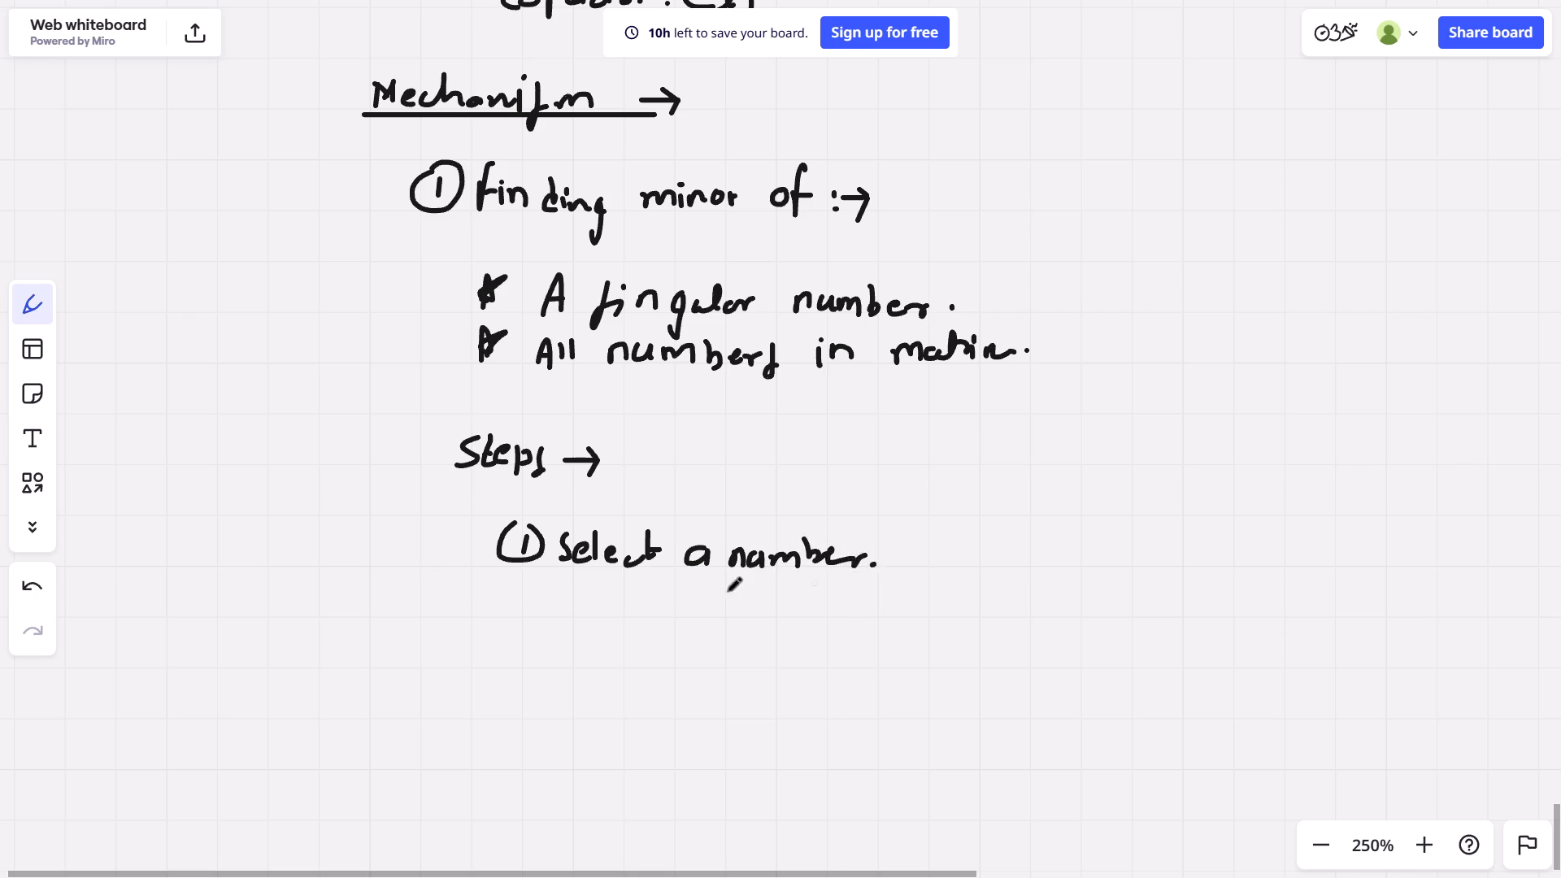
Start the second item under "Steps" with a circled 2 and the word "Exclude".
{"action": "middle_click_drag", "start_coordinate": [666, 597], "coordinate": [698, 531]}
{"action": "left_click_drag", "start_coordinate": [547, 515], "coordinate": [541, 526]}
{"action": "left_click_drag", "start_coordinate": [541, 537], "coordinate": [558, 543]}
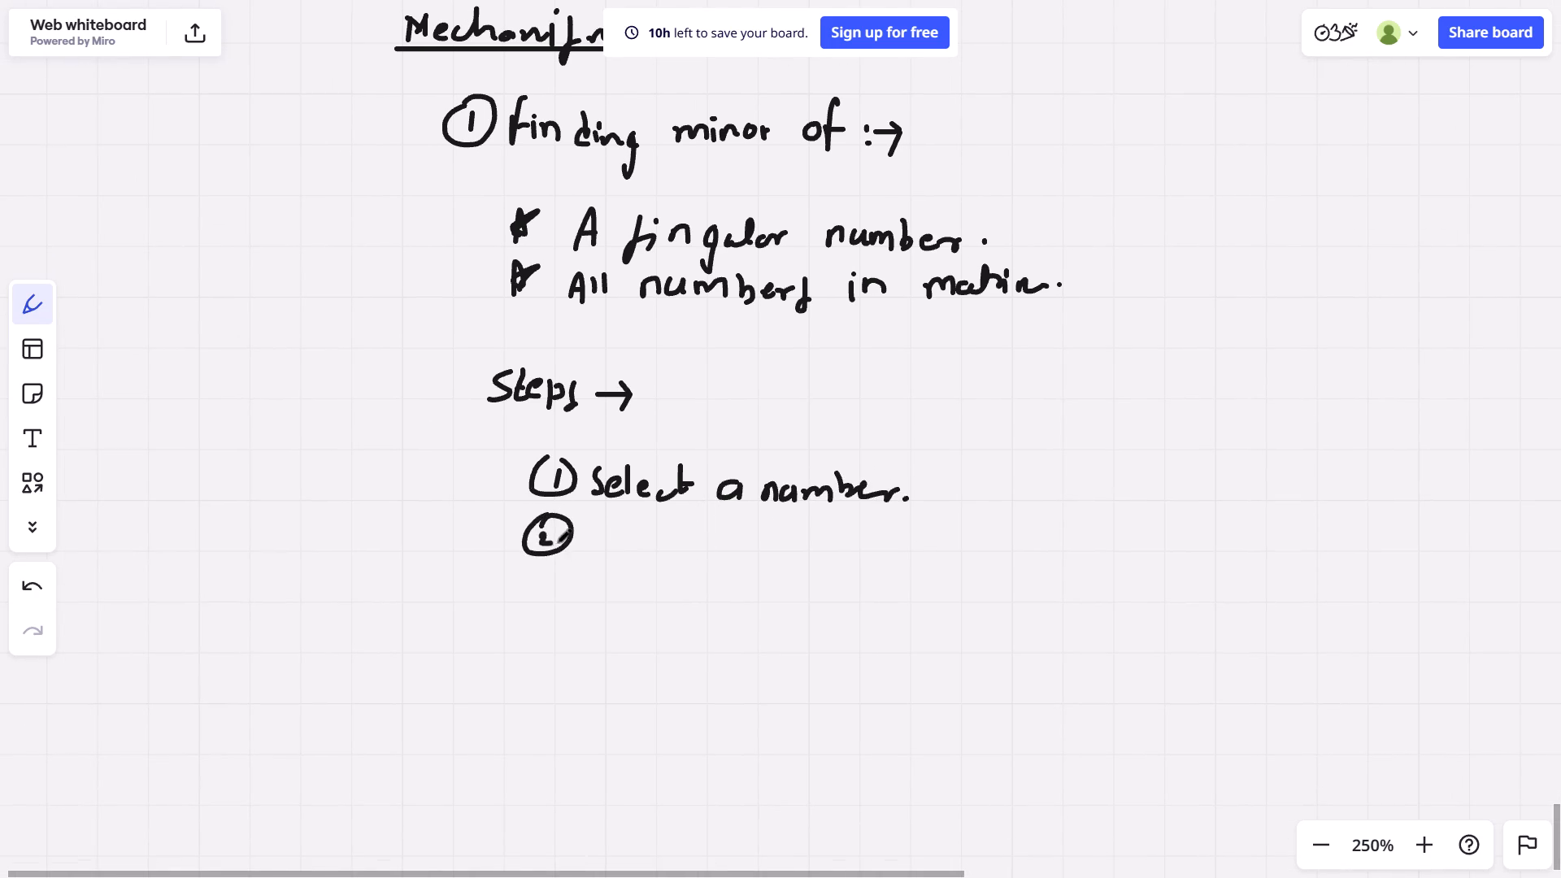
{"action": "left_click_drag", "start_coordinate": [558, 543], "coordinate": [553, 543]}
{"action": "left_click_drag", "start_coordinate": [594, 527], "coordinate": [592, 551]}
{"action": "left_click", "coordinate": [592, 532]}
{"action": "left_click_drag", "start_coordinate": [595, 544], "coordinate": [597, 544]}
{"action": "left_click_drag", "start_coordinate": [597, 544], "coordinate": [605, 544]}
{"action": "left_click_drag", "start_coordinate": [590, 556], "coordinate": [606, 554]}
{"action": "left_click_drag", "start_coordinate": [615, 539], "coordinate": [628, 551]}
{"action": "left_click_drag", "start_coordinate": [629, 537], "coordinate": [616, 550]}
{"action": "left_click_drag", "start_coordinate": [638, 544], "coordinate": [647, 550]}
{"action": "left_click_drag", "start_coordinate": [650, 524], "coordinate": [650, 549]}
{"action": "left_click_drag", "start_coordinate": [661, 544], "coordinate": [676, 556]}
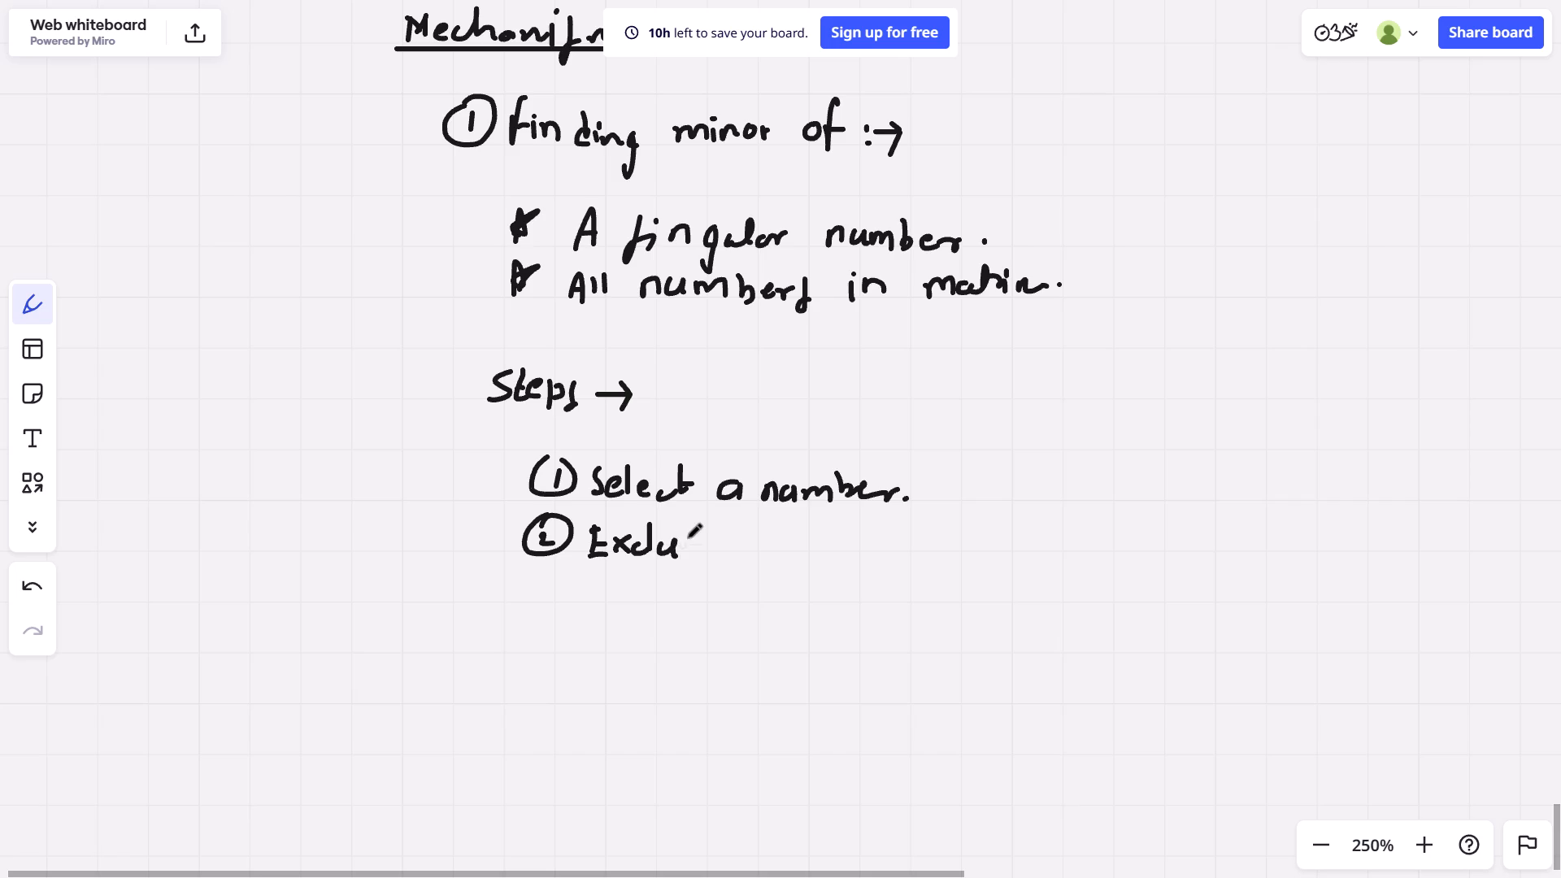
{"action": "left_click_drag", "start_coordinate": [695, 522], "coordinate": [698, 559]}
{"action": "left_click_drag", "start_coordinate": [716, 550], "coordinate": [724, 563]}
Handwrite "Its" after "Exclude" in the second step.
{"action": "middle_click_drag", "start_coordinate": [889, 277], "coordinate": [936, 514]}
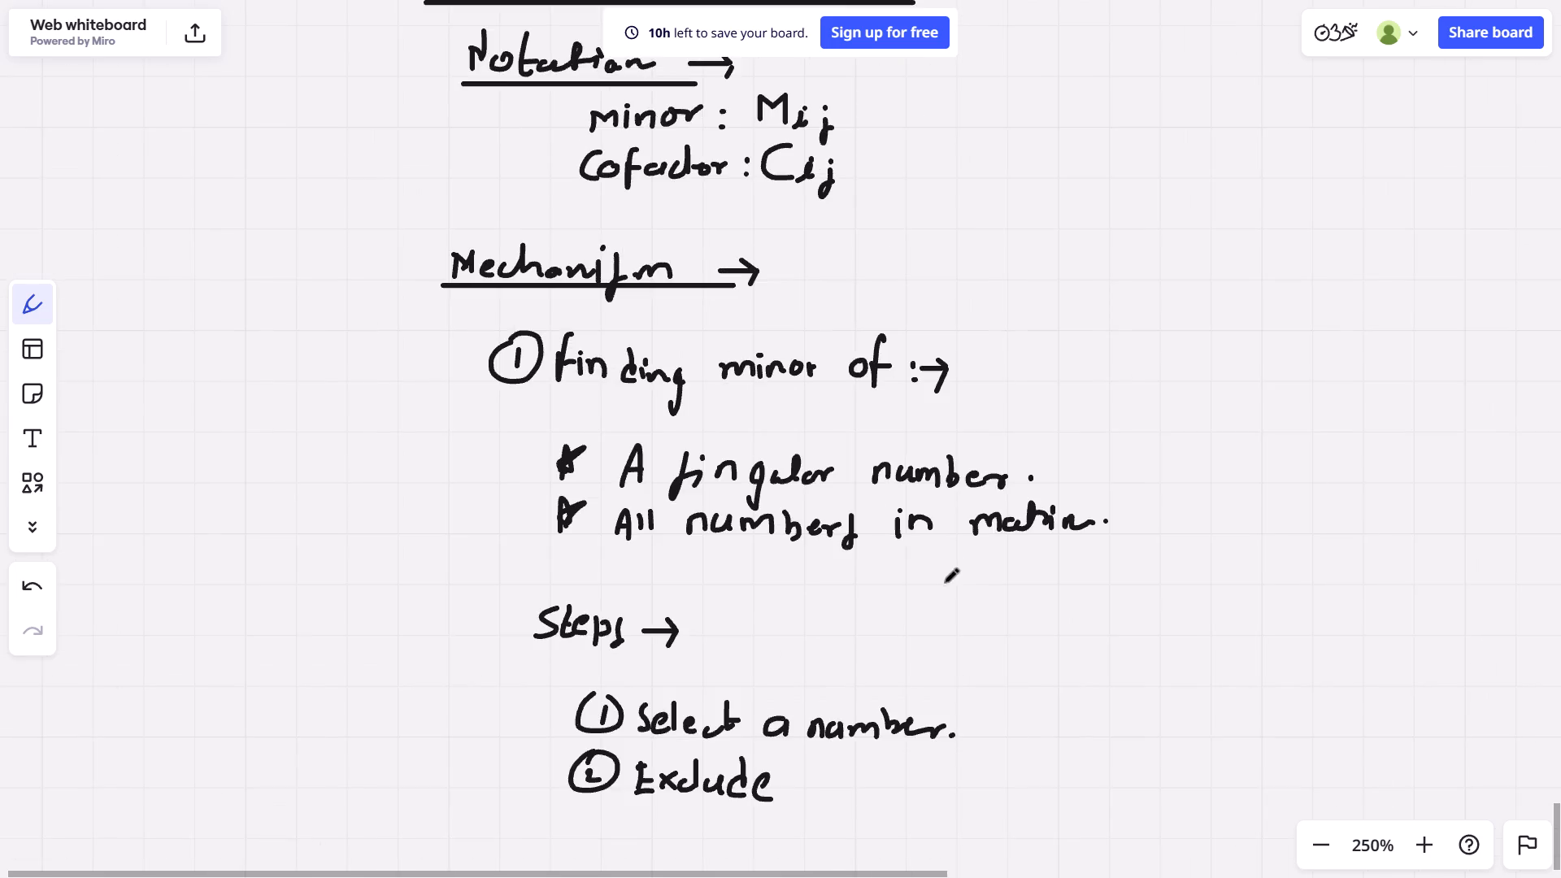
{"action": "middle_click_drag", "start_coordinate": [932, 279], "coordinate": [854, 197]}
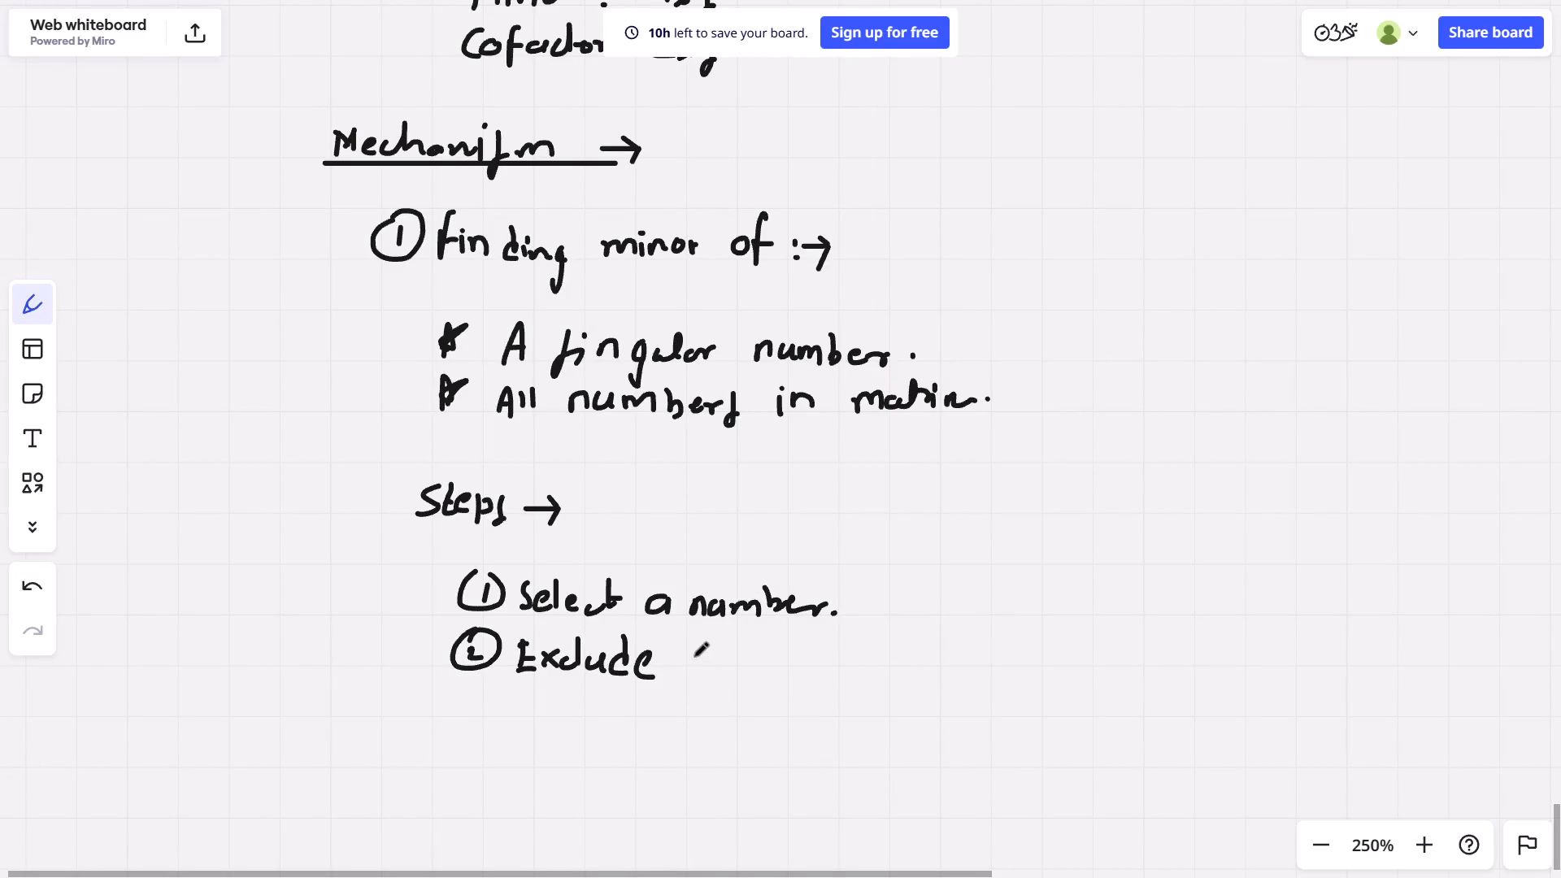
{"action": "left_click_drag", "start_coordinate": [696, 648], "coordinate": [696, 662]}
{"action": "left_click_drag", "start_coordinate": [685, 647], "coordinate": [698, 645]}
{"action": "left_click_drag", "start_coordinate": [682, 666], "coordinate": [702, 665]}
{"action": "left_click_drag", "start_coordinate": [715, 639], "coordinate": [715, 664]}
{"action": "left_click_drag", "start_coordinate": [704, 658], "coordinate": [722, 657]}
{"action": "left_click_drag", "start_coordinate": [734, 648], "coordinate": [733, 667]}
Handwrite "associat" after "Its" in the second step.
{"action": "left_click_drag", "start_coordinate": [776, 646], "coordinate": [792, 645]}
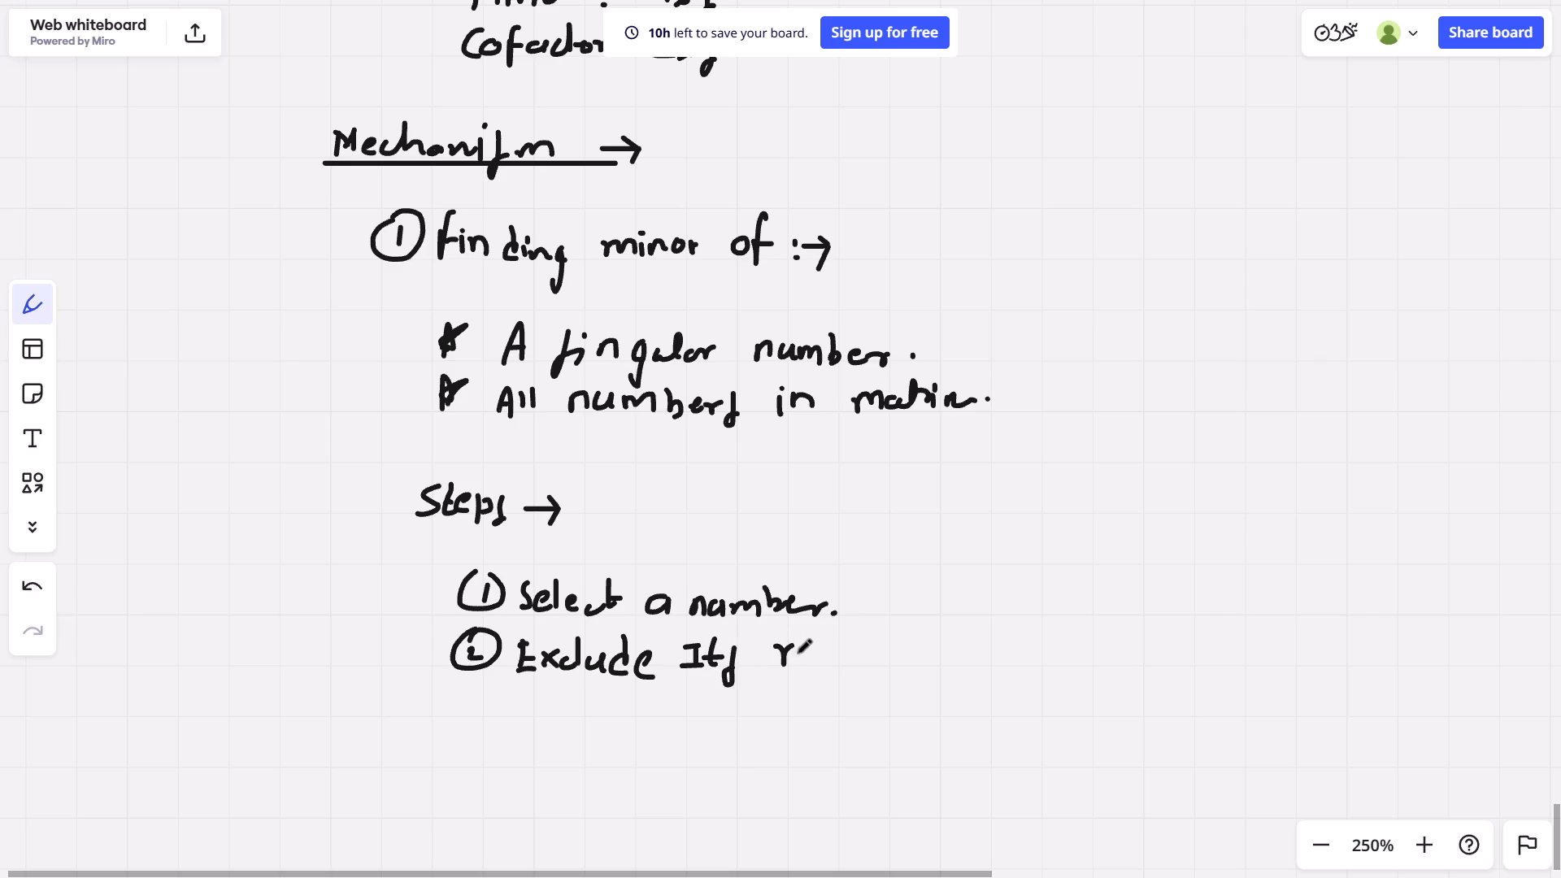
{"action": "key", "text": "ctrl+z"}
{"action": "left_click_drag", "start_coordinate": [791, 648], "coordinate": [798, 663]}
{"action": "left_click_drag", "start_coordinate": [806, 647], "coordinate": [817, 671]}
{"action": "left_click_drag", "start_coordinate": [832, 658], "coordinate": [839, 658]}
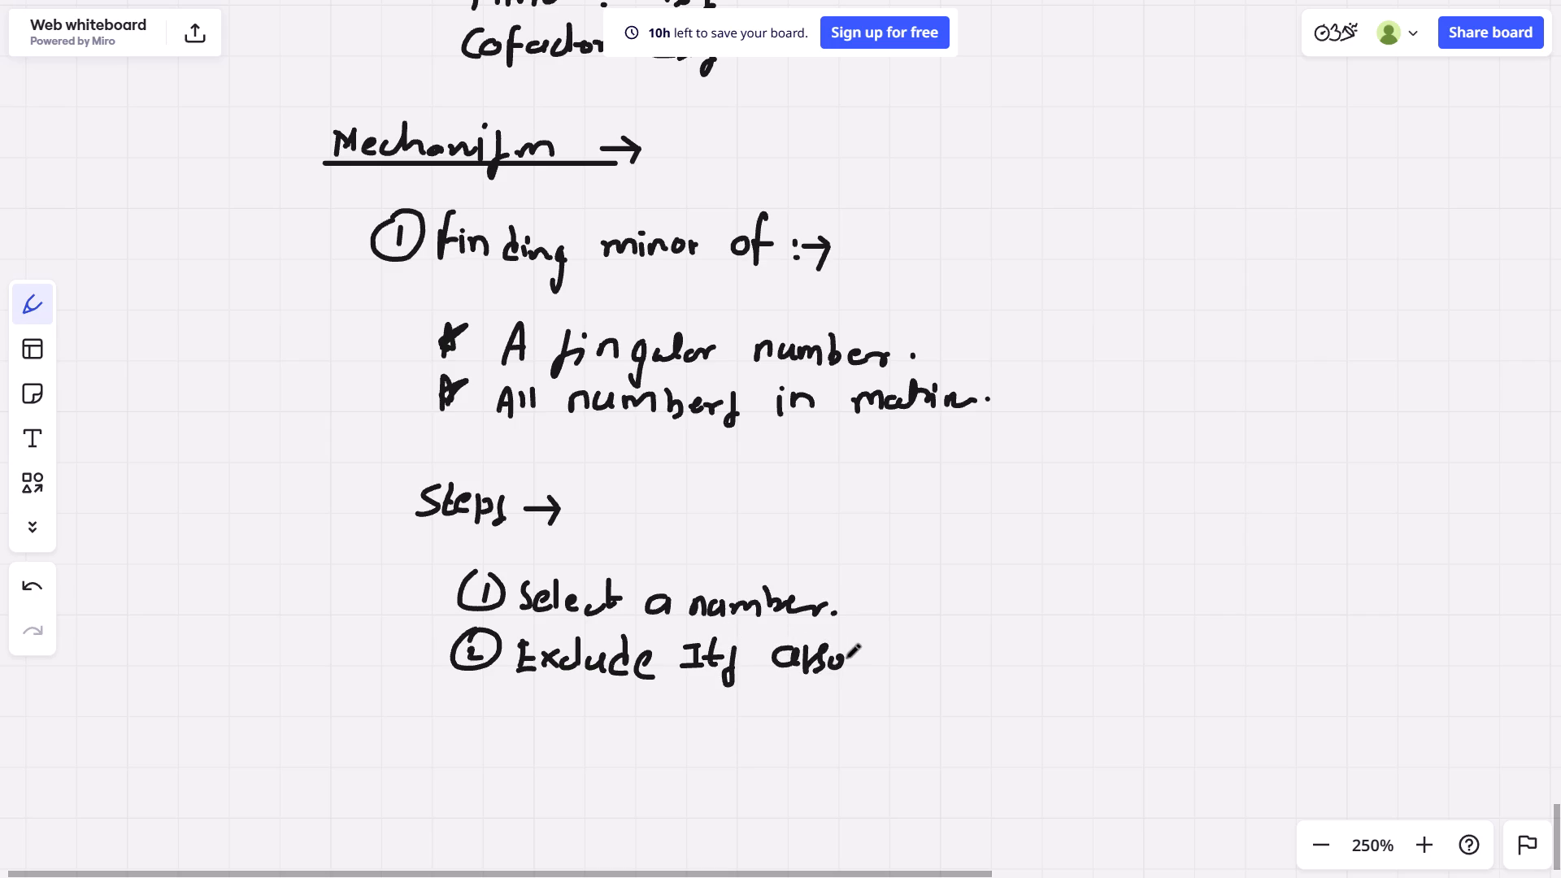
{"action": "left_click_drag", "start_coordinate": [850, 656], "coordinate": [861, 660]}
{"action": "left_click", "coordinate": [863, 657]}
{"action": "left_click", "coordinate": [864, 641]}
{"action": "left_click_drag", "start_coordinate": [880, 656], "coordinate": [903, 660]}
{"action": "left_click_drag", "start_coordinate": [904, 658], "coordinate": [912, 657]}
Complete the second step's line with "row & column" and a full stop.
{"action": "left_click_drag", "start_coordinate": [952, 658], "coordinate": [971, 658]}
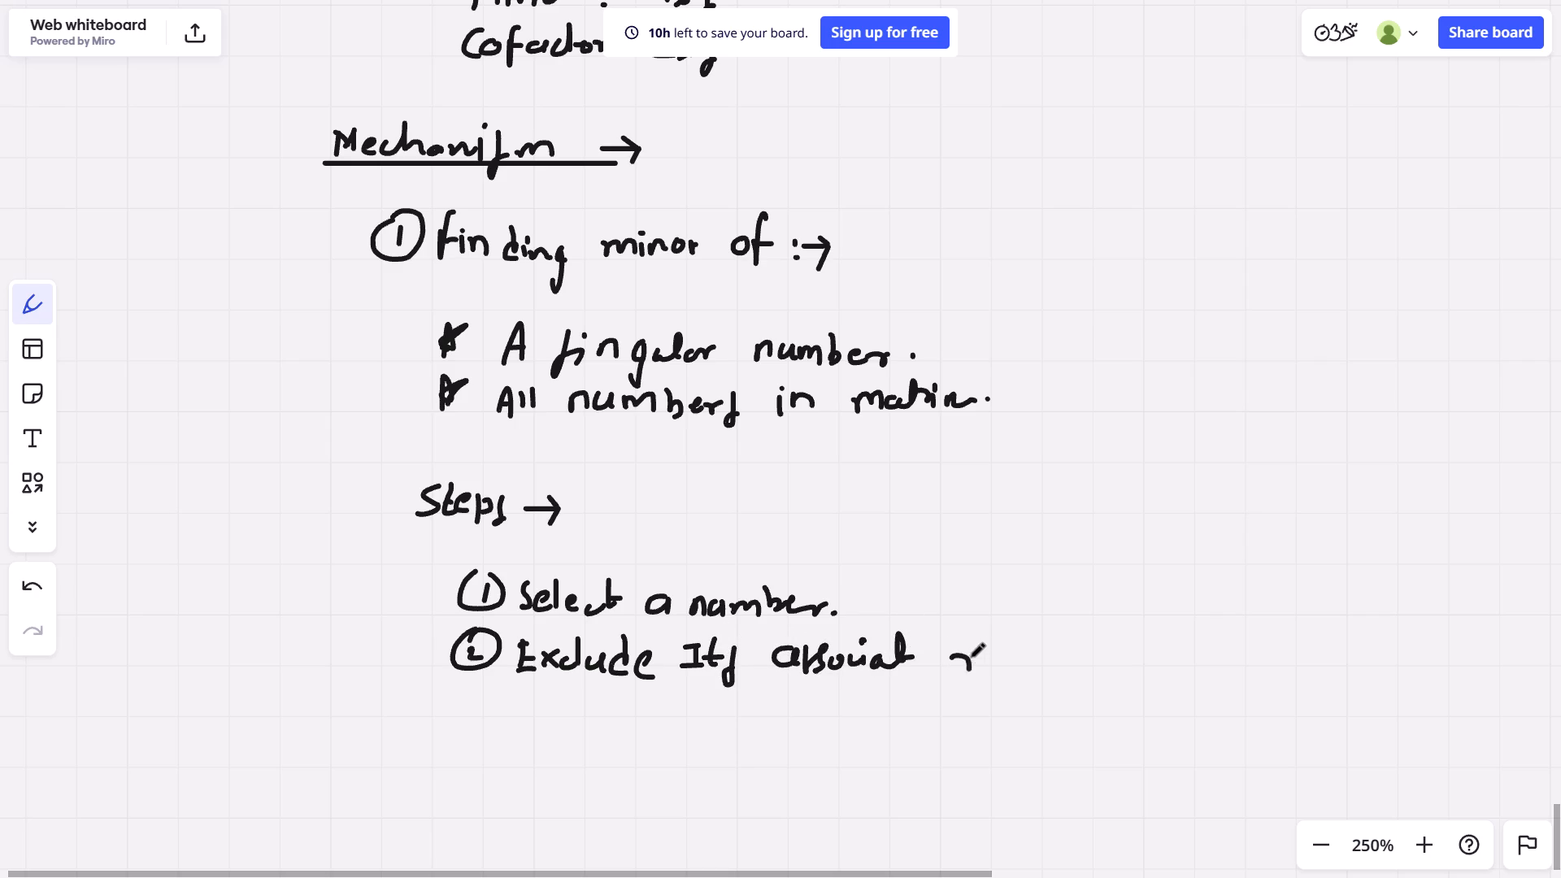
{"action": "left_click_drag", "start_coordinate": [971, 658], "coordinate": [977, 654]}
{"action": "left_click", "coordinate": [991, 655]}
{"action": "left_click_drag", "start_coordinate": [1005, 659], "coordinate": [1024, 651]}
{"action": "left_click", "coordinate": [1077, 671]}
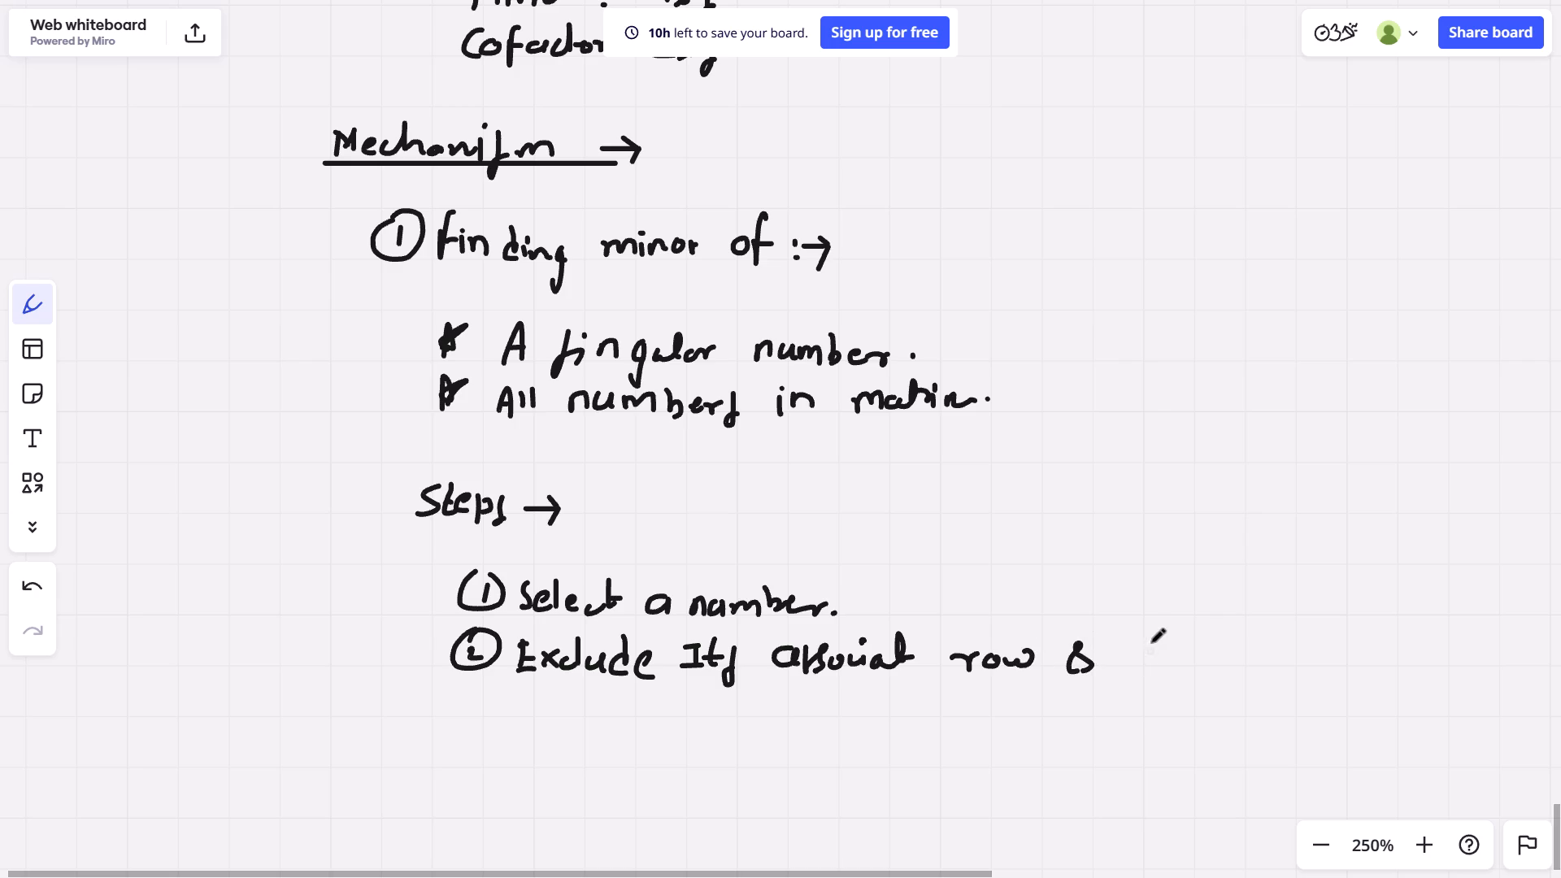
{"action": "left_click_drag", "start_coordinate": [1151, 641], "coordinate": [1157, 664]}
{"action": "left_click", "coordinate": [1170, 653]}
{"action": "left_click_drag", "start_coordinate": [1189, 618], "coordinate": [1184, 664]}
{"action": "left_click_drag", "start_coordinate": [1198, 649], "coordinate": [1217, 662]}
{"action": "left_click_drag", "start_coordinate": [1220, 652], "coordinate": [1254, 663]}
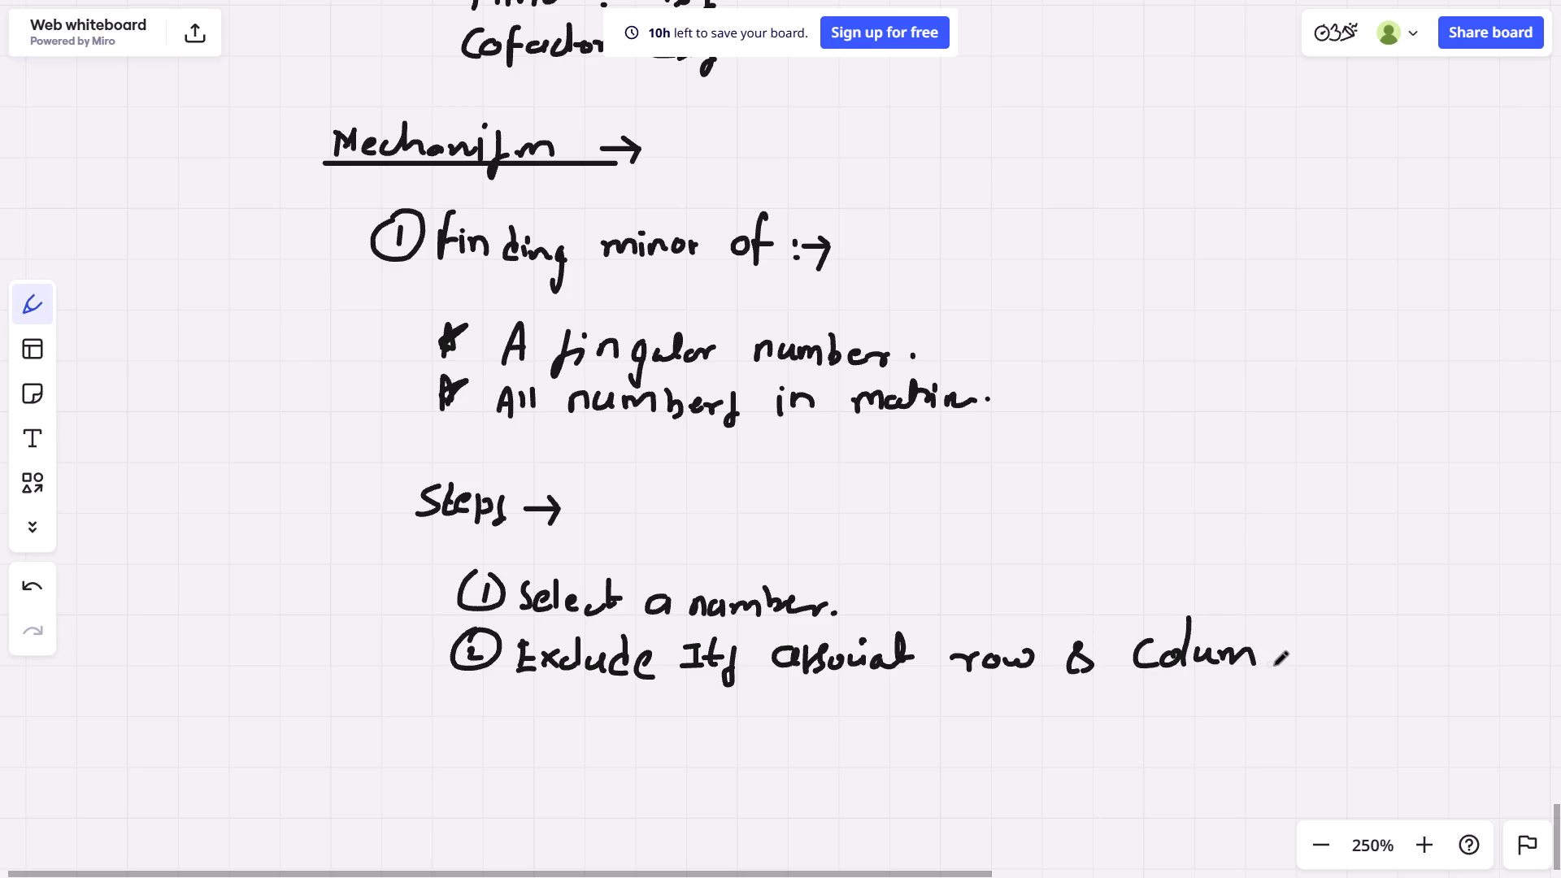
{"action": "left_click", "coordinate": [1274, 666]}
{"action": "key", "text": "ctrl+z"}
{"action": "left_click_drag", "start_coordinate": [1262, 653], "coordinate": [1281, 662]}
{"action": "left_click", "coordinate": [1289, 658]}
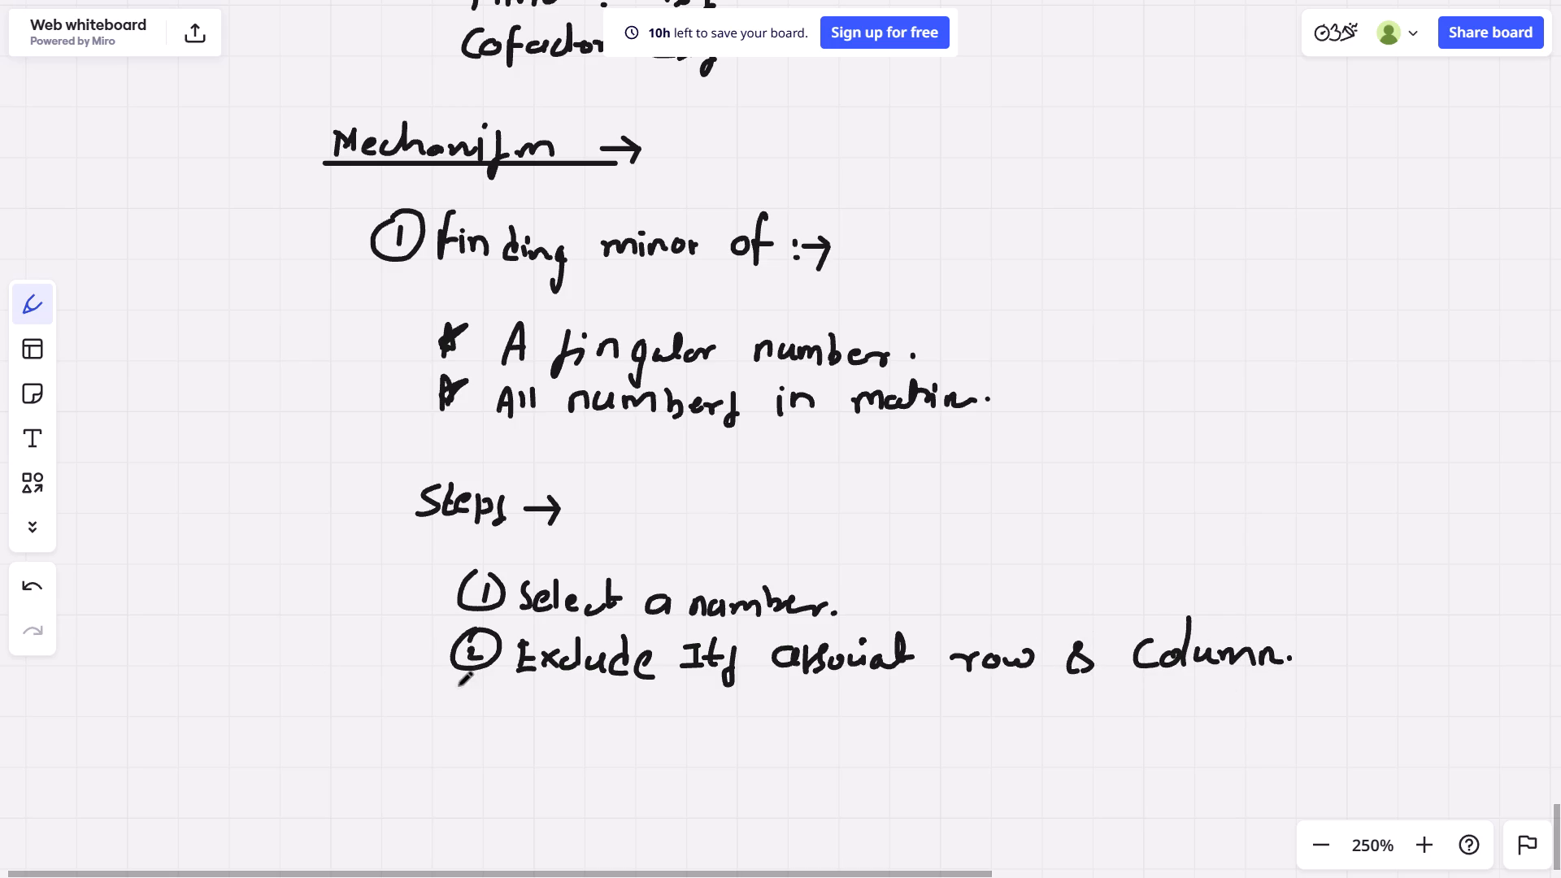
Start the third item under "Steps" with a circled 3 and the word "multiply".
{"action": "left_click", "coordinate": [465, 685]}
{"action": "left_click_drag", "start_coordinate": [463, 701], "coordinate": [463, 717]}
{"action": "left_click_drag", "start_coordinate": [519, 704], "coordinate": [542, 712]}
{"action": "left_click_drag", "start_coordinate": [554, 702], "coordinate": [580, 707]}
{"action": "left_click_drag", "start_coordinate": [590, 689], "coordinate": [600, 706]}
{"action": "left_click", "coordinate": [602, 697]}
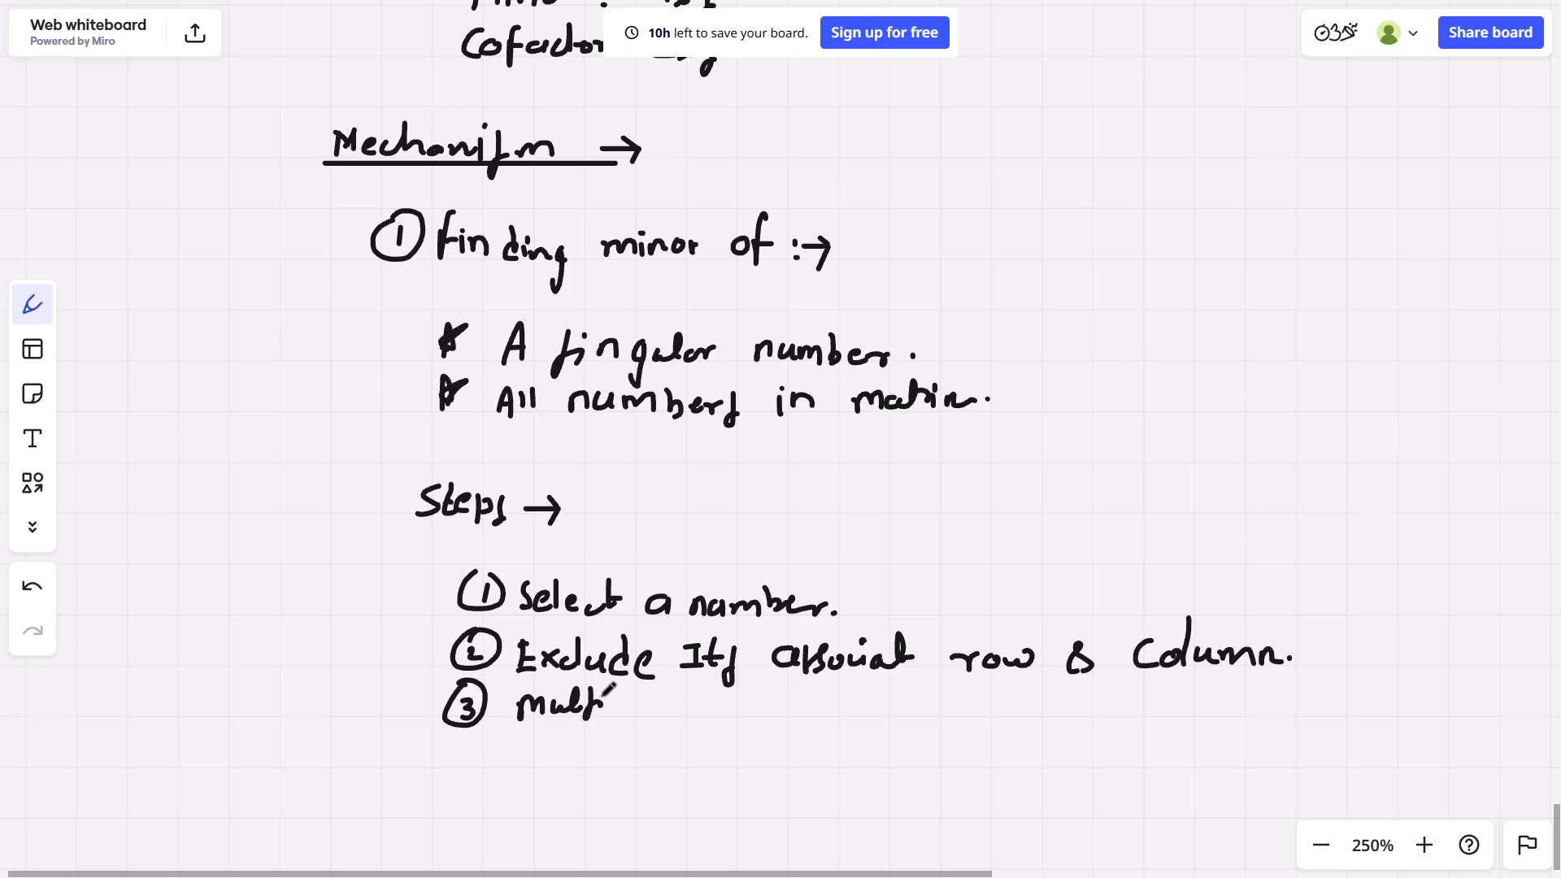
{"action": "left_click_drag", "start_coordinate": [607, 703], "coordinate": [605, 724]}
{"action": "left_click_drag", "start_coordinate": [608, 703], "coordinate": [613, 714]}
{"action": "left_click_drag", "start_coordinate": [625, 695], "coordinate": [628, 715]}
{"action": "left_click_drag", "start_coordinate": [635, 707], "coordinate": [645, 709]}
{"action": "left_click_drag", "start_coordinate": [648, 704], "coordinate": [645, 722]}
Continue the third step's line by handwriting "the remaining" after "multiply".
{"action": "left_click_drag", "start_coordinate": [697, 693], "coordinate": [704, 718]}
{"action": "left_click_drag", "start_coordinate": [694, 709], "coordinate": [706, 706]}
{"action": "left_click_drag", "start_coordinate": [708, 705], "coordinate": [736, 715]}
{"action": "left_click_drag", "start_coordinate": [774, 703], "coordinate": [798, 704]}
{"action": "left_click_drag", "start_coordinate": [816, 705], "coordinate": [811, 707]}
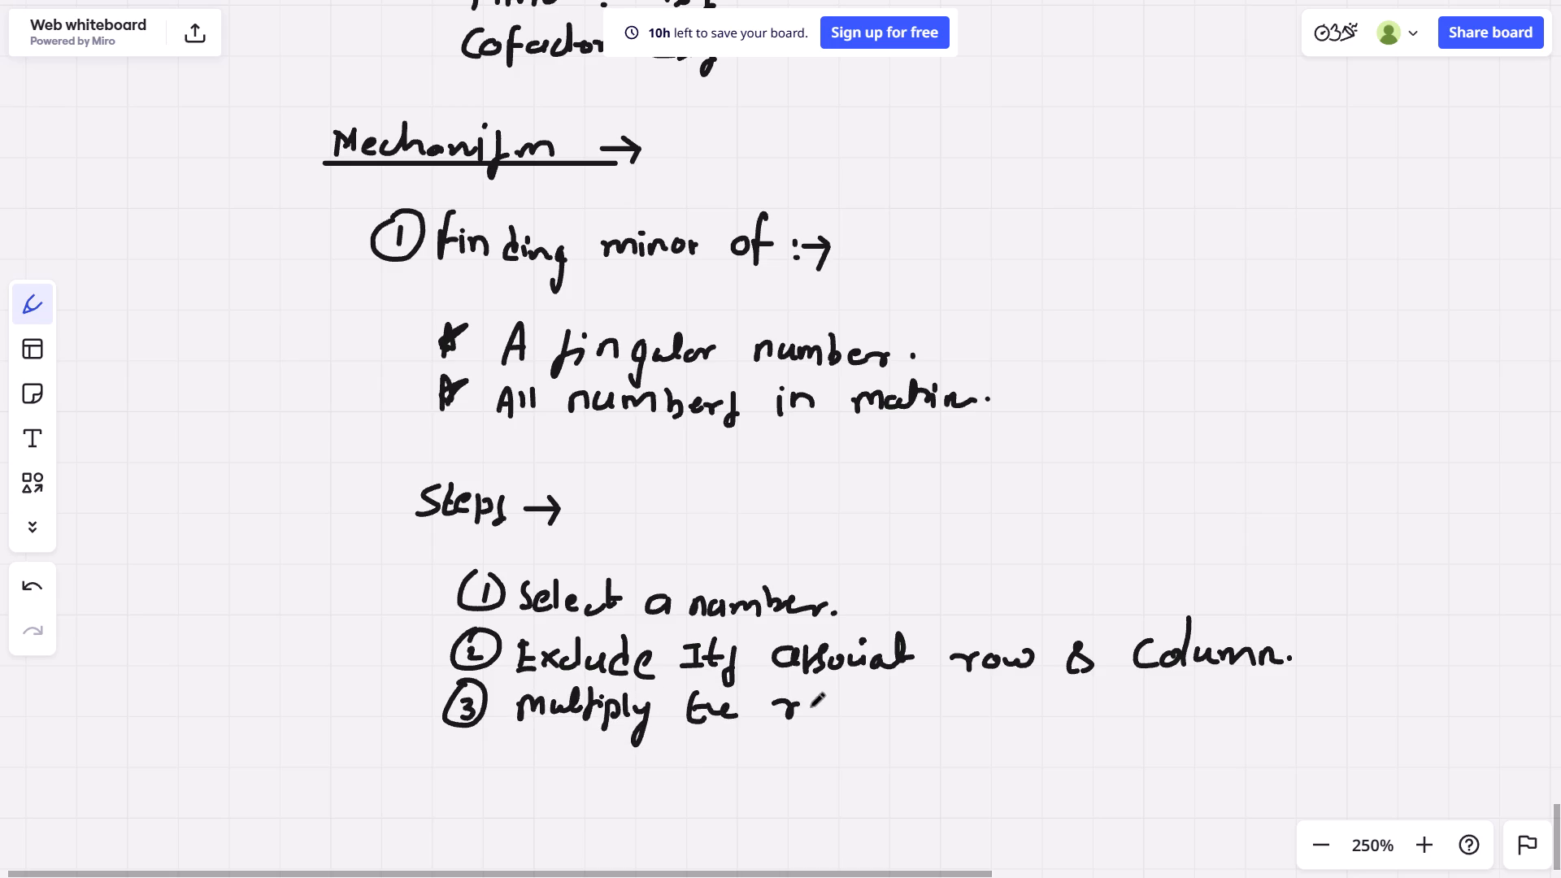
{"action": "left_click_drag", "start_coordinate": [811, 707], "coordinate": [815, 714]}
{"action": "left_click_drag", "start_coordinate": [825, 706], "coordinate": [858, 719]}
{"action": "left_click_drag", "start_coordinate": [872, 706], "coordinate": [889, 715]}
{"action": "left_click", "coordinate": [889, 698]}
{"action": "left_click_drag", "start_coordinate": [900, 710], "coordinate": [921, 712]}
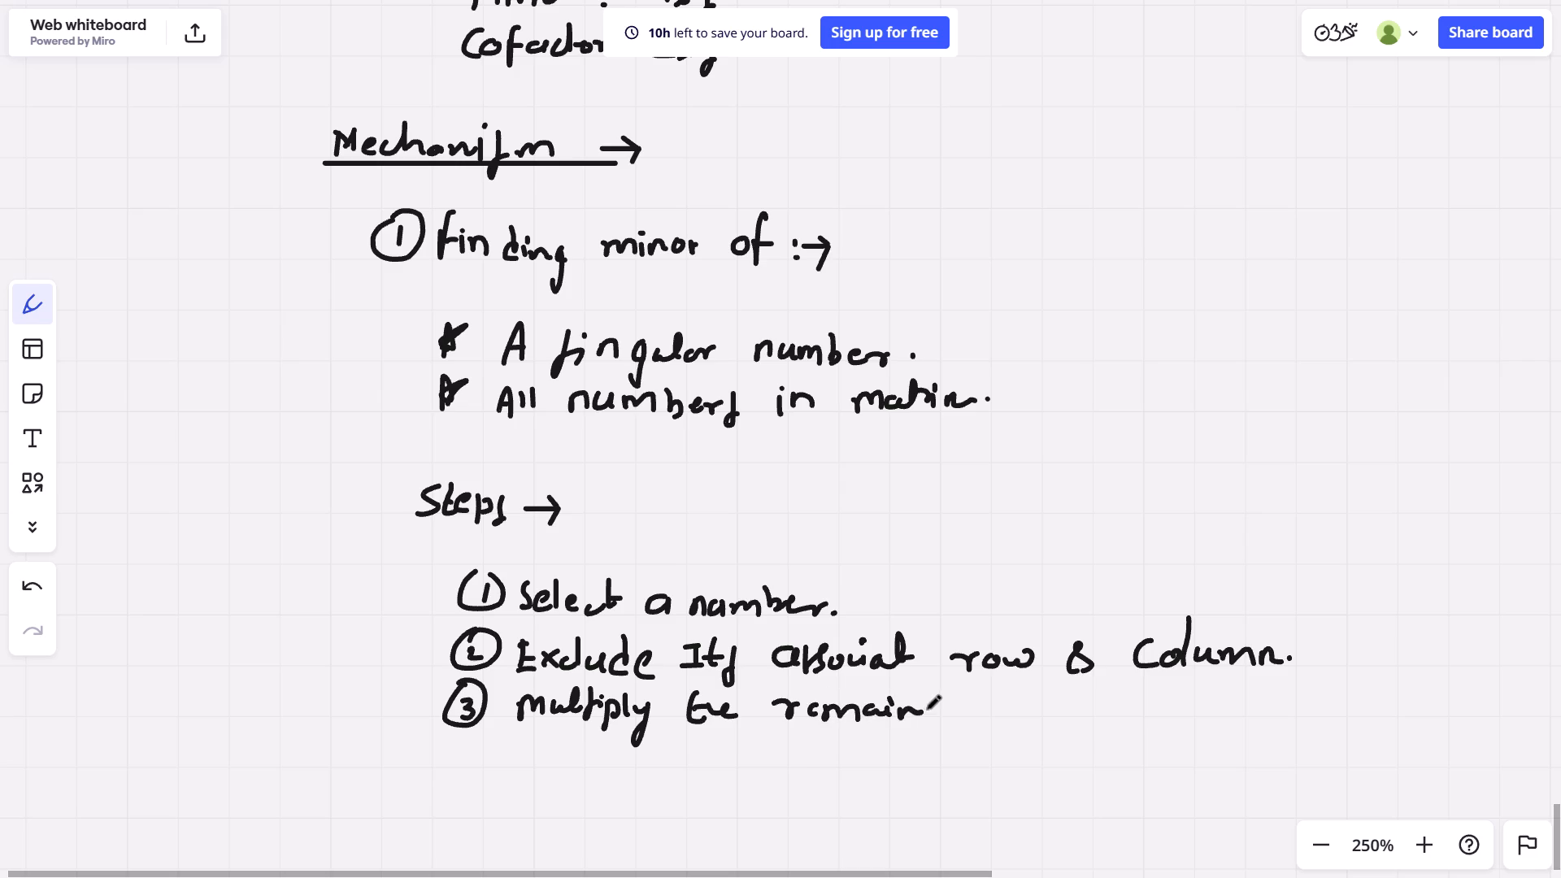
{"action": "left_click", "coordinate": [927, 709]}
{"action": "left_click", "coordinate": [928, 698]}
{"action": "left_click_drag", "start_coordinate": [940, 707], "coordinate": [959, 717]}
{"action": "left_click_drag", "start_coordinate": [974, 708], "coordinate": [962, 734]}
{"action": "left_click_drag", "start_coordinate": [972, 708], "coordinate": [972, 718]}
Handwrite "Matrix" after "remaining" in the third step.
{"action": "middle_click_drag", "start_coordinate": [814, 715], "coordinate": [632, 680]}
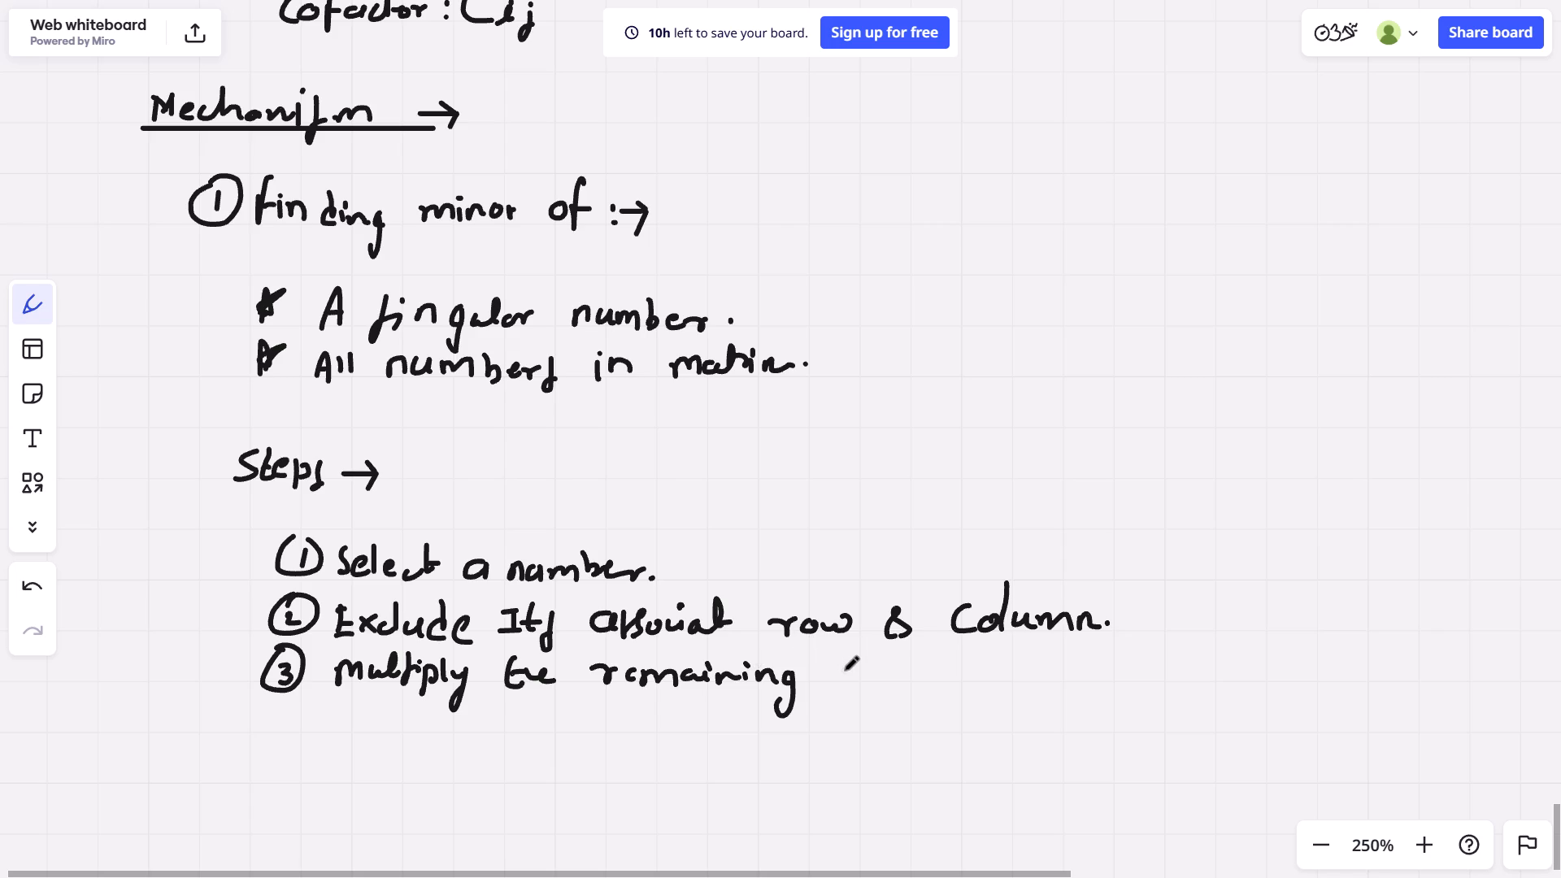
{"action": "left_click_drag", "start_coordinate": [848, 670], "coordinate": [875, 679]}
{"action": "left_click_drag", "start_coordinate": [891, 667], "coordinate": [942, 660]}
{"action": "left_click", "coordinate": [945, 662]}
{"action": "left_click", "coordinate": [947, 653]}
{"action": "left_click_drag", "start_coordinate": [959, 659], "coordinate": [981, 669]}
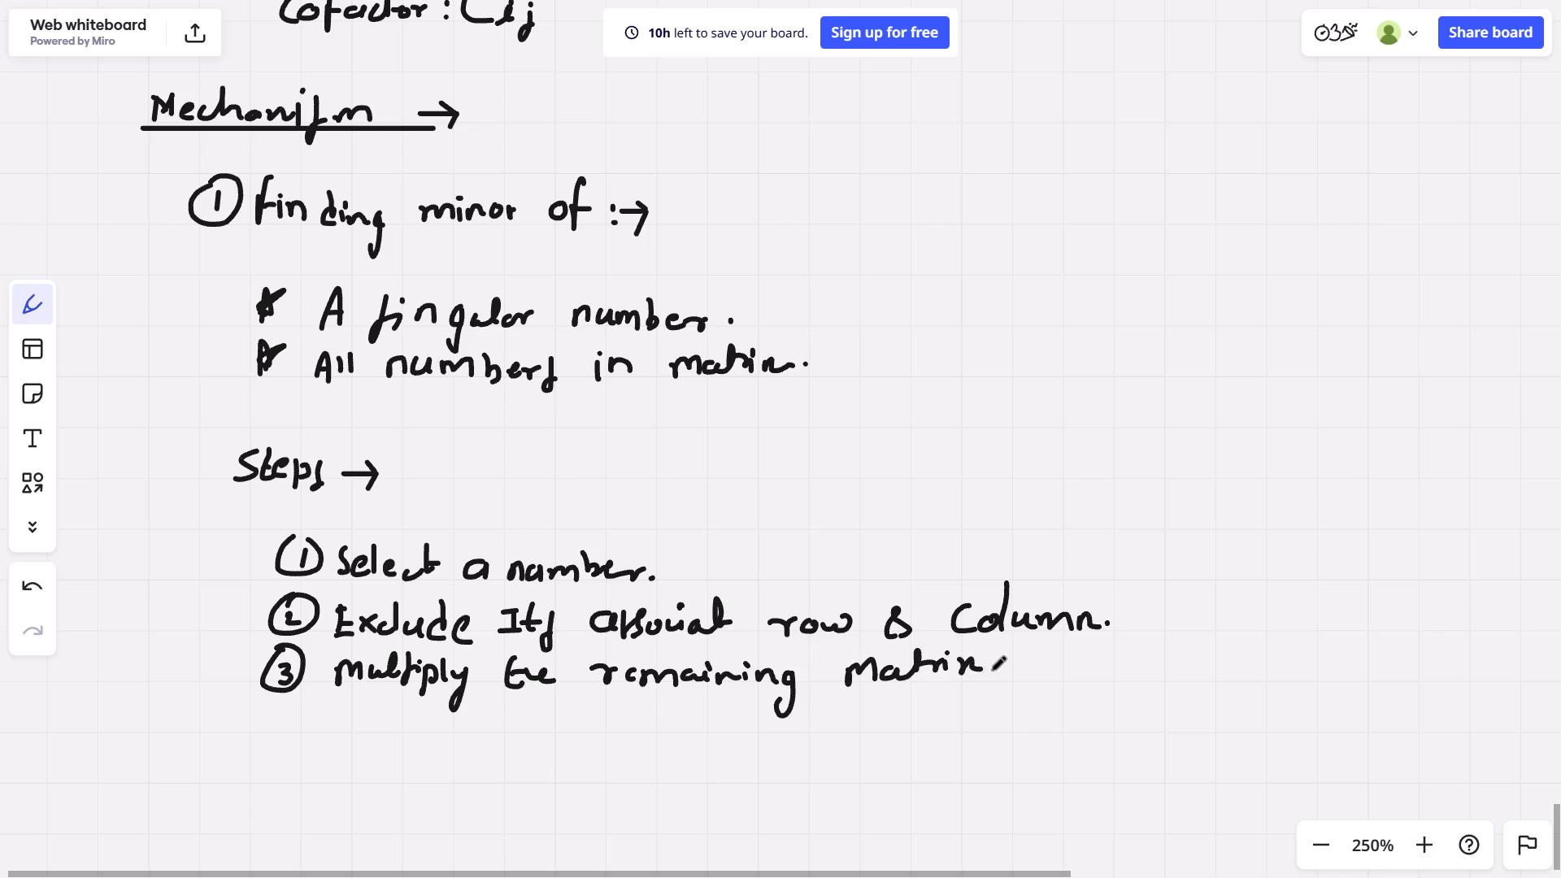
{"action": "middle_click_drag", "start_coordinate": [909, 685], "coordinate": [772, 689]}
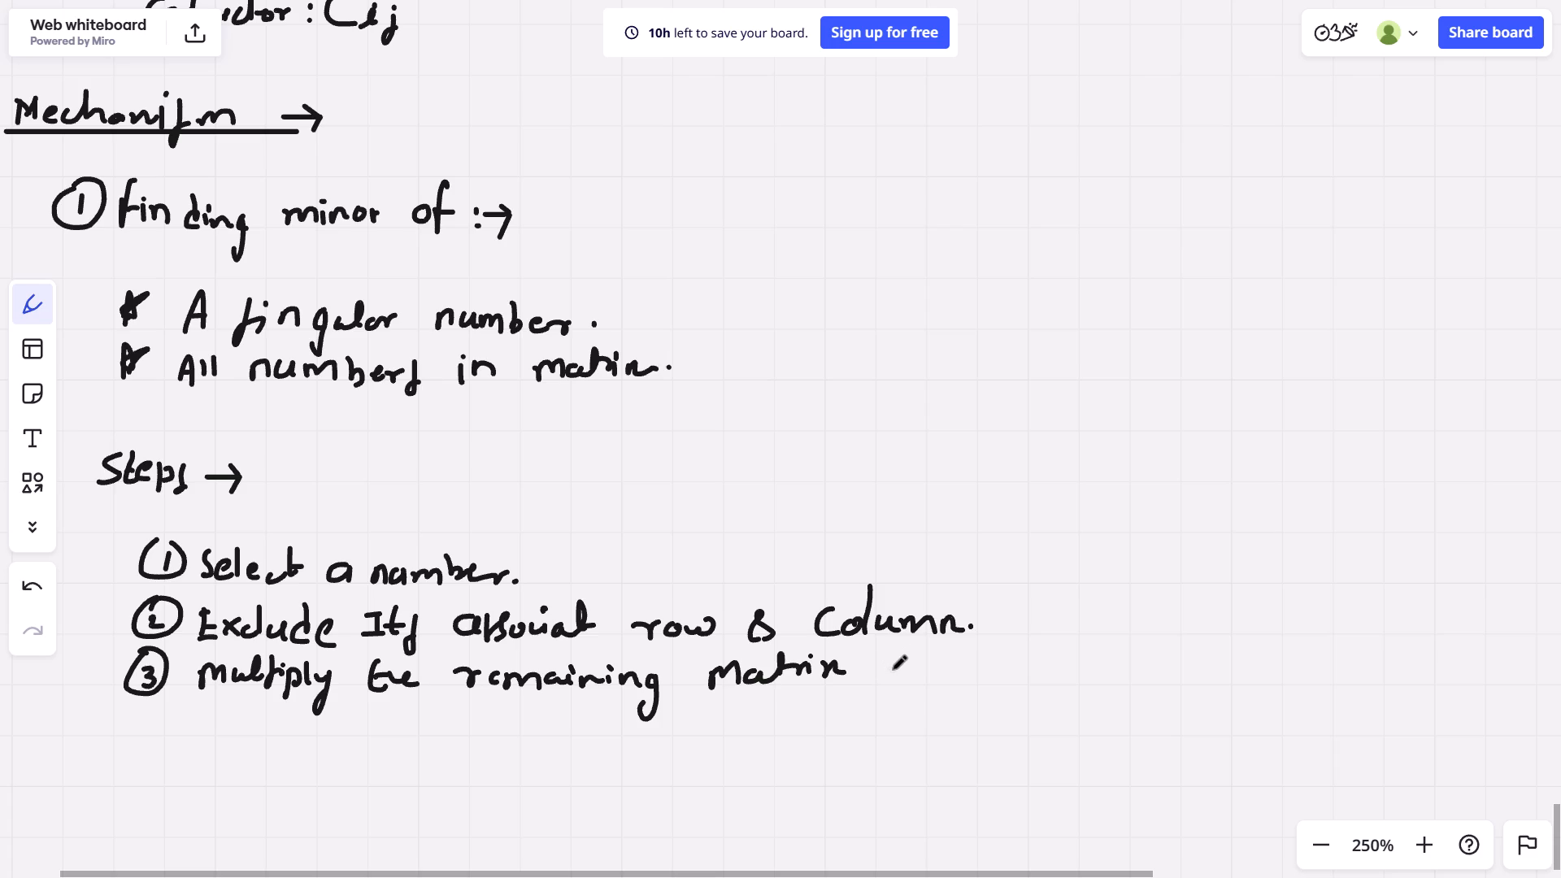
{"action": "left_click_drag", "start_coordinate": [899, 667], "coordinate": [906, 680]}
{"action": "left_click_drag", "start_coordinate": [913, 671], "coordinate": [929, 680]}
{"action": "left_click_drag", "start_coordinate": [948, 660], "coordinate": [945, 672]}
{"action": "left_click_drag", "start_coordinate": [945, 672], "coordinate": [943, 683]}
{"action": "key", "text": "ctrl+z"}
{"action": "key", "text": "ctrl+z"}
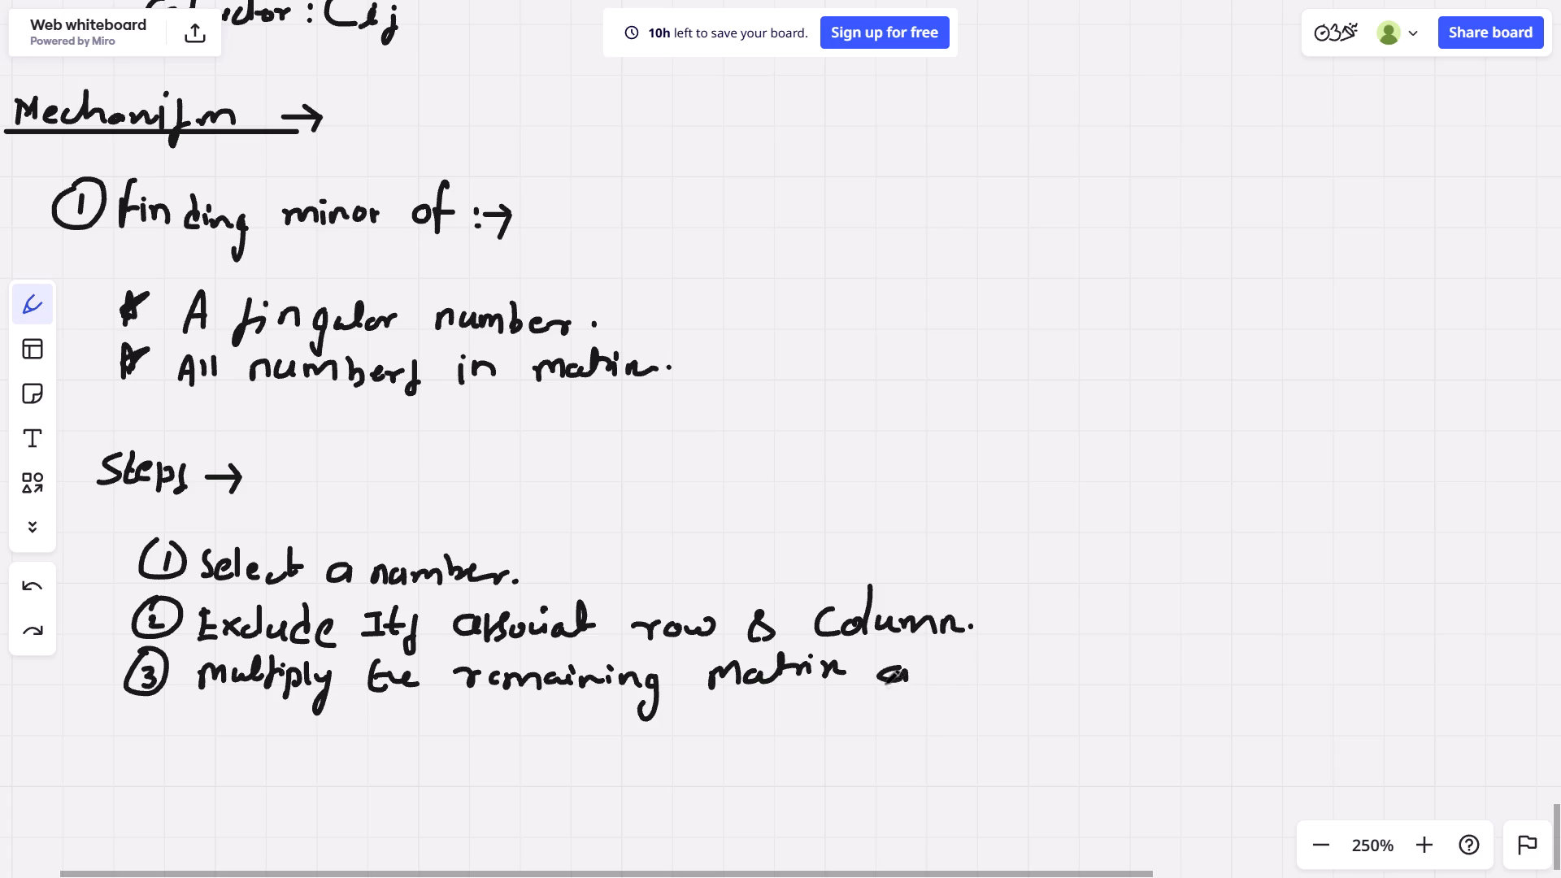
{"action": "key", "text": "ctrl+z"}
Complete the third step's line with "In cross way" and a full stop after "Matrix".
{"action": "left_click_drag", "start_coordinate": [898, 667], "coordinate": [896, 685]}
{"action": "left_click_drag", "start_coordinate": [884, 671], "coordinate": [910, 663]}
{"action": "left_click_drag", "start_coordinate": [885, 685], "coordinate": [906, 681]}
{"action": "left_click_drag", "start_coordinate": [914, 675], "coordinate": [929, 679]}
{"action": "left_click_drag", "start_coordinate": [981, 670], "coordinate": [995, 677]}
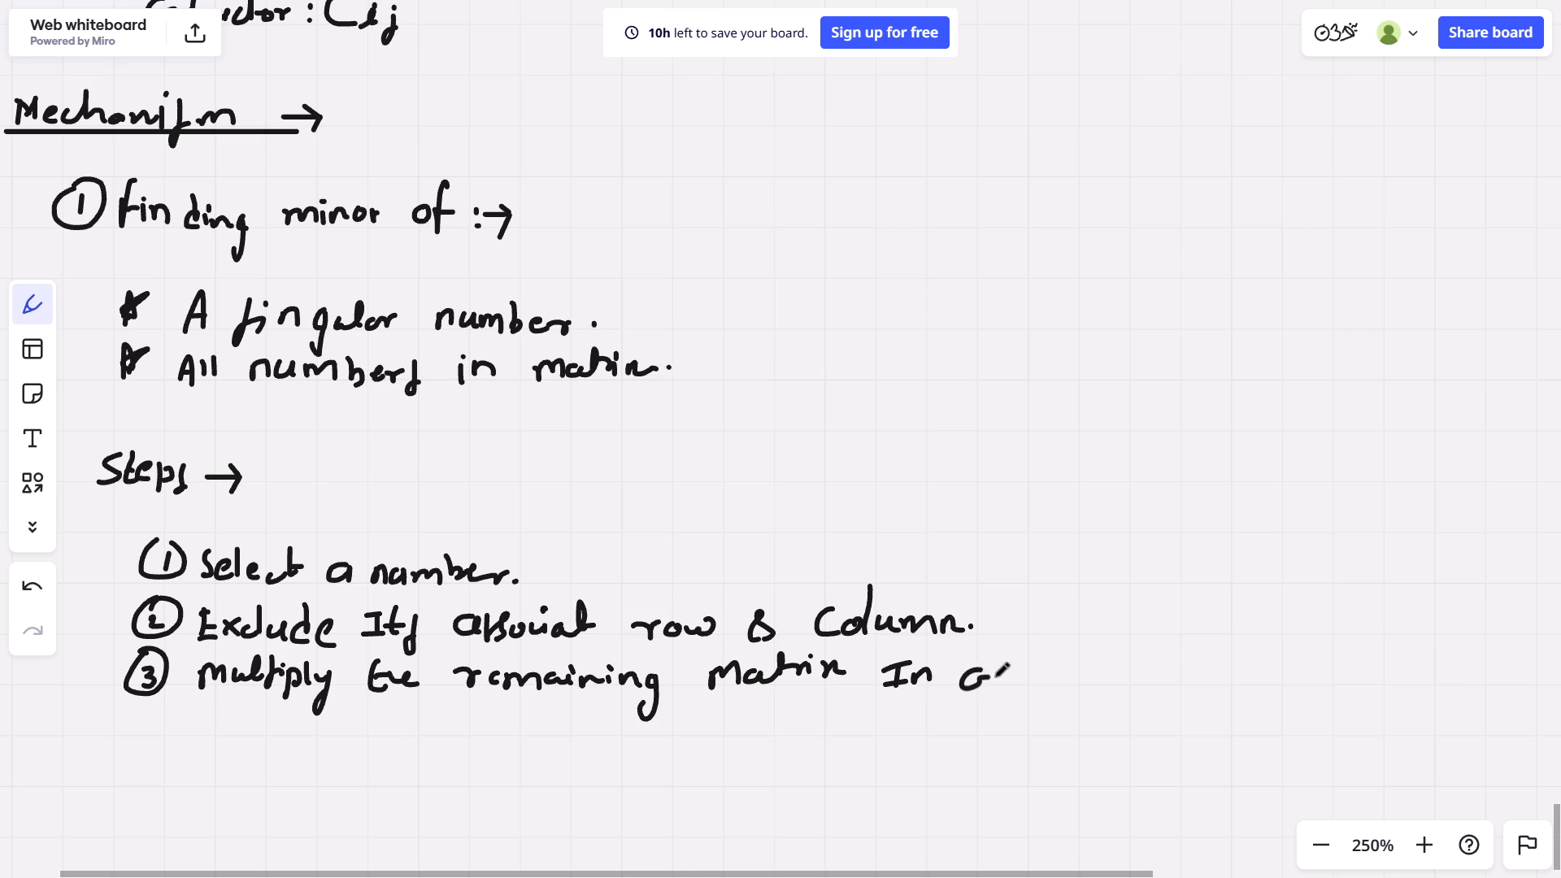
{"action": "left_click_drag", "start_coordinate": [995, 677], "coordinate": [1004, 675]}
{"action": "left_click_drag", "start_coordinate": [1011, 675], "coordinate": [1023, 679]}
{"action": "left_click_drag", "start_coordinate": [1031, 672], "coordinate": [1042, 687]}
{"action": "left_click_drag", "start_coordinate": [1113, 678], "coordinate": [1137, 676]}
{"action": "left_click_drag", "start_coordinate": [1162, 673], "coordinate": [1181, 676]}
{"action": "left_click_drag", "start_coordinate": [1187, 673], "coordinate": [1197, 691]}
{"action": "left_click", "coordinate": [1211, 685]}
Handwrite "Minor is" on a new line beneath the third step's text.
{"action": "middle_click_drag", "start_coordinate": [381, 697], "coordinate": [652, 558]}
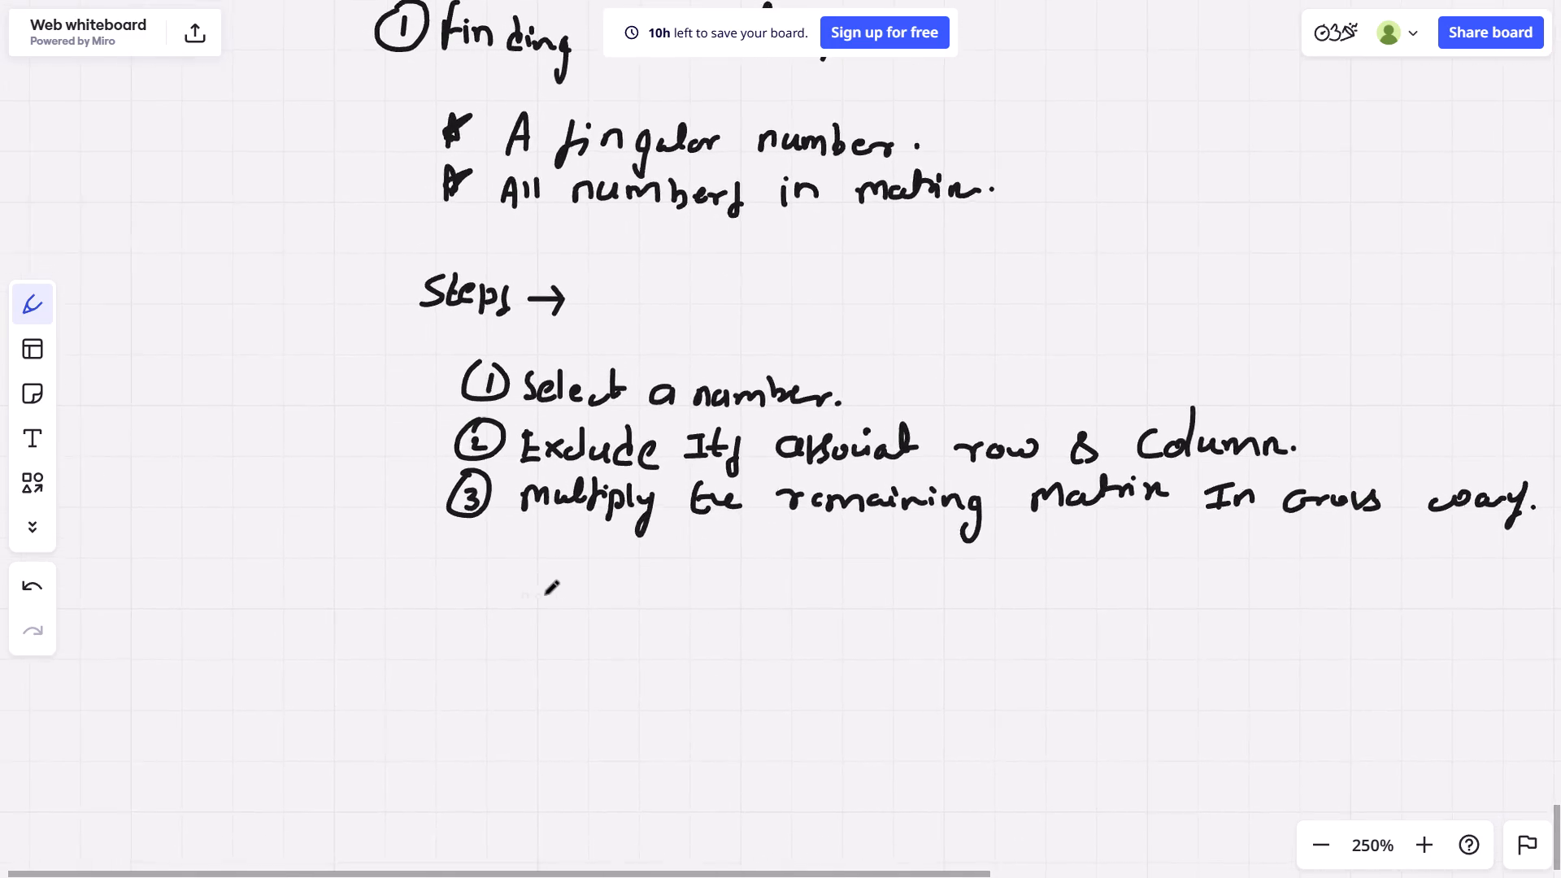
{"action": "left_click_drag", "start_coordinate": [520, 542], "coordinate": [545, 550]}
{"action": "left_click", "coordinate": [550, 543]}
{"action": "left_click", "coordinate": [550, 530]}
{"action": "left_click", "coordinate": [556, 544]}
{"action": "left_click_drag", "start_coordinate": [565, 537], "coordinate": [567, 549]}
{"action": "left_click", "coordinate": [575, 539]}
{"action": "left_click_drag", "start_coordinate": [592, 538], "coordinate": [604, 540]}
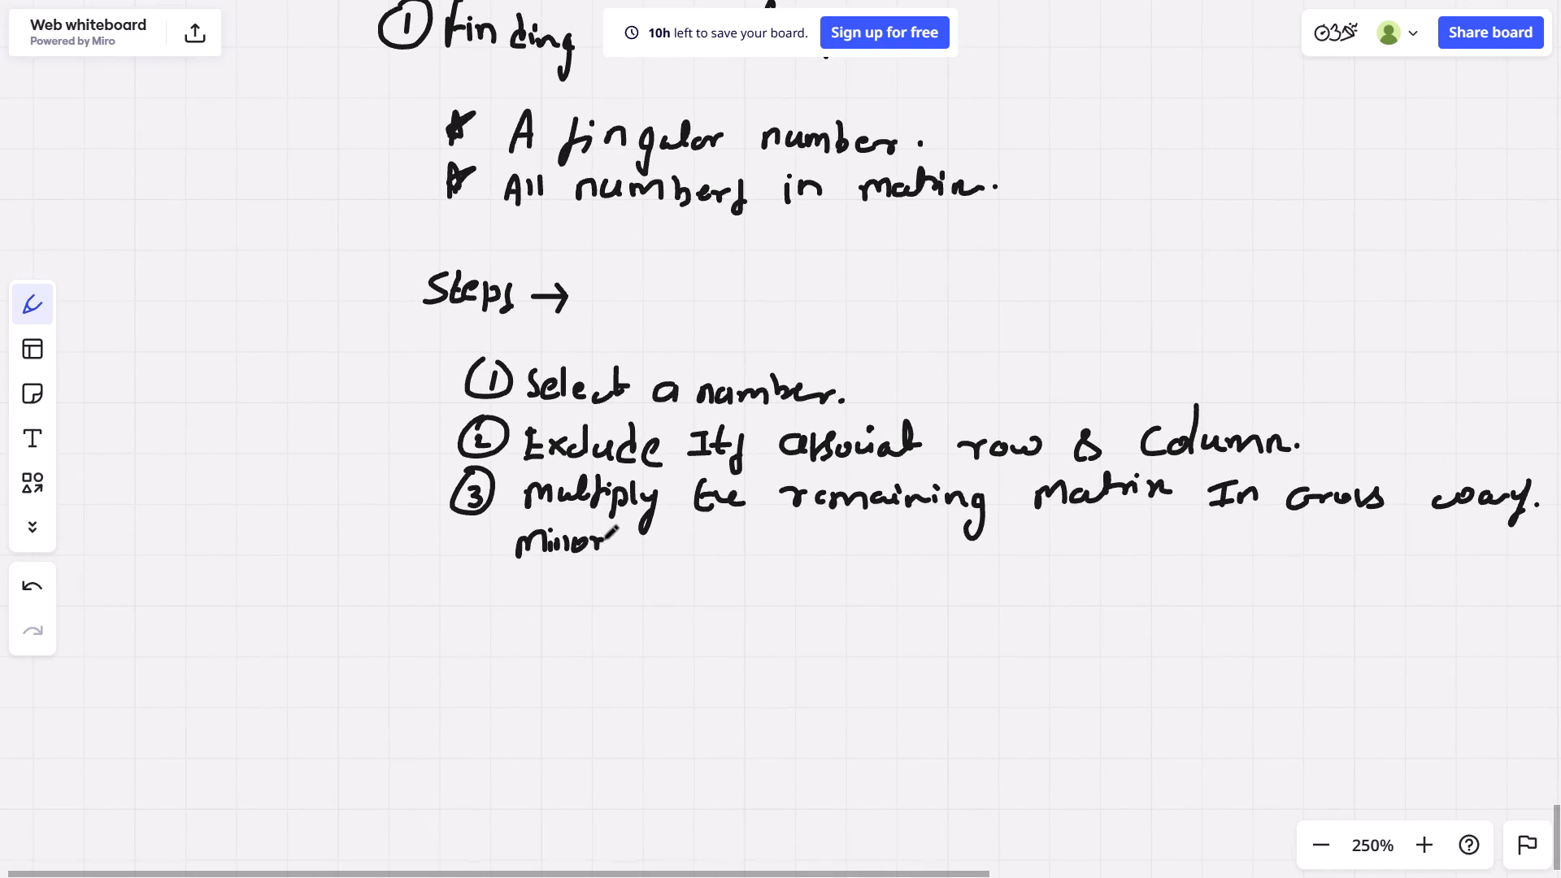
{"action": "left_click_drag", "start_coordinate": [604, 540], "coordinate": [602, 540]}
{"action": "left_click_drag", "start_coordinate": [652, 541], "coordinate": [652, 558]}
{"action": "left_click", "coordinate": [654, 536]}
{"action": "left_click_drag", "start_coordinate": [674, 537], "coordinate": [671, 563]}
Finish the "Minor is" line with the word "found" and a full stop.
{"action": "left_click_drag", "start_coordinate": [724, 545], "coordinate": [758, 550]}
{"action": "key", "text": "ctrl+z"}
{"action": "left_click_drag", "start_coordinate": [737, 540], "coordinate": [745, 526]}
{"action": "left_click_drag", "start_coordinate": [739, 547], "coordinate": [754, 547]}
{"action": "left_click_drag", "start_coordinate": [769, 543], "coordinate": [781, 555]}
{"action": "left_click_drag", "start_coordinate": [788, 547], "coordinate": [794, 542]}
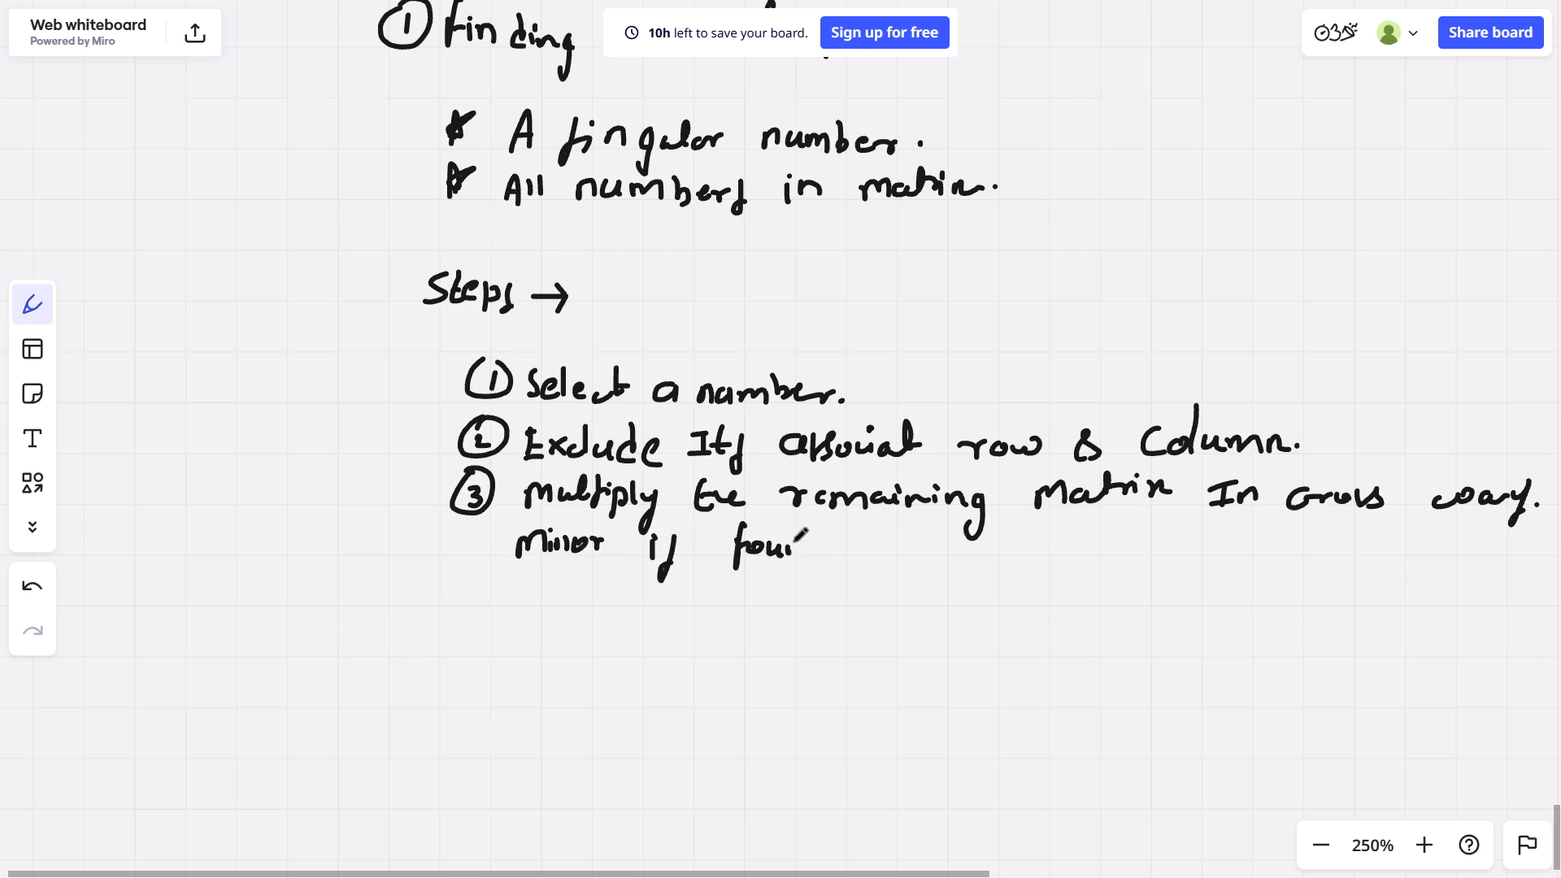
{"action": "left_click_drag", "start_coordinate": [794, 542], "coordinate": [805, 555]}
{"action": "left_click_drag", "start_coordinate": [821, 538], "coordinate": [828, 554]}
{"action": "left_click", "coordinate": [839, 550]}
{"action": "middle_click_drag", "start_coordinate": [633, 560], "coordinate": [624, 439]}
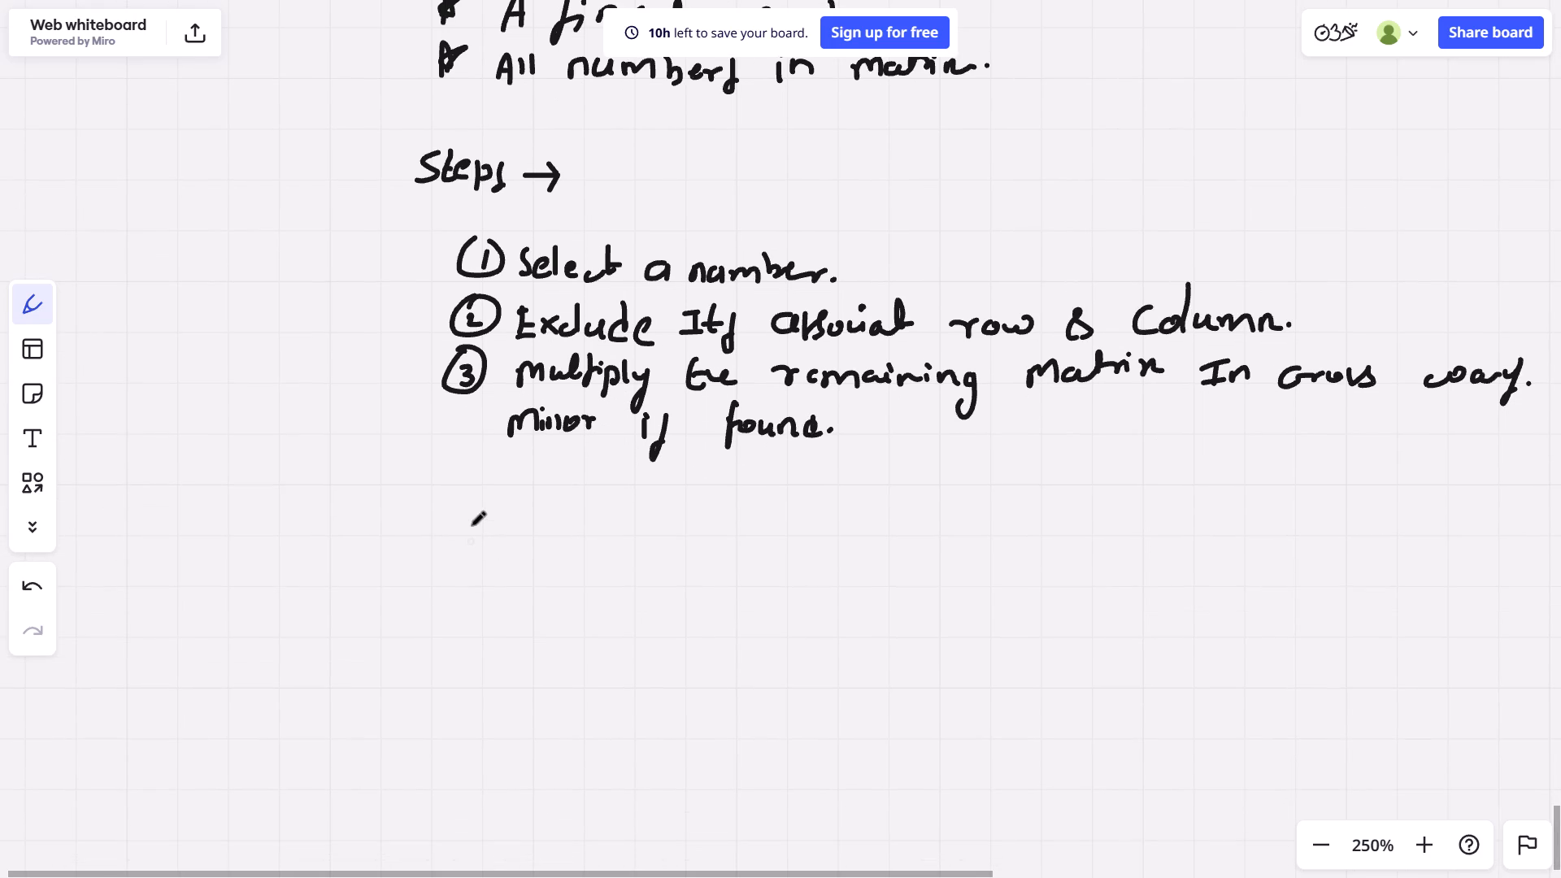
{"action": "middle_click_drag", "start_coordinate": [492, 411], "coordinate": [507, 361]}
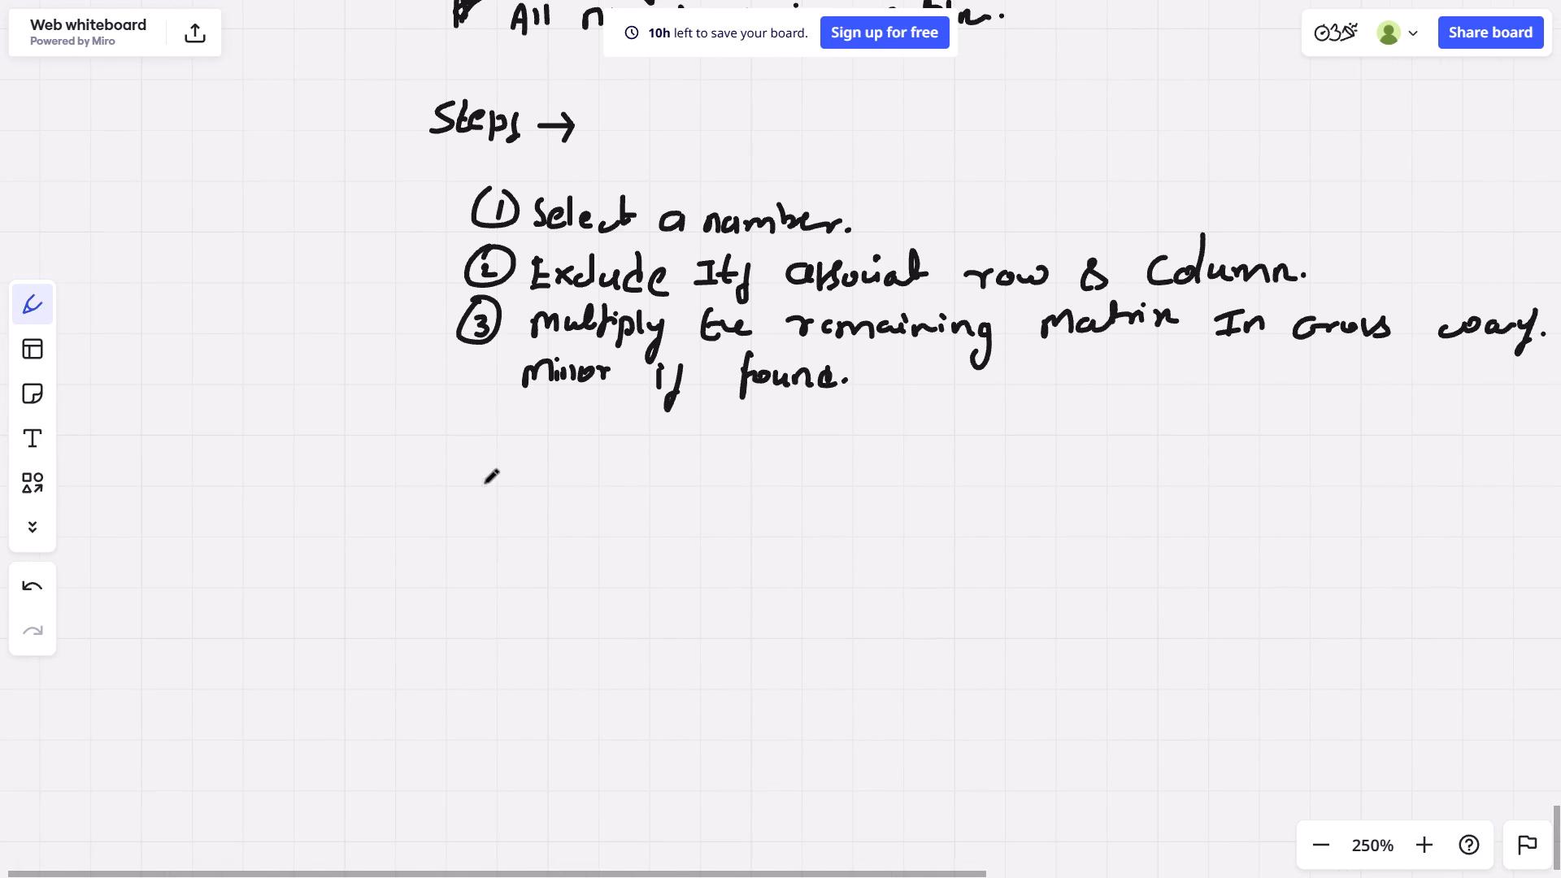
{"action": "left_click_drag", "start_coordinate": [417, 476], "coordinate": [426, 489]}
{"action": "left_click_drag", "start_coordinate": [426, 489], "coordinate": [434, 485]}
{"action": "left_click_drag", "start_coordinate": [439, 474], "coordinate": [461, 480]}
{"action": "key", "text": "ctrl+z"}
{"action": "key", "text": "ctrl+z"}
Draw a circled 2 below the steps list to number the second Mechanism item.
{"action": "middle_click_drag", "start_coordinate": [467, 419], "coordinate": [434, 695]}
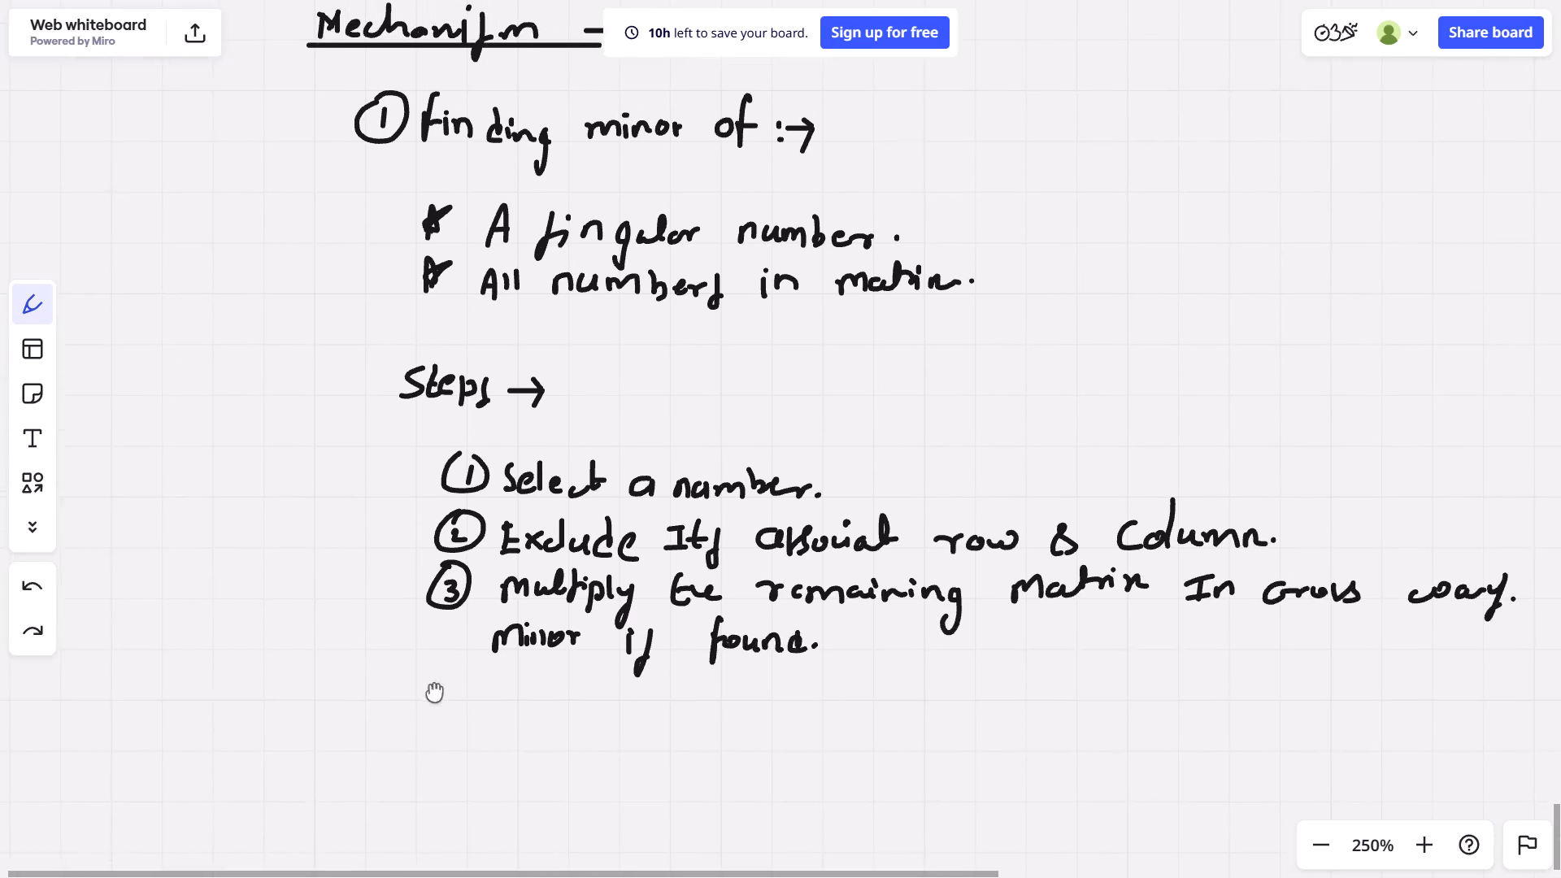
{"action": "middle_click_drag", "start_coordinate": [434, 695], "coordinate": [470, 537]}
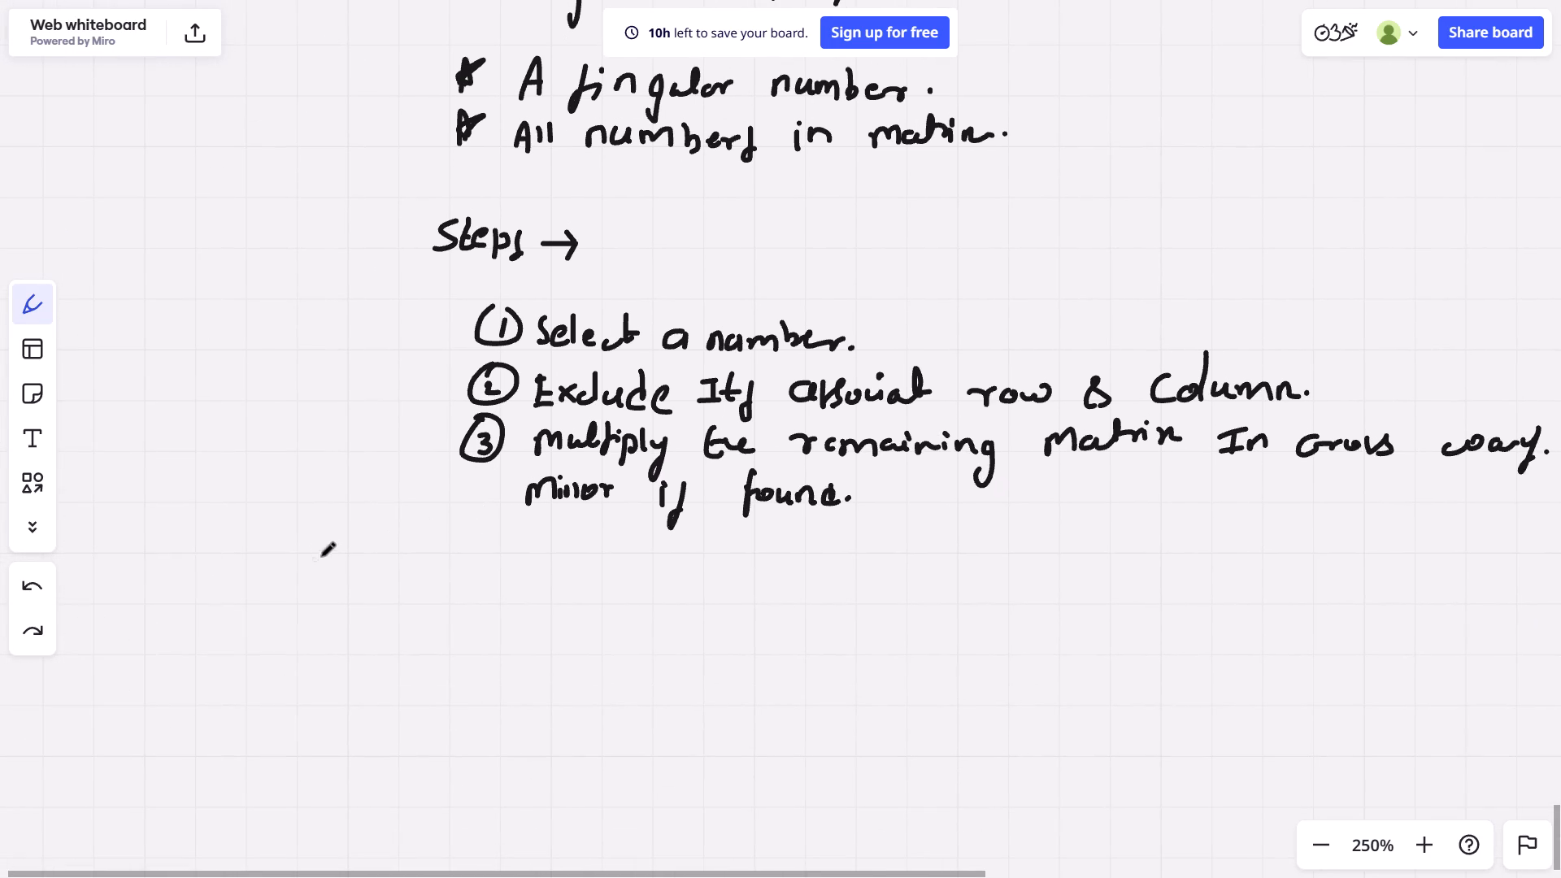
{"action": "left_click_drag", "start_coordinate": [376, 558], "coordinate": [365, 567]}
{"action": "left_click_drag", "start_coordinate": [376, 578], "coordinate": [383, 588]}
{"action": "key", "text": "ctrl+z"}
{"action": "left_click_drag", "start_coordinate": [367, 578], "coordinate": [383, 585]}
Handwrite "Finding" beside the circled 2 that numbers the second Mechanism item.
{"action": "left_click_drag", "start_coordinate": [431, 580], "coordinate": [446, 548]}
{"action": "left_click_drag", "start_coordinate": [434, 585], "coordinate": [454, 581]}
{"action": "left_click", "coordinate": [454, 581]}
{"action": "left_click", "coordinate": [455, 567]}
{"action": "left_click_drag", "start_coordinate": [461, 585], "coordinate": [485, 595]}
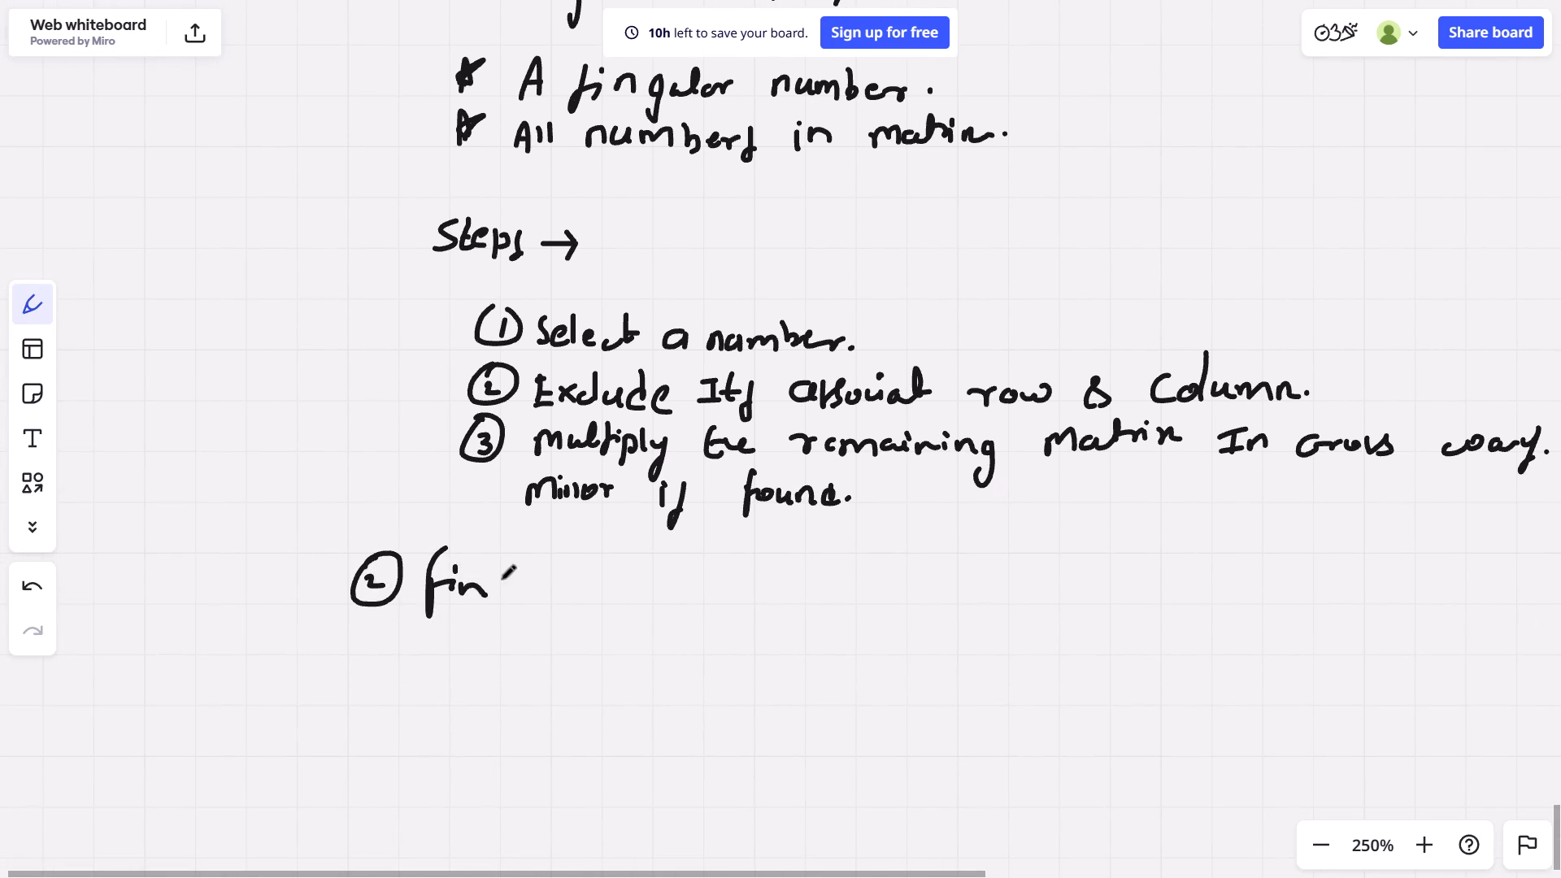
{"action": "left_click_drag", "start_coordinate": [508, 561], "coordinate": [521, 596]}
{"action": "left_click", "coordinate": [522, 580]}
{"action": "left_click_drag", "start_coordinate": [530, 591], "coordinate": [549, 598]}
{"action": "left_click_drag", "start_coordinate": [562, 586], "coordinate": [546, 619]}
{"action": "left_click_drag", "start_coordinate": [556, 587], "coordinate": [557, 599]}
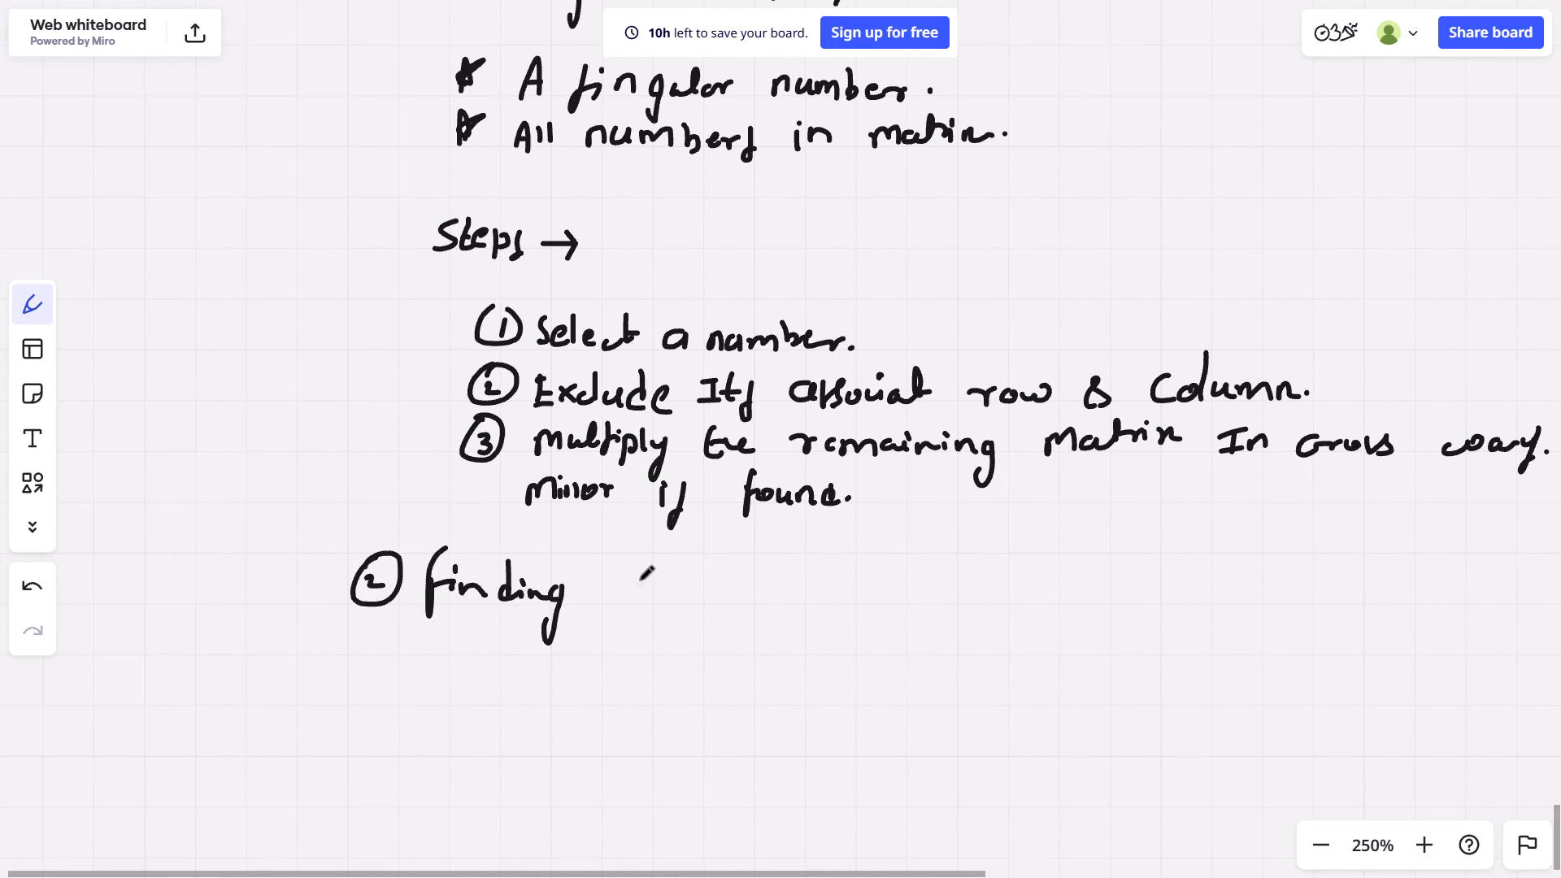
Handwrite "cofactor of" after "Finding" in the second Mechanism heading.
{"action": "left_click_drag", "start_coordinate": [637, 580], "coordinate": [631, 608]}
{"action": "left_click", "coordinate": [648, 591]}
{"action": "left_click_drag", "start_coordinate": [663, 590], "coordinate": [668, 563]}
{"action": "left_click_drag", "start_coordinate": [666, 589], "coordinate": [677, 589]}
{"action": "left_click_drag", "start_coordinate": [690, 588], "coordinate": [694, 603]}
{"action": "left_click_drag", "start_coordinate": [706, 593], "coordinate": [721, 582]}
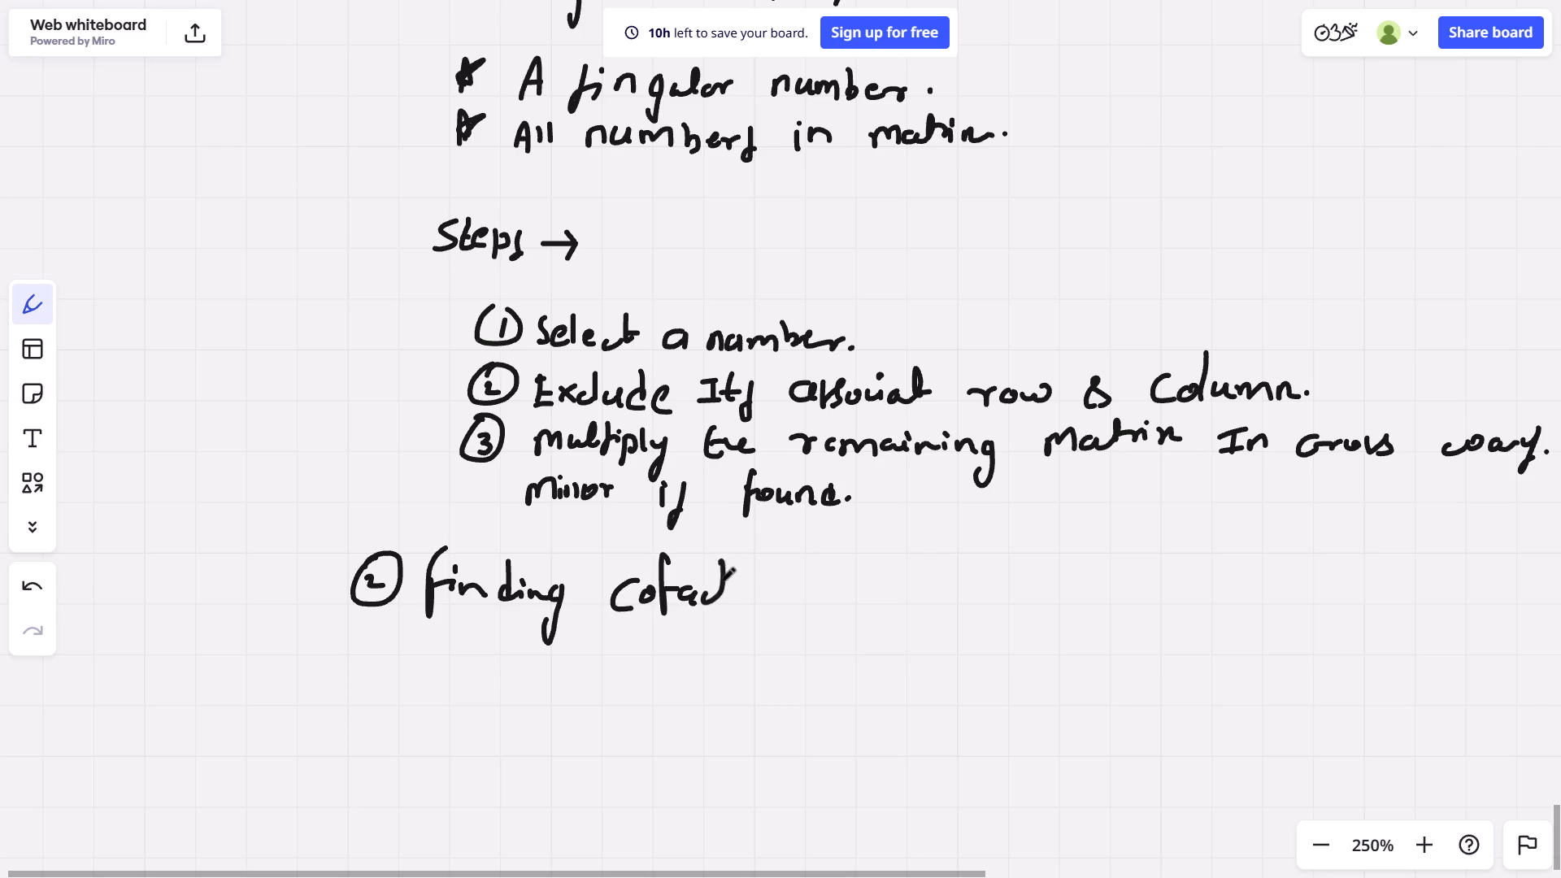
{"action": "left_click_drag", "start_coordinate": [721, 582], "coordinate": [750, 594]}
{"action": "left_click_drag", "start_coordinate": [754, 592], "coordinate": [769, 591]}
{"action": "left_click_drag", "start_coordinate": [822, 589], "coordinate": [833, 591]}
{"action": "left_click_drag", "start_coordinate": [843, 590], "coordinate": [856, 547]}
{"action": "left_click_drag", "start_coordinate": [844, 593], "coordinate": [858, 589]}
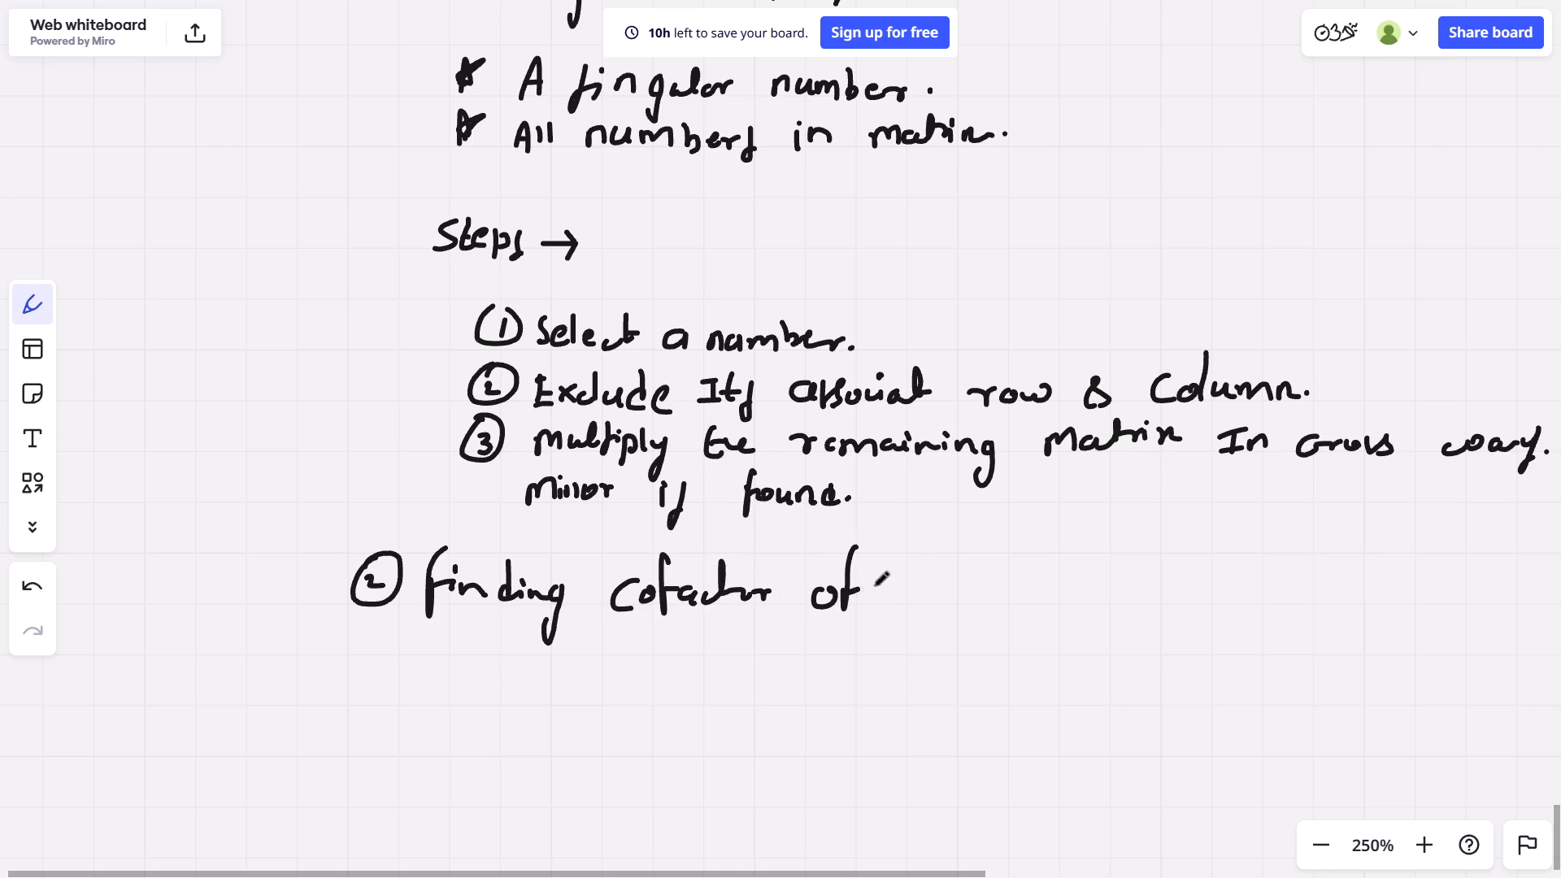
Finish the second Mechanism heading with "minor" followed by a rightward arrow.
{"action": "left_click_drag", "start_coordinate": [897, 589], "coordinate": [929, 597]}
{"action": "left_click_drag", "start_coordinate": [937, 589], "coordinate": [936, 597]}
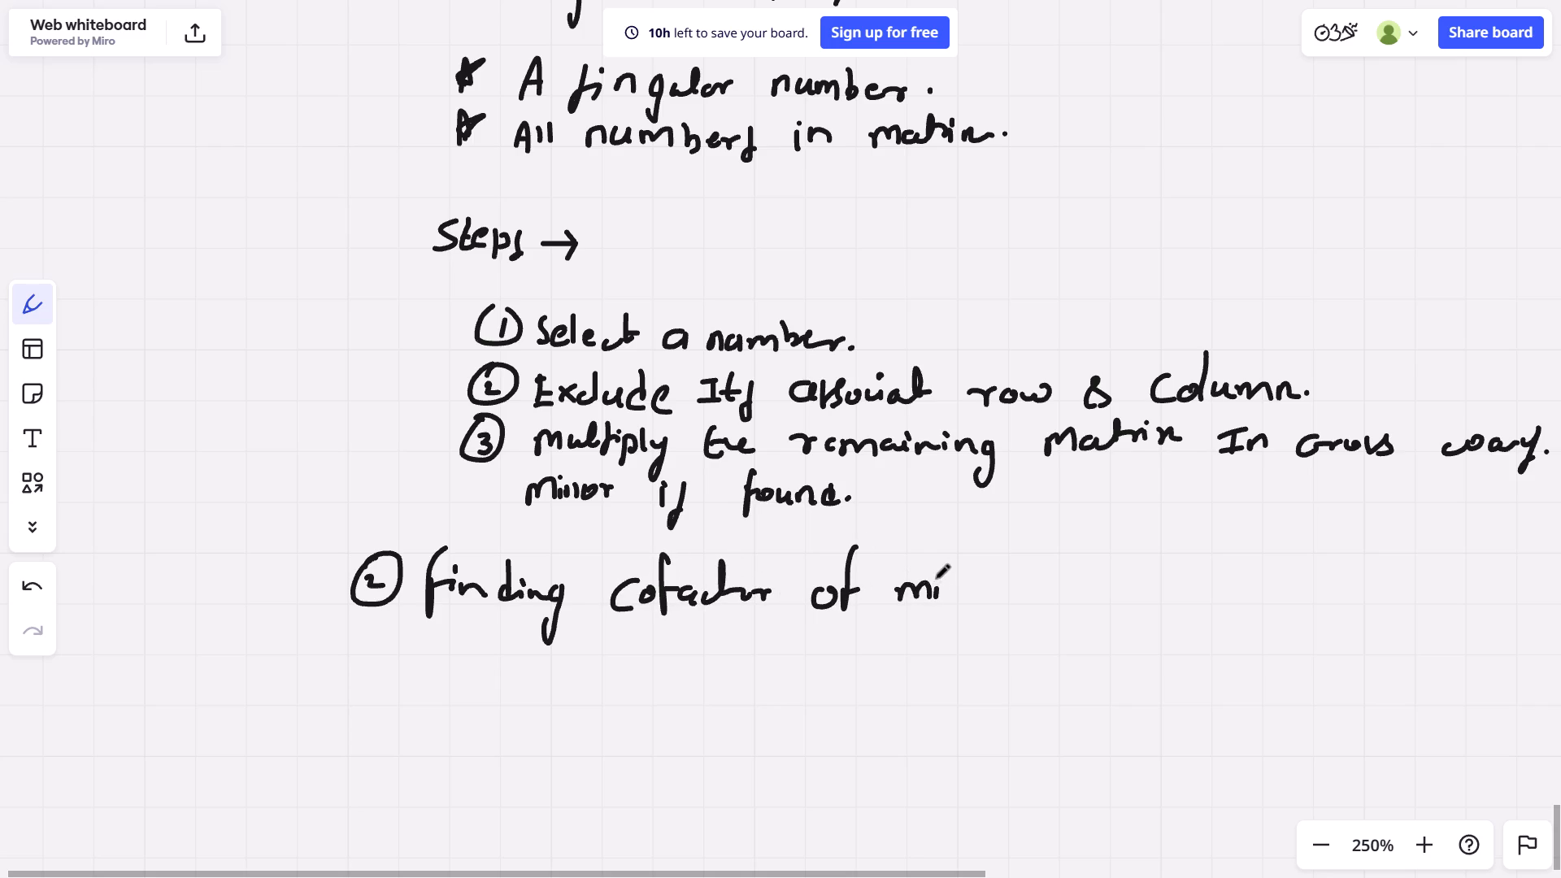
{"action": "left_click", "coordinate": [936, 578]}
{"action": "left_click_drag", "start_coordinate": [946, 589], "coordinate": [963, 597]}
{"action": "left_click", "coordinate": [967, 591]}
{"action": "left_click_drag", "start_coordinate": [981, 595], "coordinate": [994, 591]}
{"action": "left_click_drag", "start_coordinate": [1023, 593], "coordinate": [1057, 591]}
{"action": "left_click_drag", "start_coordinate": [1046, 576], "coordinate": [1059, 588], "text": "shift"}
{"action": "left_click_drag", "start_coordinate": [1063, 593], "coordinate": [1043, 625], "text": "shift"}
Below the cofactor heading, handwrite "Aim: only" with the word "Aim" underlined.
{"action": "middle_click_drag", "start_coordinate": [976, 606], "coordinate": [973, 566]}
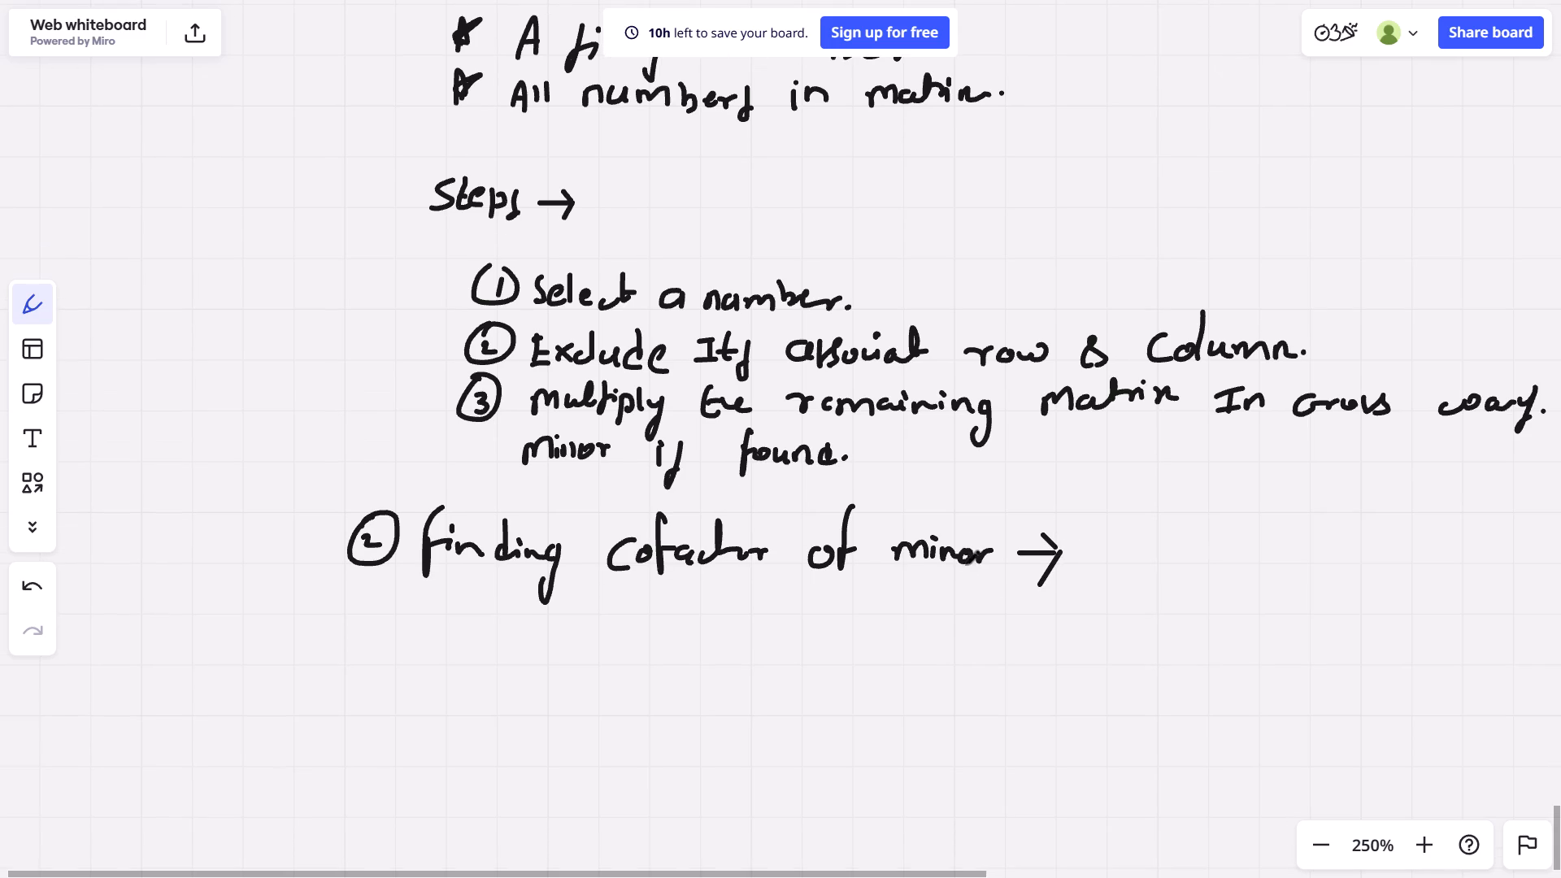
{"action": "left_click_drag", "start_coordinate": [482, 665], "coordinate": [507, 661]}
{"action": "left_click_drag", "start_coordinate": [492, 651], "coordinate": [504, 650]}
{"action": "left_click_drag", "start_coordinate": [509, 650], "coordinate": [510, 660]}
{"action": "left_click", "coordinate": [514, 637]}
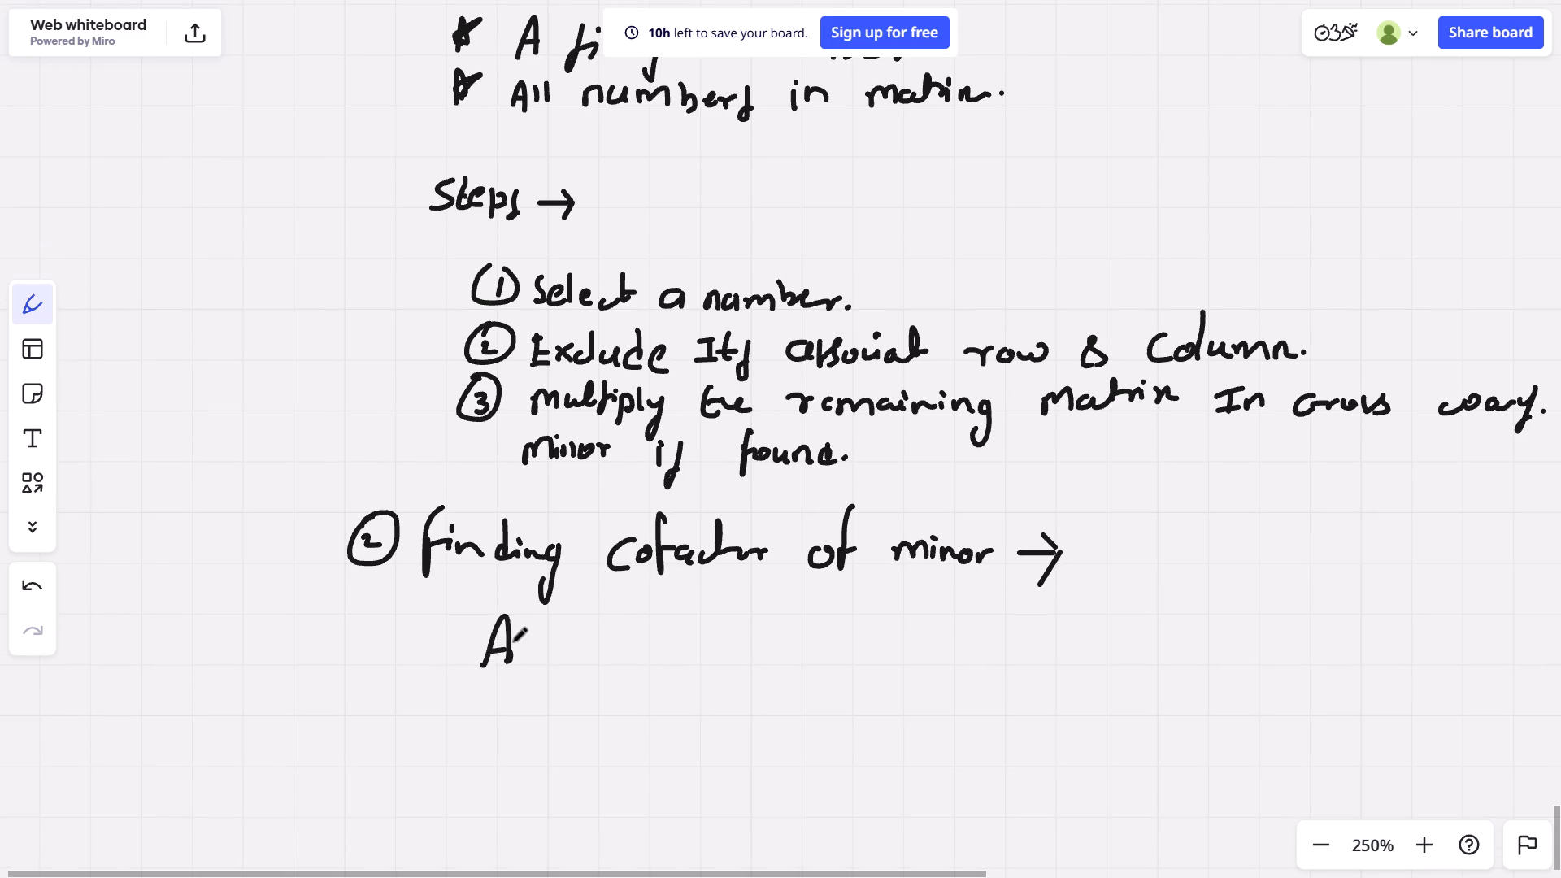
{"action": "left_click_drag", "start_coordinate": [520, 652], "coordinate": [547, 659]}
{"action": "left_click", "coordinate": [606, 651]}
{"action": "left_click_drag", "start_coordinate": [628, 651], "coordinate": [641, 663]}
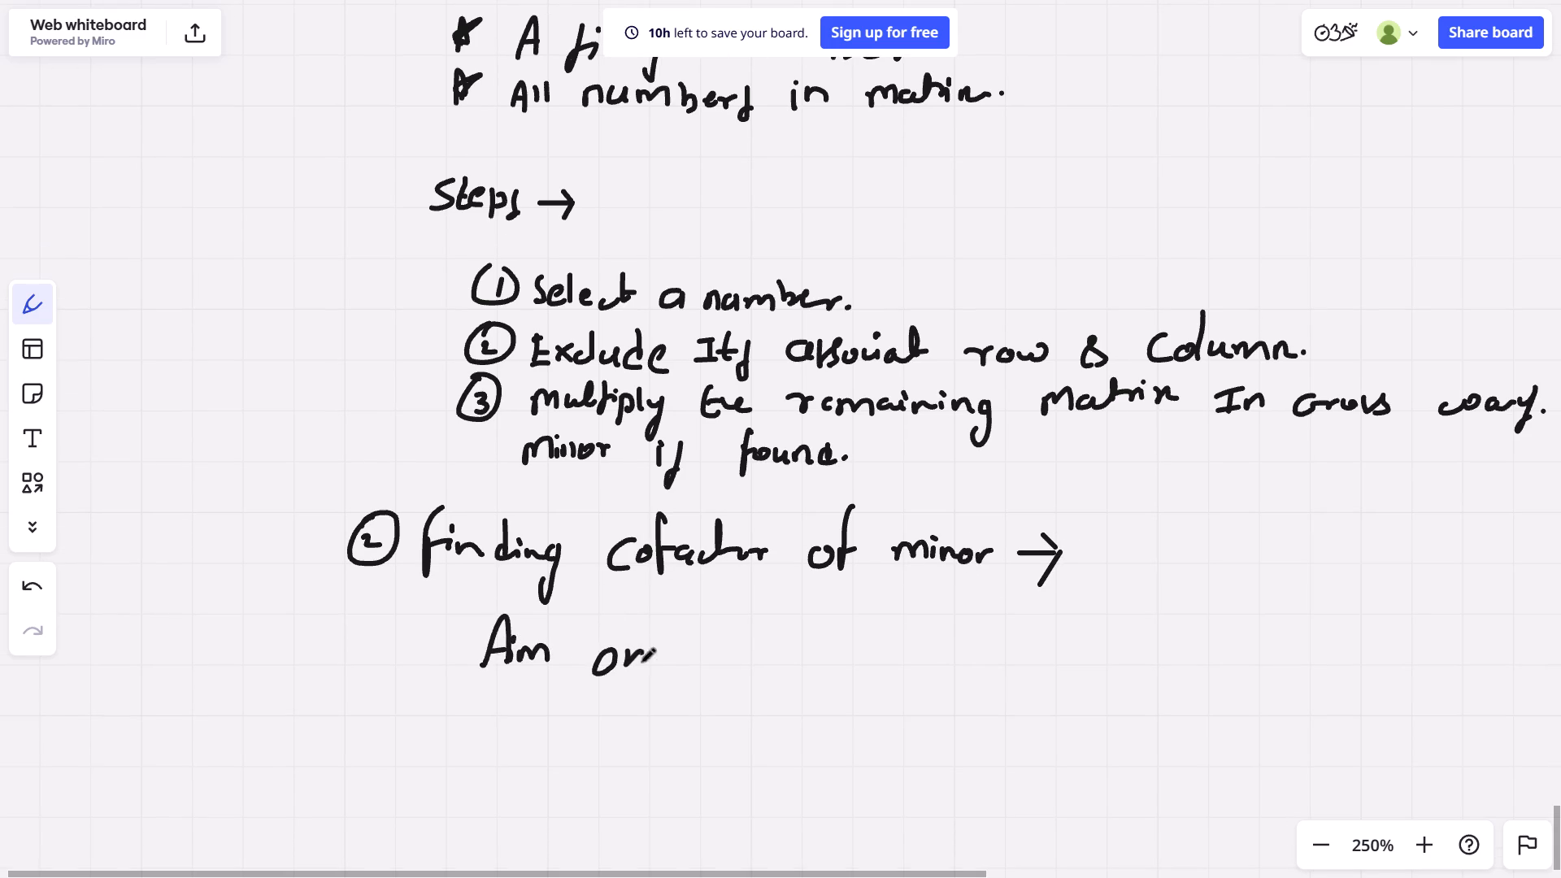
{"action": "left_click_drag", "start_coordinate": [641, 663], "coordinate": [669, 663]}
{"action": "left_click_drag", "start_coordinate": [687, 645], "coordinate": [693, 672]}
{"action": "left_click", "coordinate": [562, 650]}
{"action": "left_click", "coordinate": [562, 663]}
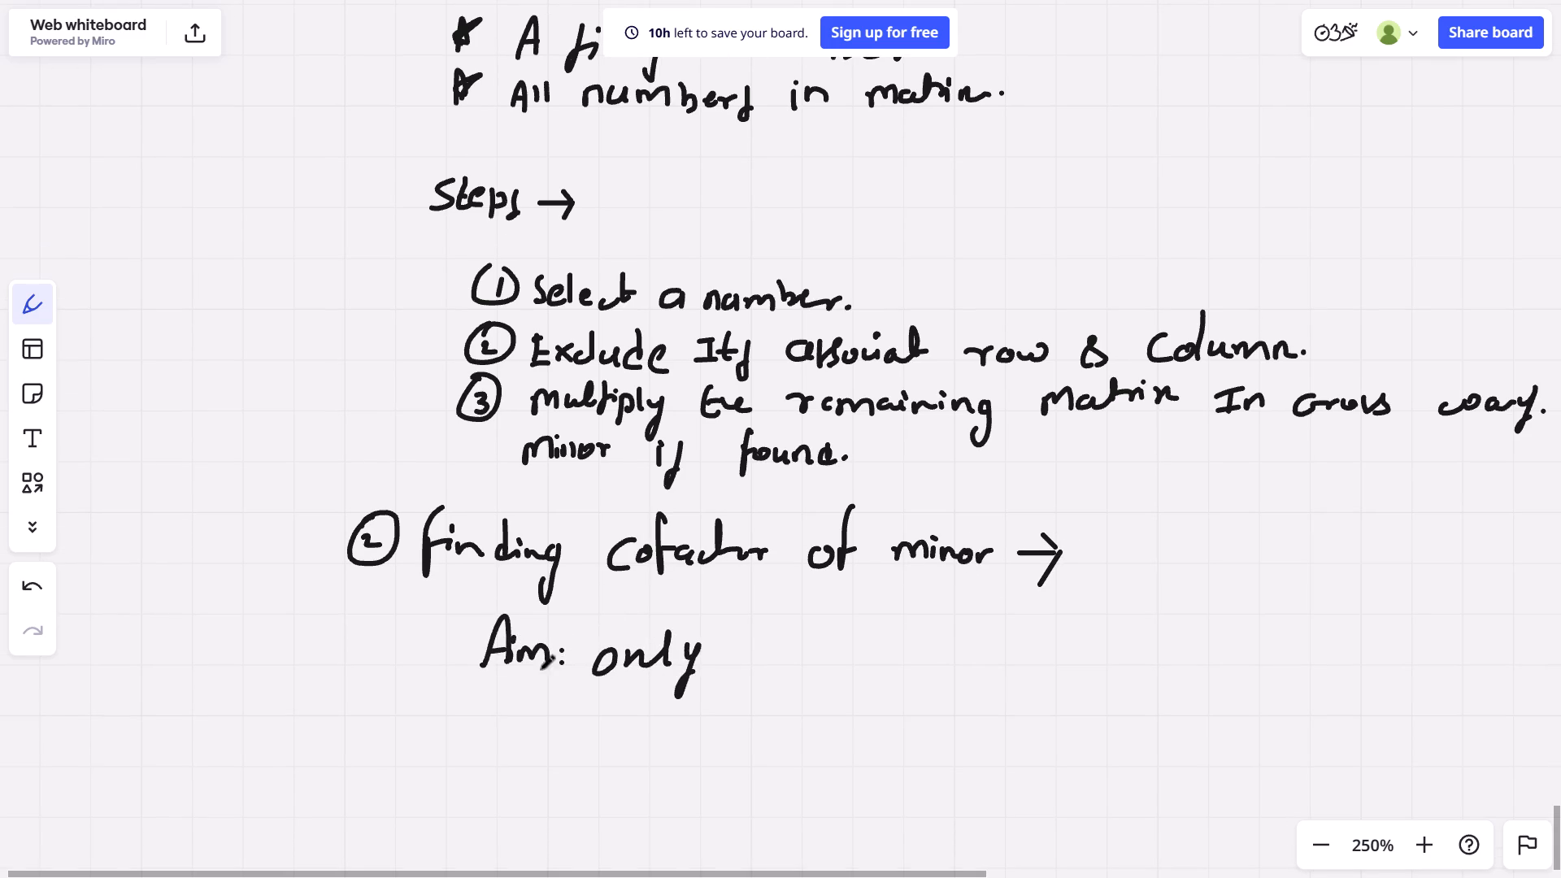
{"action": "left_click_drag", "start_coordinate": [481, 673], "coordinate": [533, 672], "text": "shift"}
Handwrite "to decide" after "only" on the Aim line.
{"action": "middle_click_drag", "start_coordinate": [594, 674], "coordinate": [552, 642]}
{"action": "left_click_drag", "start_coordinate": [724, 604], "coordinate": [709, 632]}
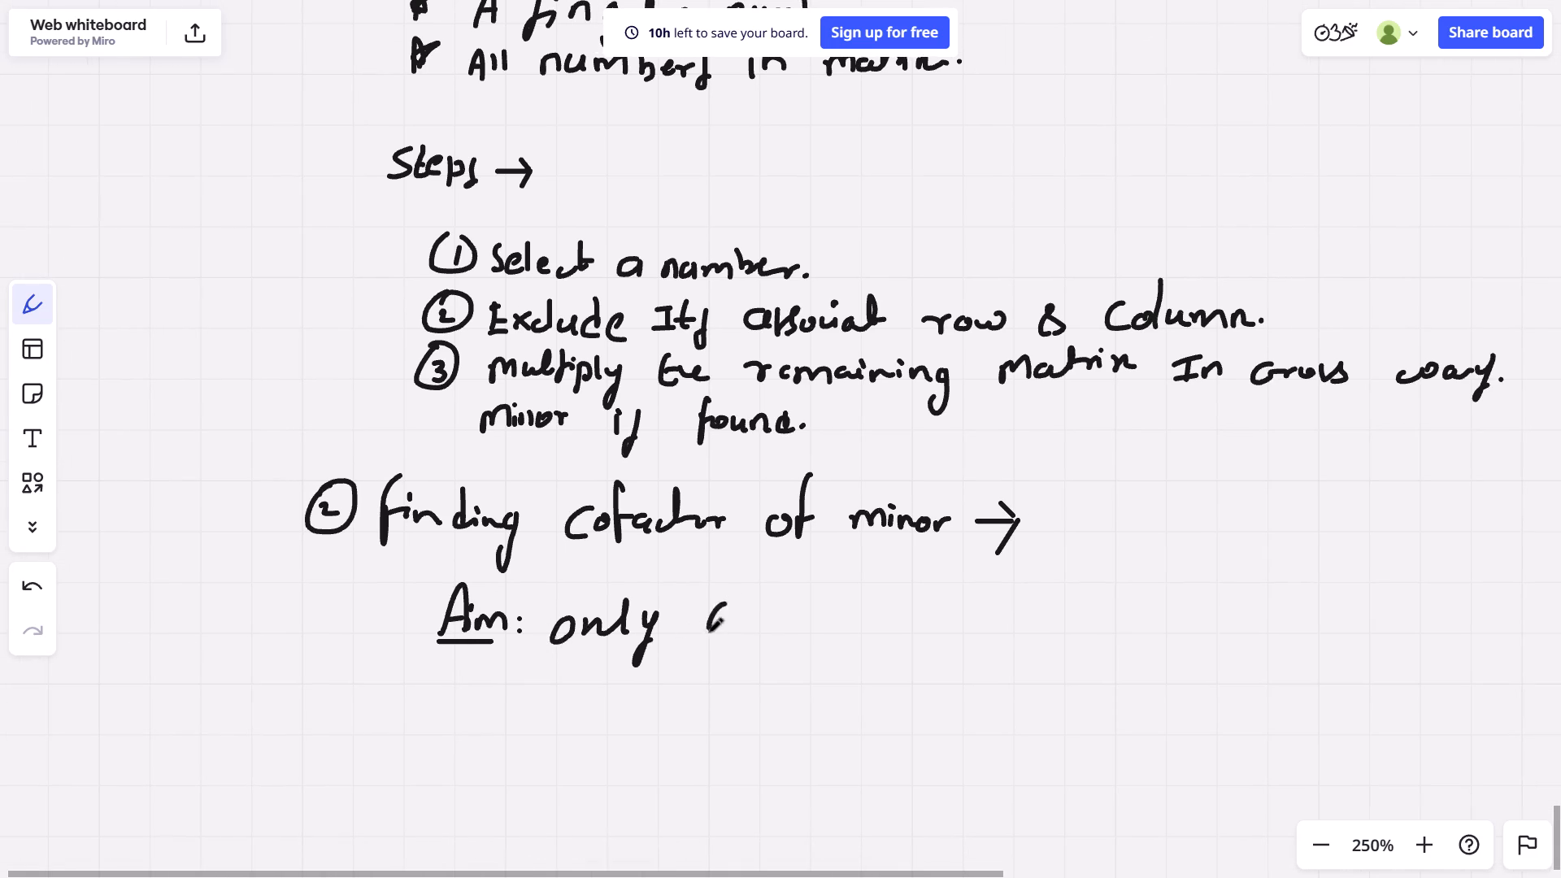
{"action": "left_click_drag", "start_coordinate": [709, 632], "coordinate": [721, 633]}
{"action": "left_click_drag", "start_coordinate": [709, 622], "coordinate": [735, 630]}
{"action": "left_click_drag", "start_coordinate": [803, 599], "coordinate": [814, 624]}
{"action": "left_click_drag", "start_coordinate": [828, 617], "coordinate": [846, 622]}
{"action": "left_click_drag", "start_coordinate": [850, 614], "coordinate": [859, 620]}
{"action": "left_click", "coordinate": [860, 617]}
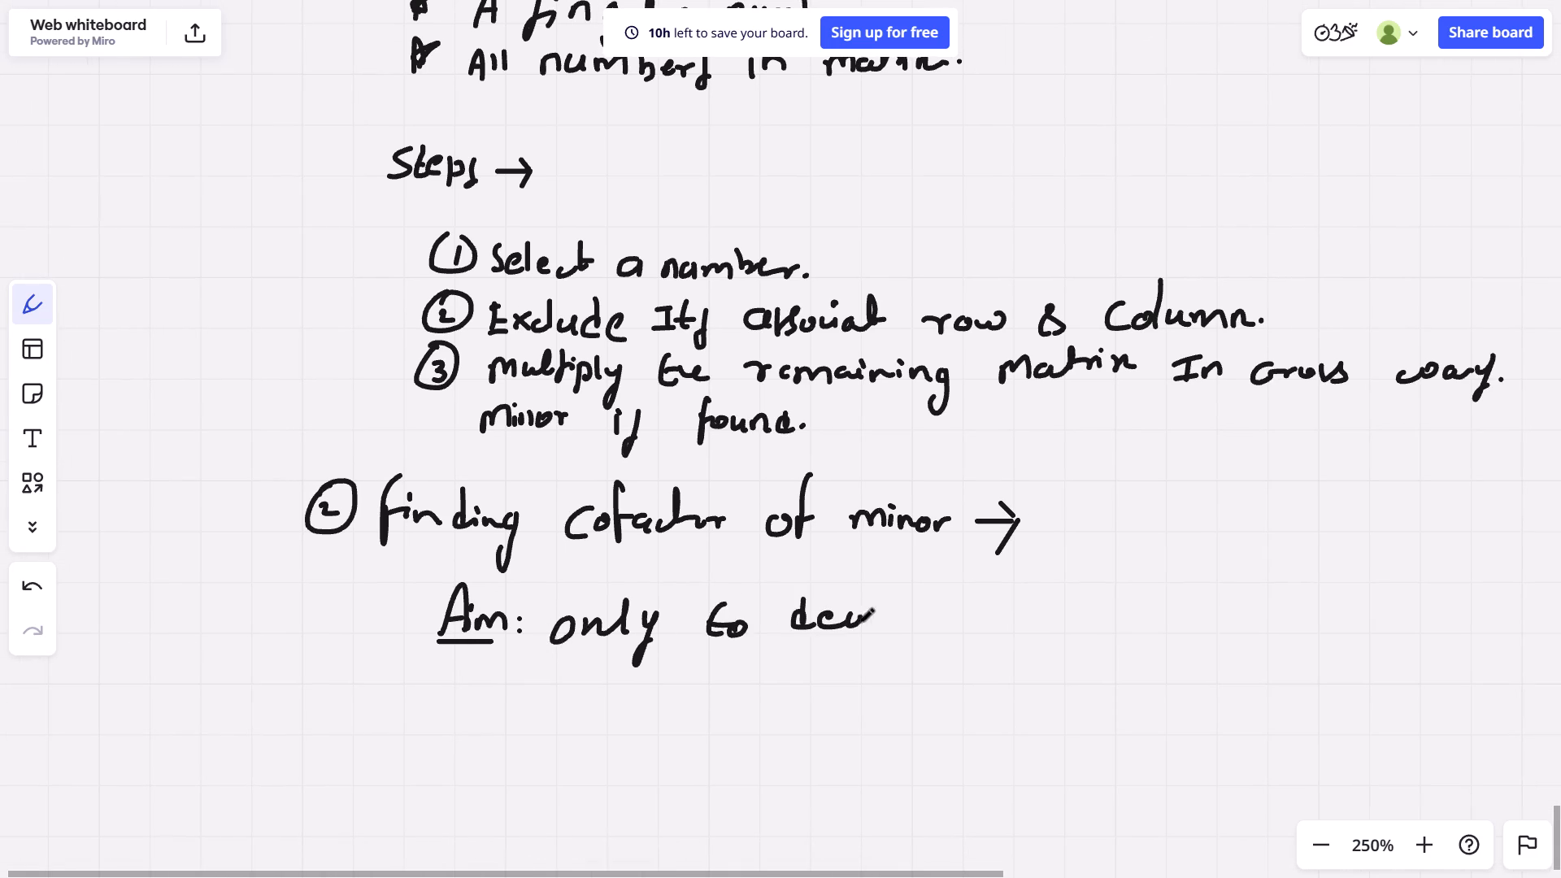
{"action": "left_click", "coordinate": [857, 595]}
{"action": "left_click_drag", "start_coordinate": [885, 599], "coordinate": [884, 631]}
{"action": "left_click_drag", "start_coordinate": [902, 624], "coordinate": [914, 632]}
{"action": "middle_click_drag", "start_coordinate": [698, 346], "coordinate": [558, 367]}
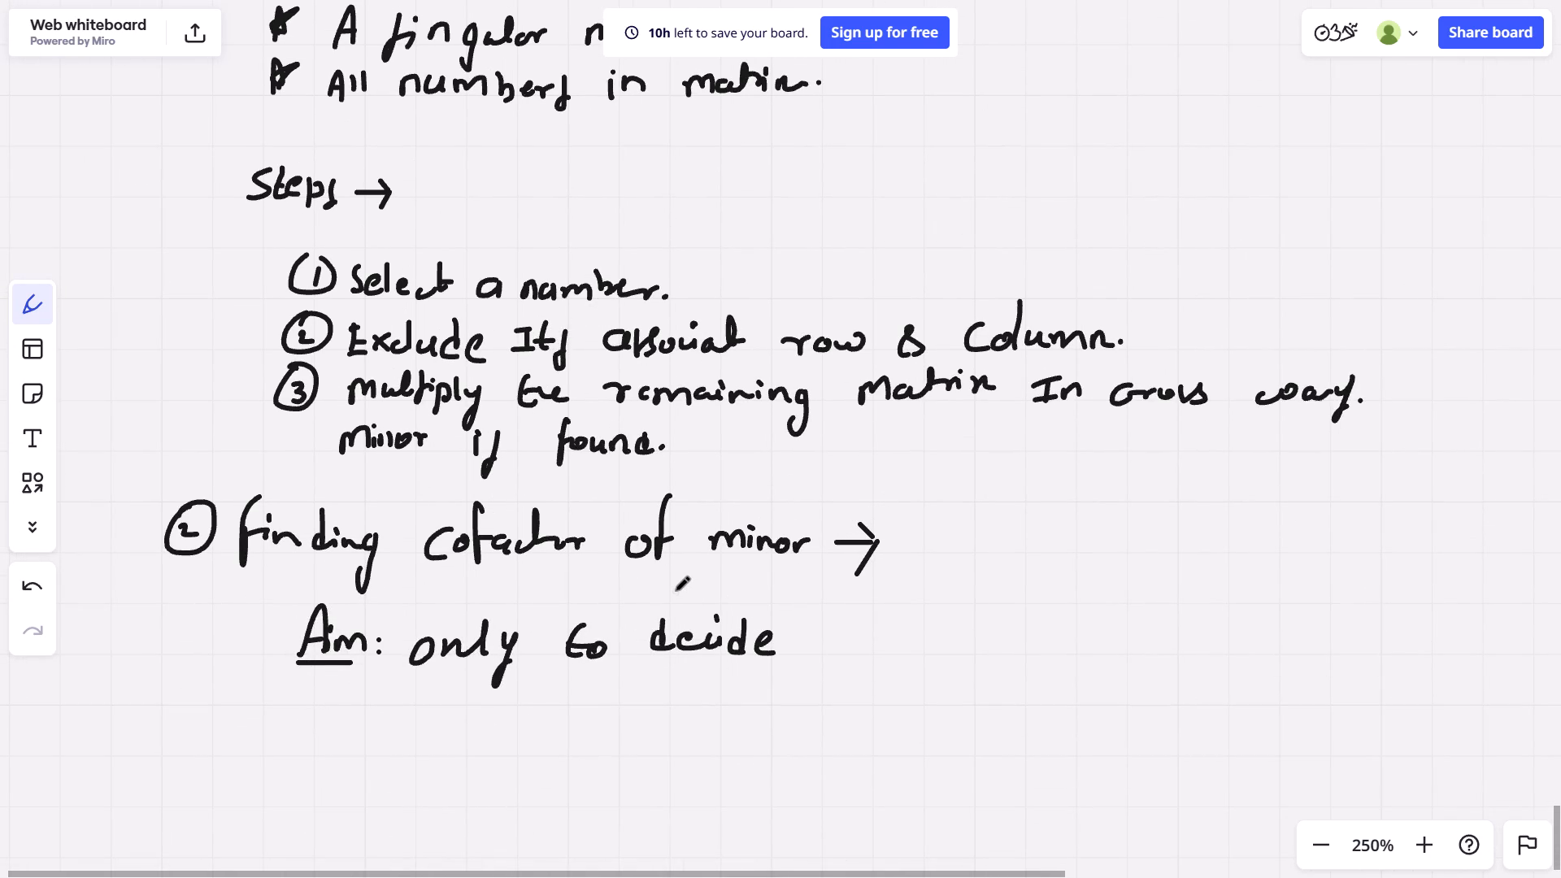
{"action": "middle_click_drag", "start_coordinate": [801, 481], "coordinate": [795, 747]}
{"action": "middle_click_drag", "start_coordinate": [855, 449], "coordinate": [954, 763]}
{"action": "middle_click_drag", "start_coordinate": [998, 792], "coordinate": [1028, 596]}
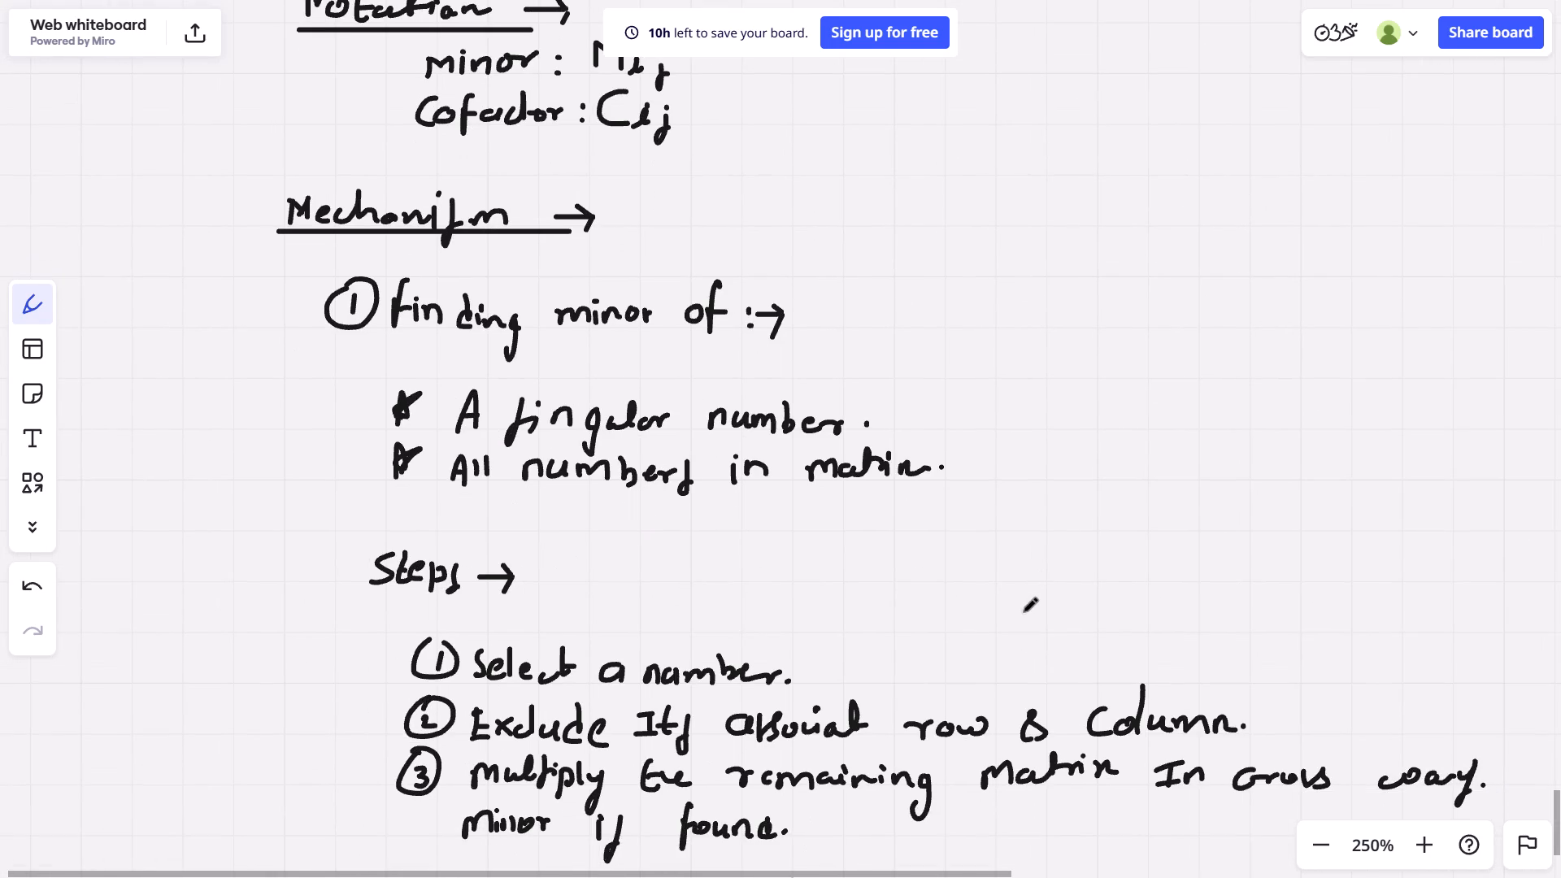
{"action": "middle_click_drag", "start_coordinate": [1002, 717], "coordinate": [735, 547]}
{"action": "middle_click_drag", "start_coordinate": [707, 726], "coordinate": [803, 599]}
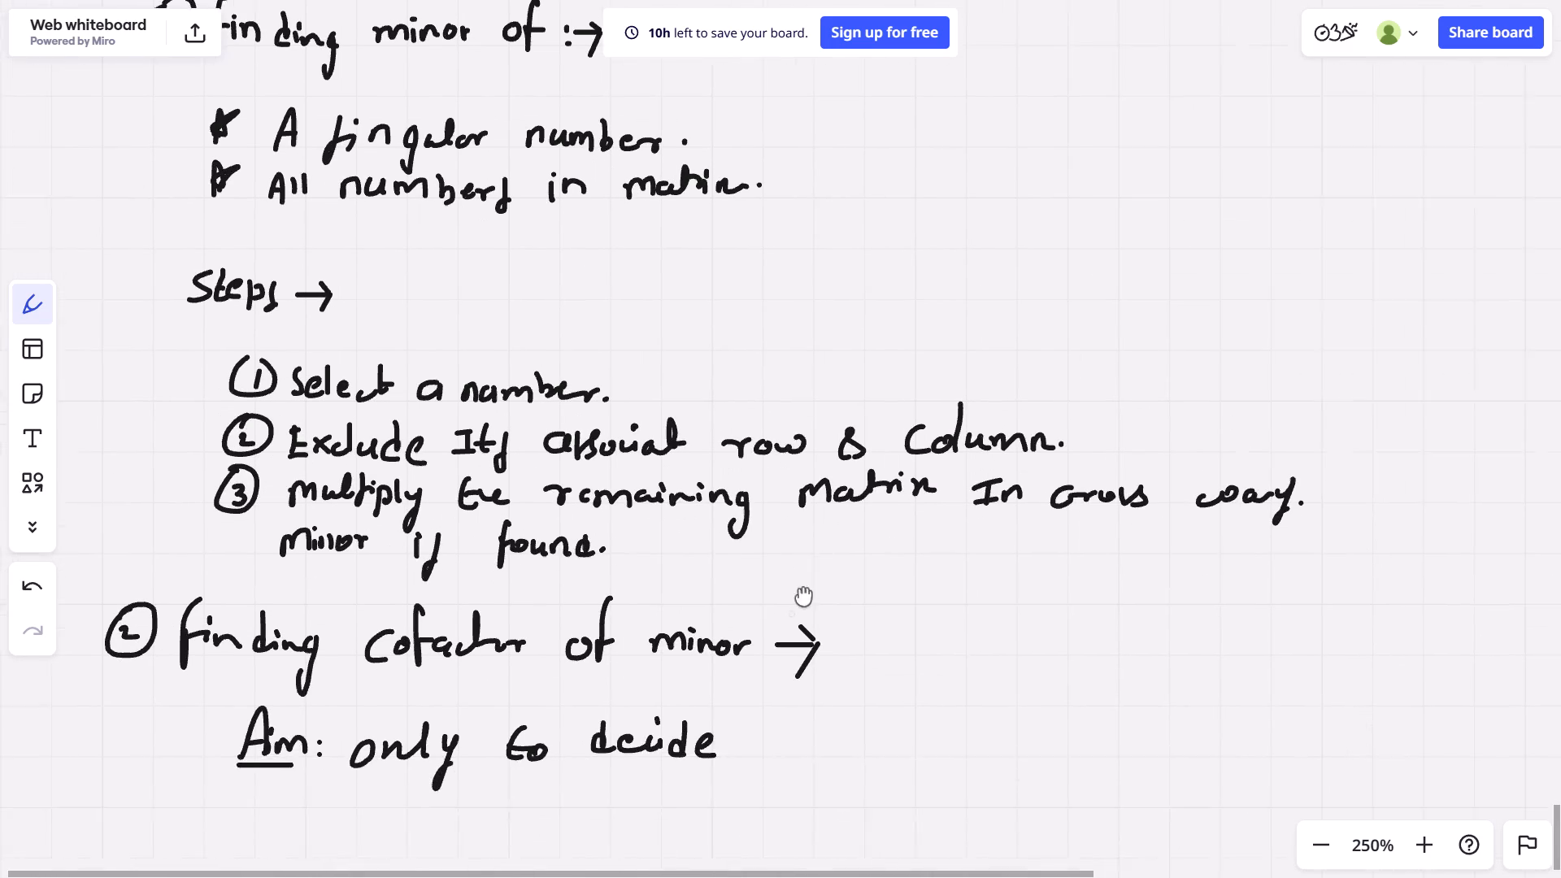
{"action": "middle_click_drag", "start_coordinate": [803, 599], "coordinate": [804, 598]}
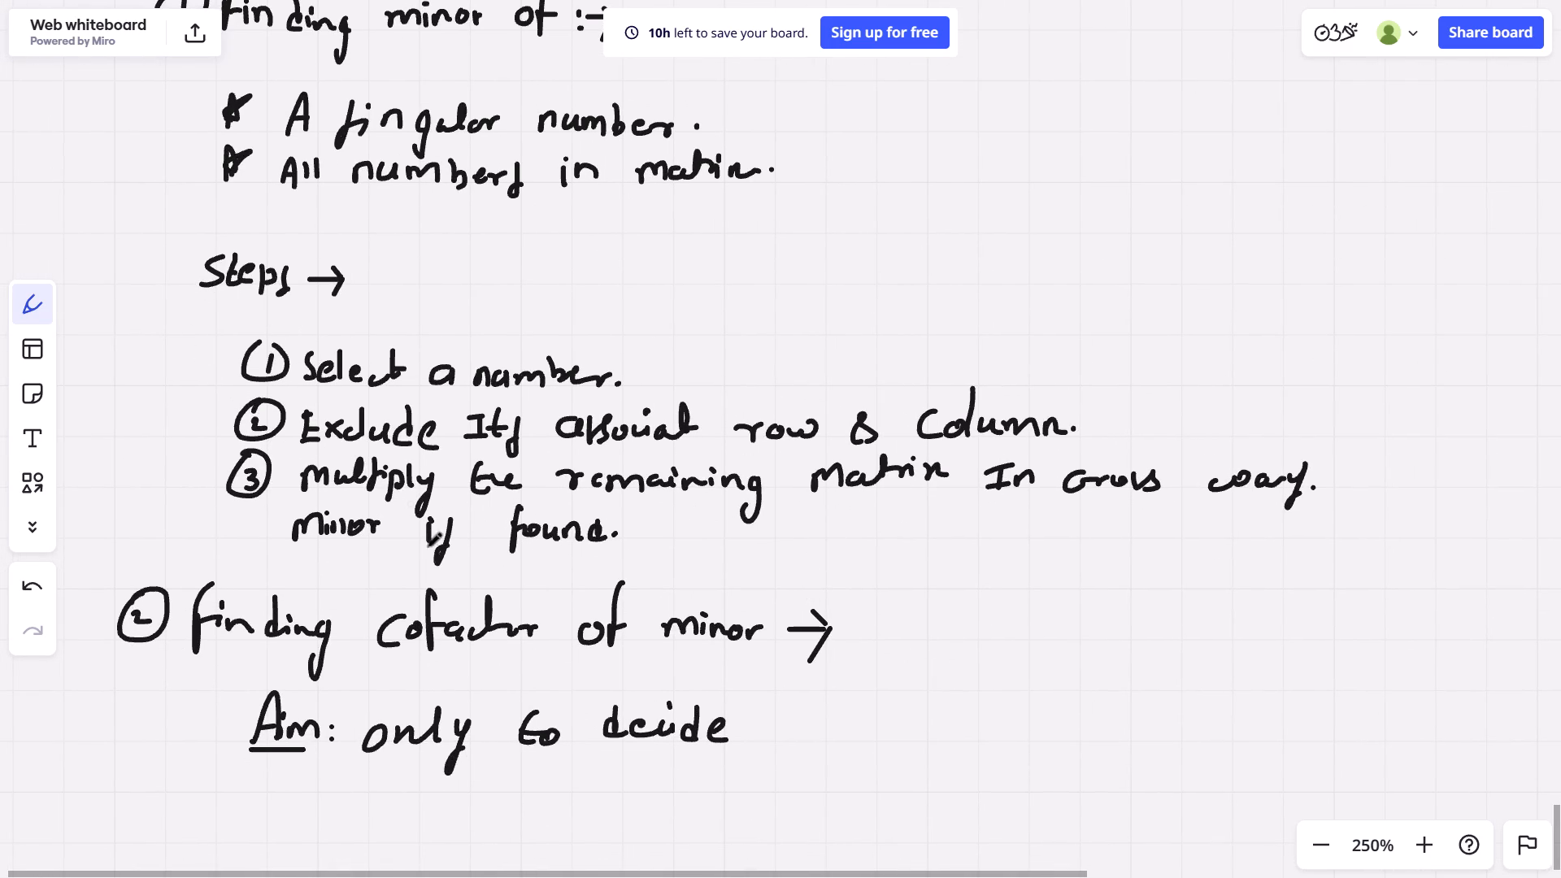
Draw a star bullet in front of the underlined "Aim" line.
{"action": "left_click_drag", "start_coordinate": [211, 728], "coordinate": [197, 729]}
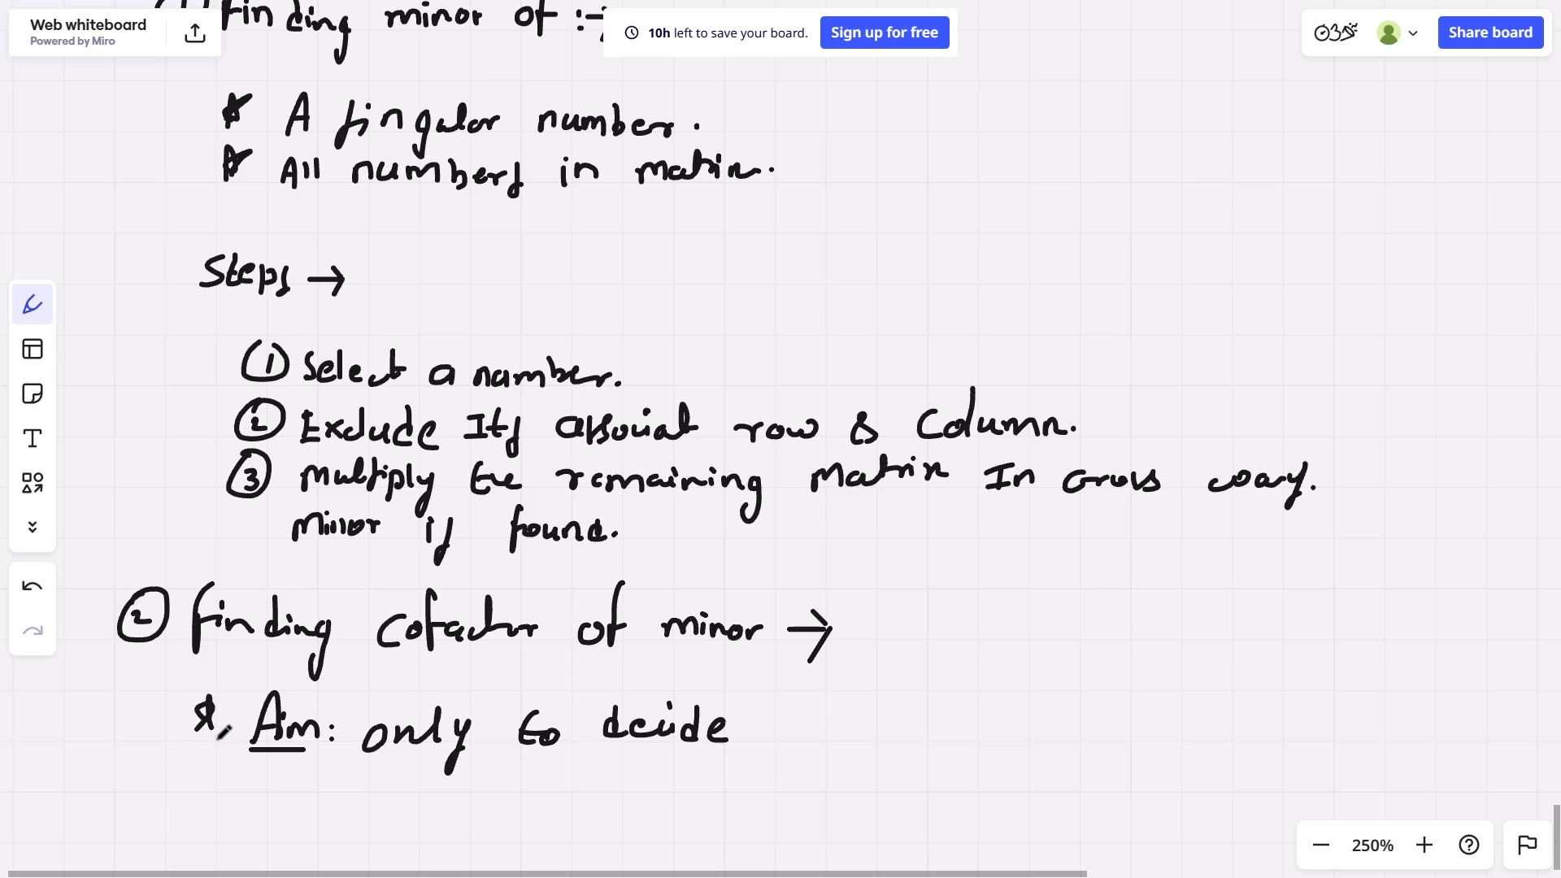
Erase the star bullet in front of the Aim line and redraw it in the same place.
{"action": "left_click", "coordinate": [28, 318]}
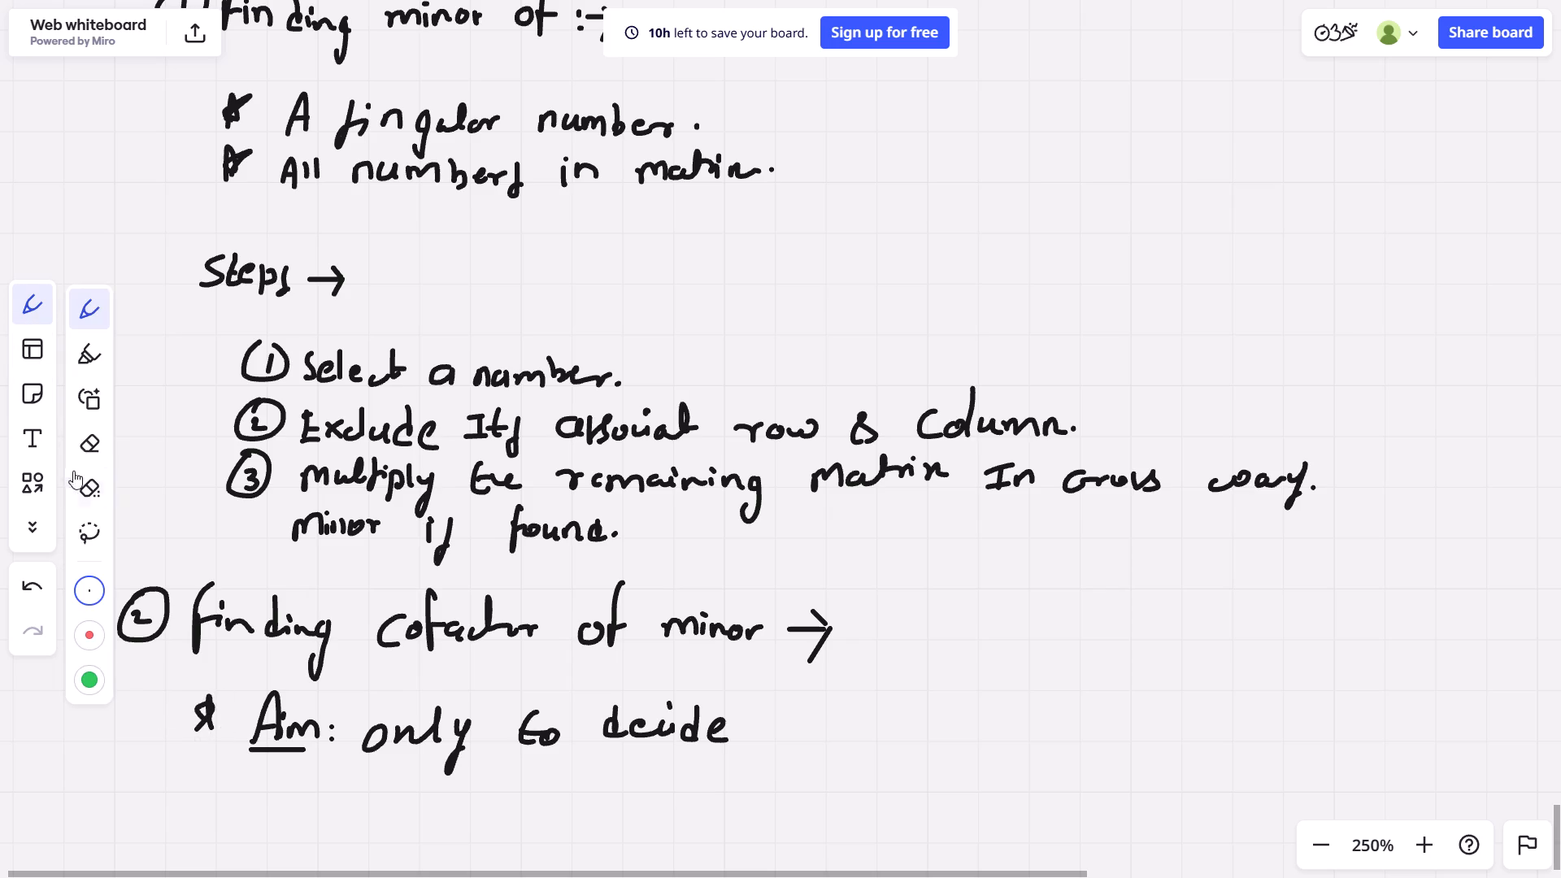
{"action": "left_click", "coordinate": [85, 456]}
{"action": "left_click_drag", "start_coordinate": [196, 719], "coordinate": [216, 715]}
{"action": "left_click", "coordinate": [99, 291]}
{"action": "left_click_drag", "start_coordinate": [194, 734], "coordinate": [187, 737]}
Handwrite "whether" after "only to decide" on the Aim line.
{"action": "middle_click_drag", "start_coordinate": [323, 788], "coordinate": [254, 780]}
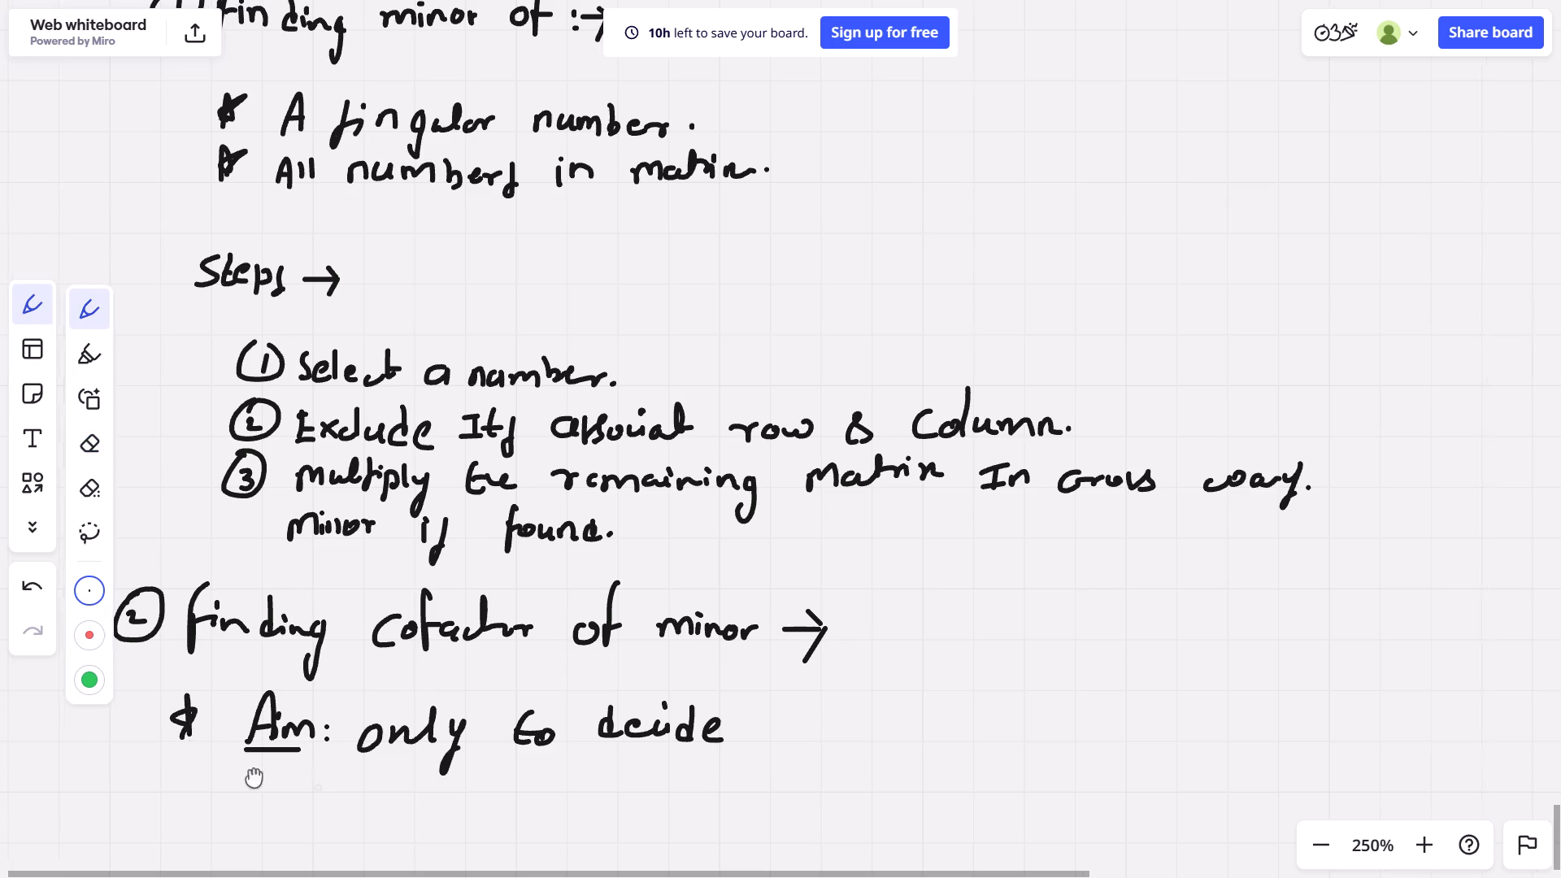
{"action": "middle_click_drag", "start_coordinate": [254, 780], "coordinate": [158, 763]}
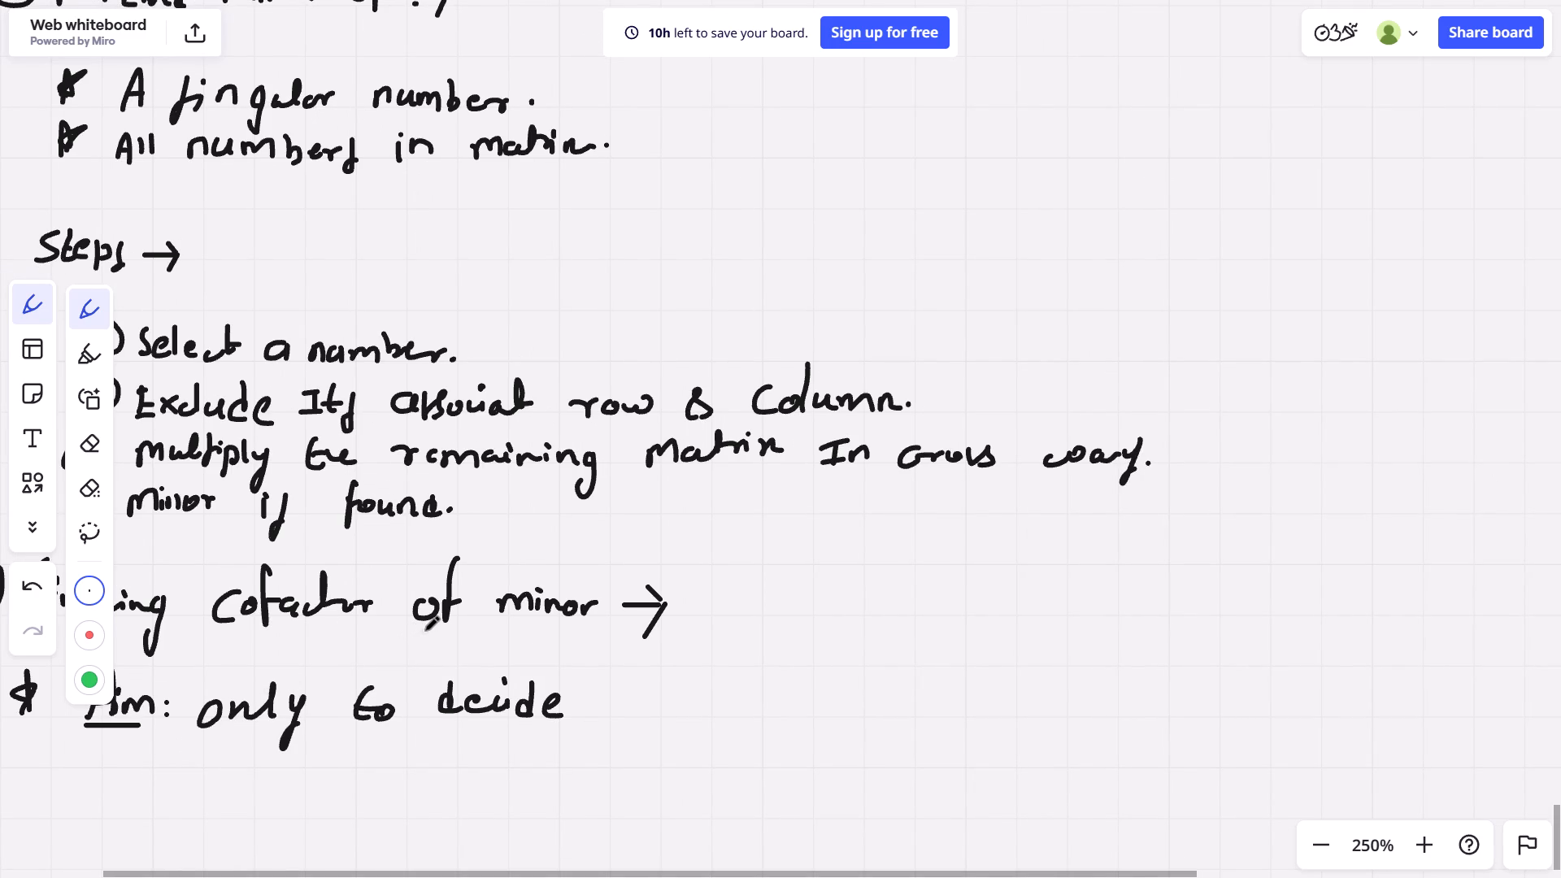
{"action": "middle_click_drag", "start_coordinate": [663, 602], "coordinate": [990, 581]}
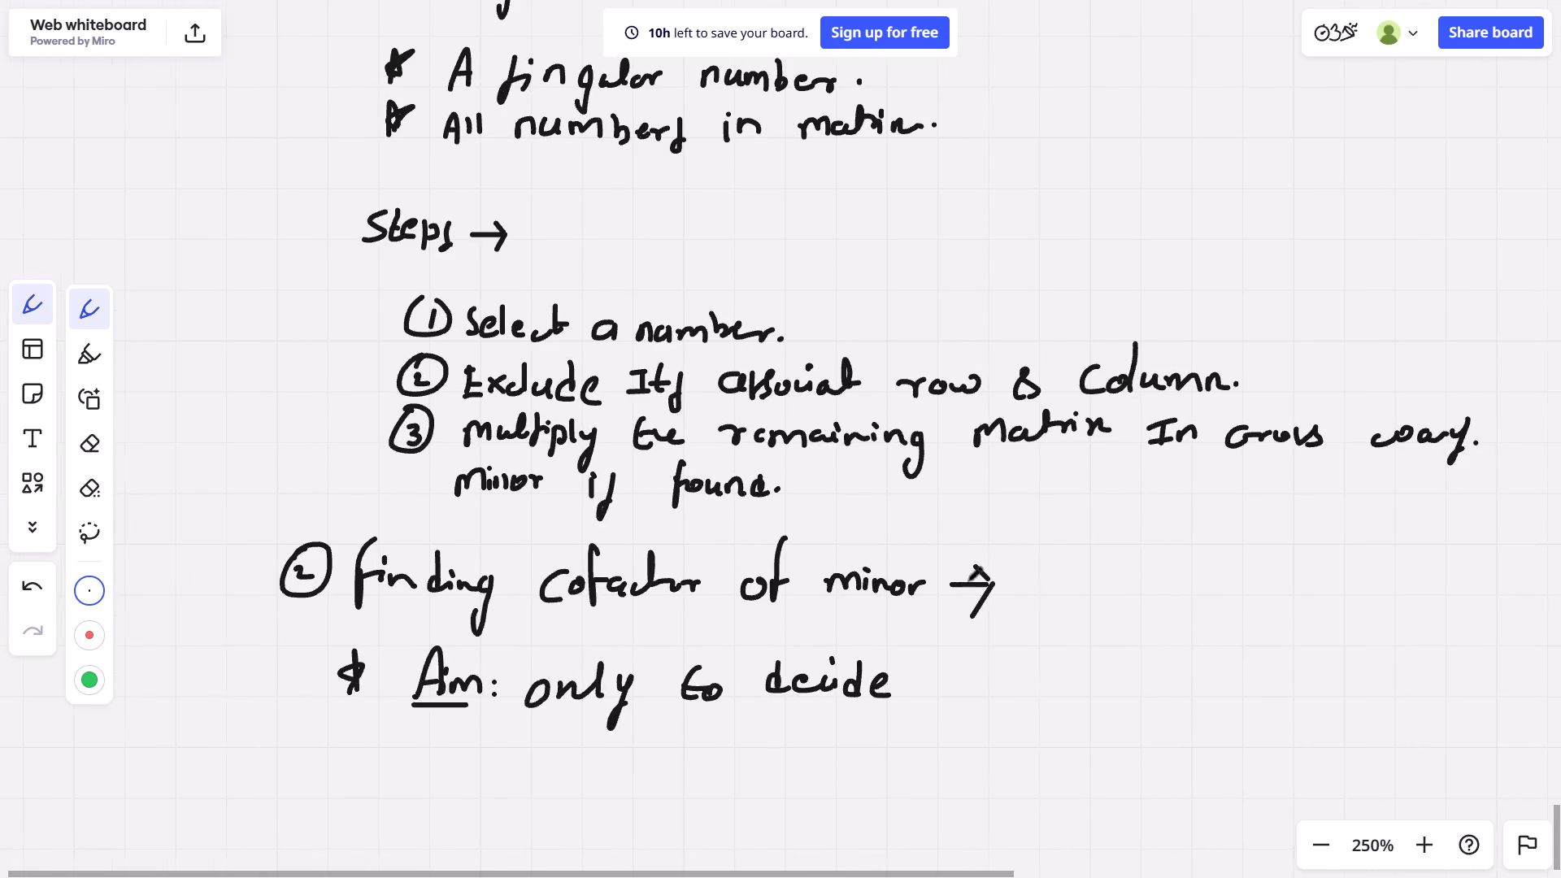
{"action": "middle_click_drag", "start_coordinate": [769, 497], "coordinate": [623, 484]}
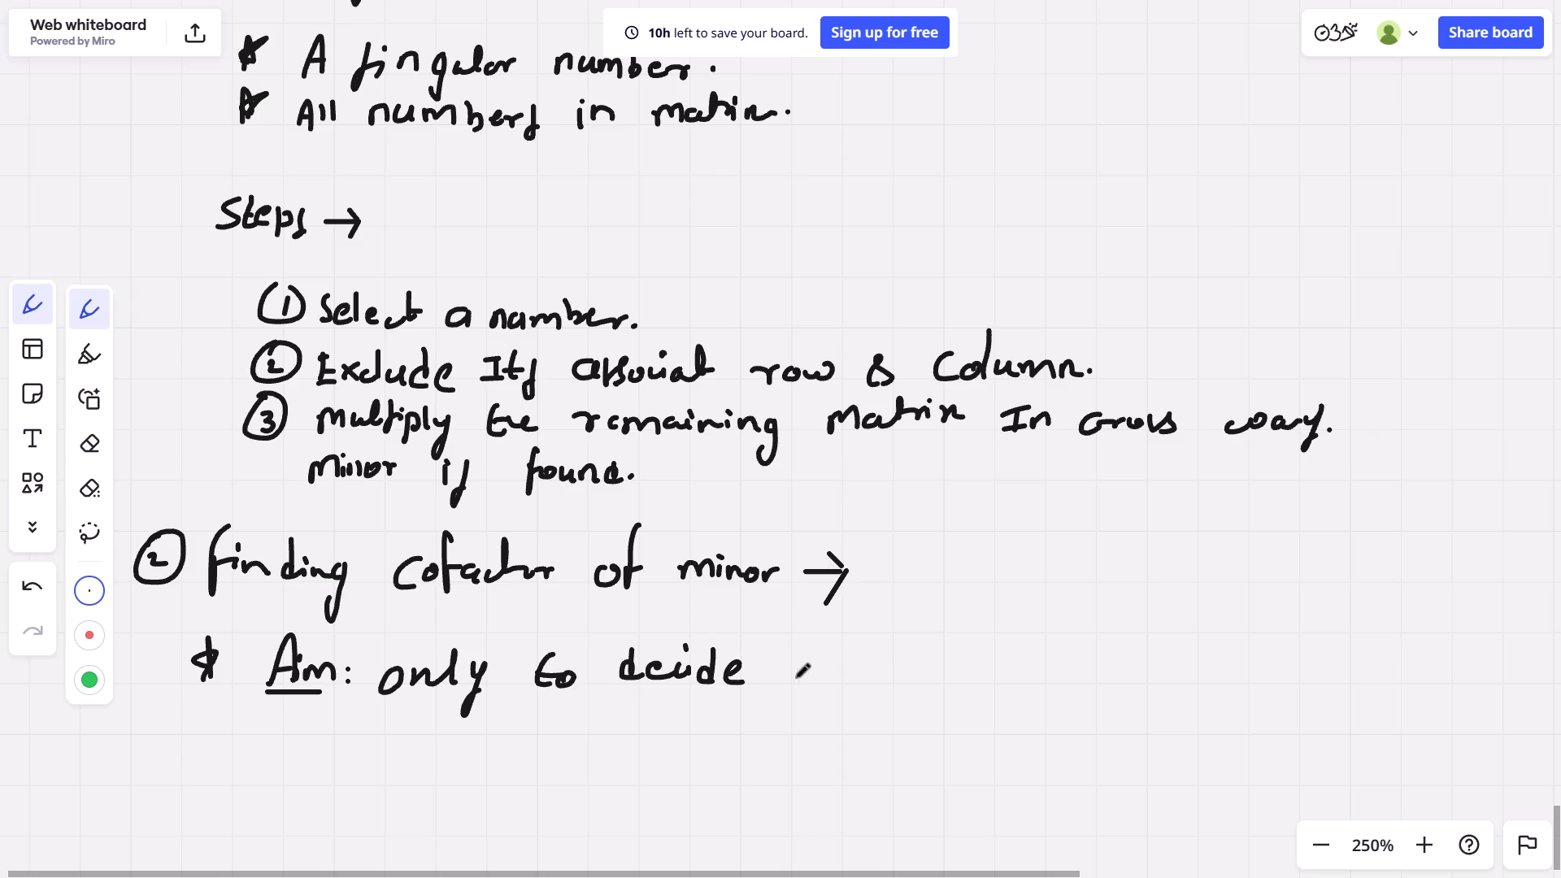
{"action": "left_click_drag", "start_coordinate": [797, 671], "coordinate": [816, 672]}
{"action": "left_click_drag", "start_coordinate": [830, 658], "coordinate": [852, 674]}
{"action": "left_click_drag", "start_coordinate": [867, 654], "coordinate": [867, 684]}
{"action": "left_click_drag", "start_coordinate": [857, 674], "coordinate": [859, 673]}
{"action": "left_click_drag", "start_coordinate": [859, 673], "coordinate": [873, 672]}
{"action": "left_click_drag", "start_coordinate": [873, 671], "coordinate": [918, 673]}
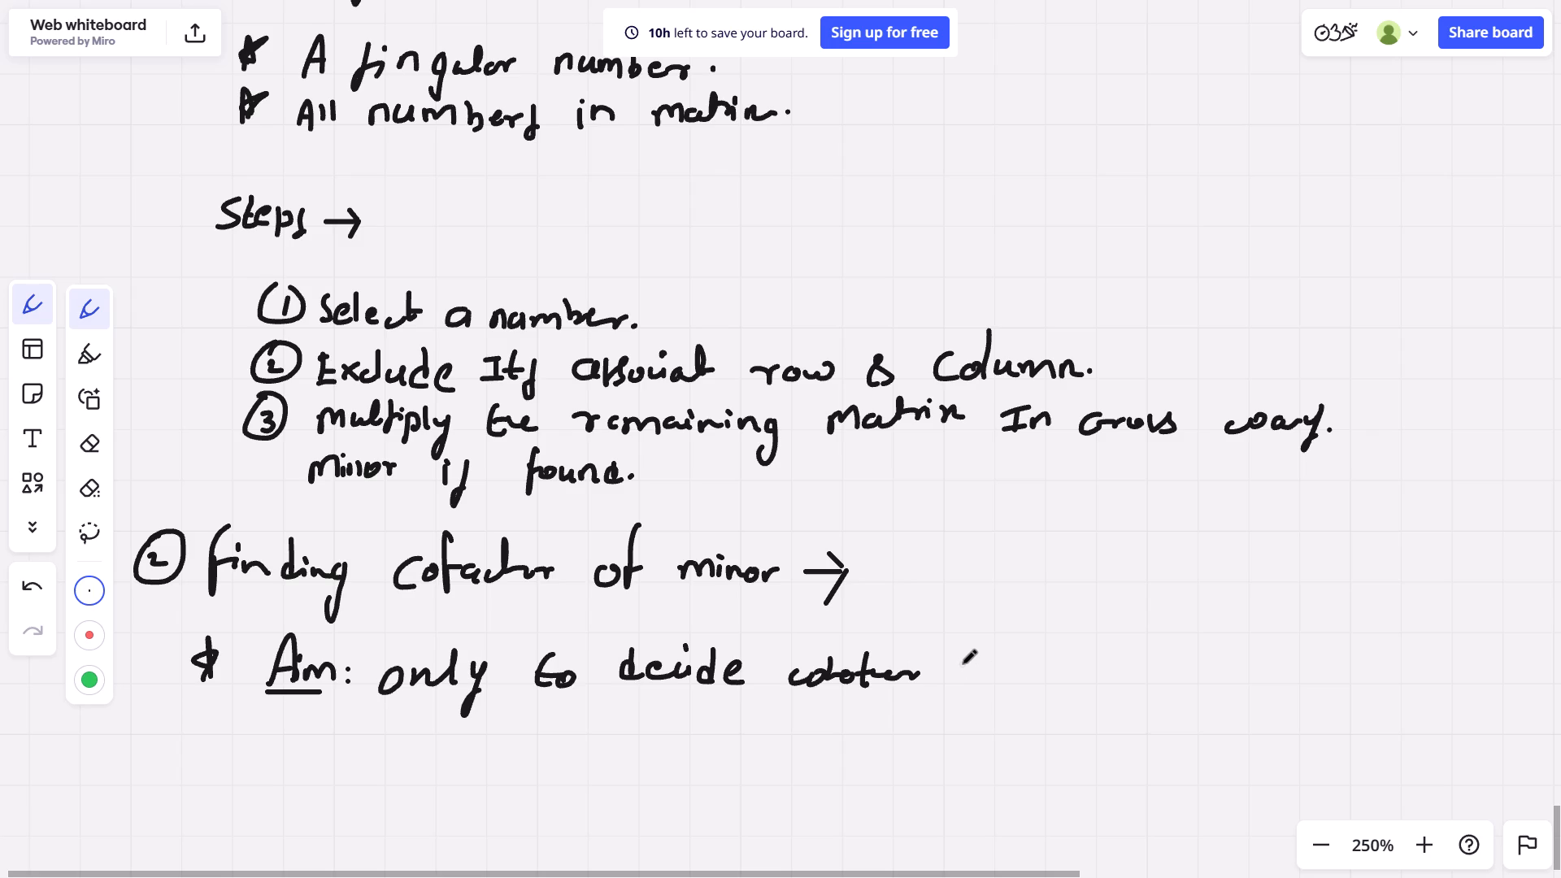
Handwrite "a minor" after "whether" on the Aim line.
{"action": "left_click_drag", "start_coordinate": [971, 665], "coordinate": [977, 678]}
{"action": "left_click_drag", "start_coordinate": [1005, 670], "coordinate": [1011, 667]}
{"action": "left_click_drag", "start_coordinate": [1011, 667], "coordinate": [1029, 676]}
{"action": "left_click", "coordinate": [1036, 670]}
{"action": "left_click", "coordinate": [1035, 657]}
{"action": "left_click_drag", "start_coordinate": [1041, 667], "coordinate": [1056, 675]}
{"action": "left_click_drag", "start_coordinate": [1067, 667], "coordinate": [1095, 667]}
Handwrite "lies in" at the end of the Aim line.
{"action": "left_click_drag", "start_coordinate": [1125, 680], "coordinate": [1157, 670]}
{"action": "left_click", "coordinate": [1157, 670]}
{"action": "left_click", "coordinate": [1162, 660]}
{"action": "left_click_drag", "start_coordinate": [1172, 664], "coordinate": [1178, 677]}
{"action": "left_click_drag", "start_coordinate": [1193, 651], "coordinate": [1187, 682]}
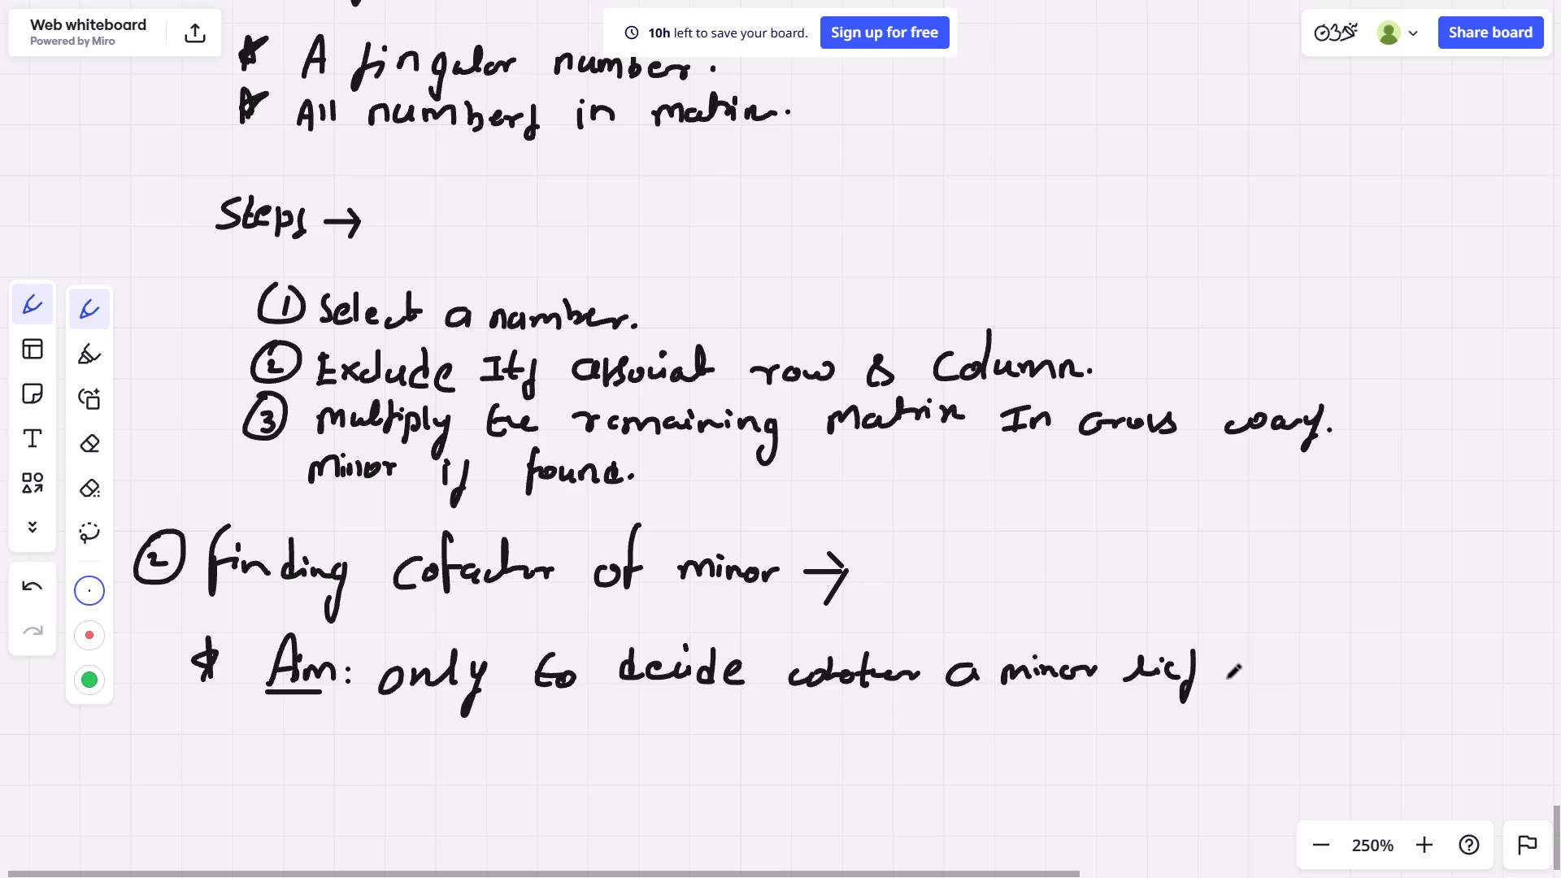
{"action": "left_click_drag", "start_coordinate": [1228, 671], "coordinate": [1228, 679]}
{"action": "left_click", "coordinate": [1227, 664]}
{"action": "left_click_drag", "start_coordinate": [1240, 674], "coordinate": [1252, 676]}
Continue the Aim sentence on a second line below "only" by handwriting "positive or".
{"action": "left_click_drag", "start_coordinate": [385, 758], "coordinate": [383, 793]}
{"action": "left_click_drag", "start_coordinate": [393, 755], "coordinate": [388, 774]}
{"action": "left_click", "coordinate": [402, 764]}
{"action": "left_click_drag", "start_coordinate": [414, 760], "coordinate": [420, 783]}
{"action": "left_click", "coordinate": [423, 763]}
{"action": "left_click_drag", "start_coordinate": [437, 760], "coordinate": [437, 781]}
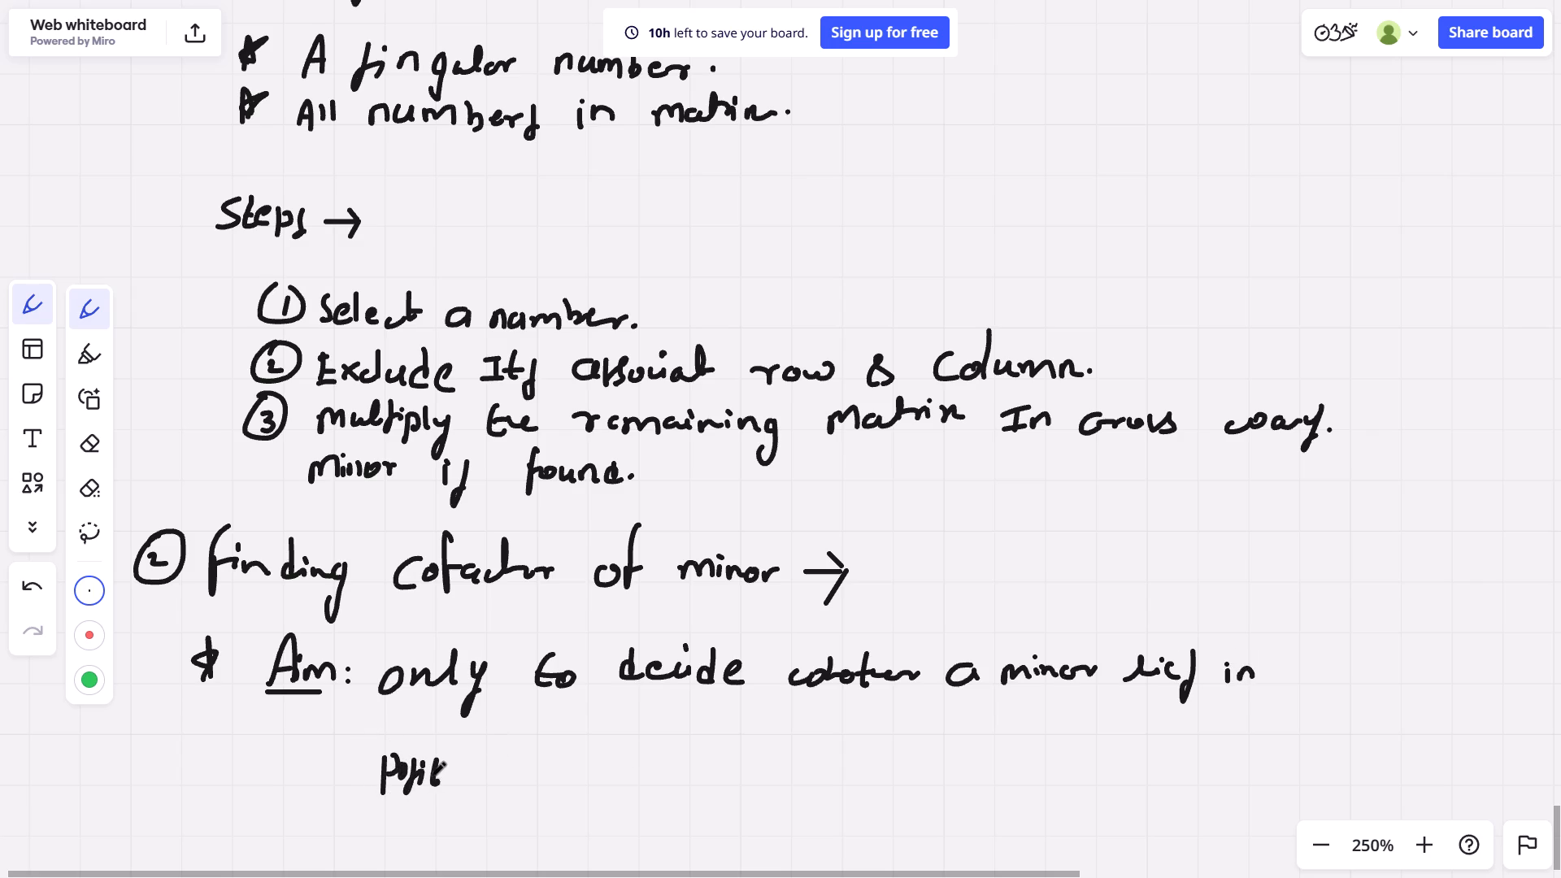
{"action": "left_click_drag", "start_coordinate": [433, 776], "coordinate": [444, 774]}
{"action": "left_click", "coordinate": [445, 775]}
{"action": "left_click", "coordinate": [445, 763]}
{"action": "left_click_drag", "start_coordinate": [454, 770], "coordinate": [463, 769]}
{"action": "left_click_drag", "start_coordinate": [474, 770], "coordinate": [486, 778]}
{"action": "left_click_drag", "start_coordinate": [533, 765], "coordinate": [554, 774]}
{"action": "left_click_drag", "start_coordinate": [554, 774], "coordinate": [559, 770]}
Handwrite "negative" after "positive or" on the second line of the Aim sentence.
{"action": "left_click_drag", "start_coordinate": [605, 769], "coordinate": [627, 783]}
{"action": "left_click_drag", "start_coordinate": [638, 776], "coordinate": [653, 787]}
{"action": "left_click_drag", "start_coordinate": [672, 773], "coordinate": [658, 797]}
{"action": "left_click_drag", "start_coordinate": [669, 771], "coordinate": [682, 781]}
{"action": "left_click_drag", "start_coordinate": [685, 775], "coordinate": [679, 784]}
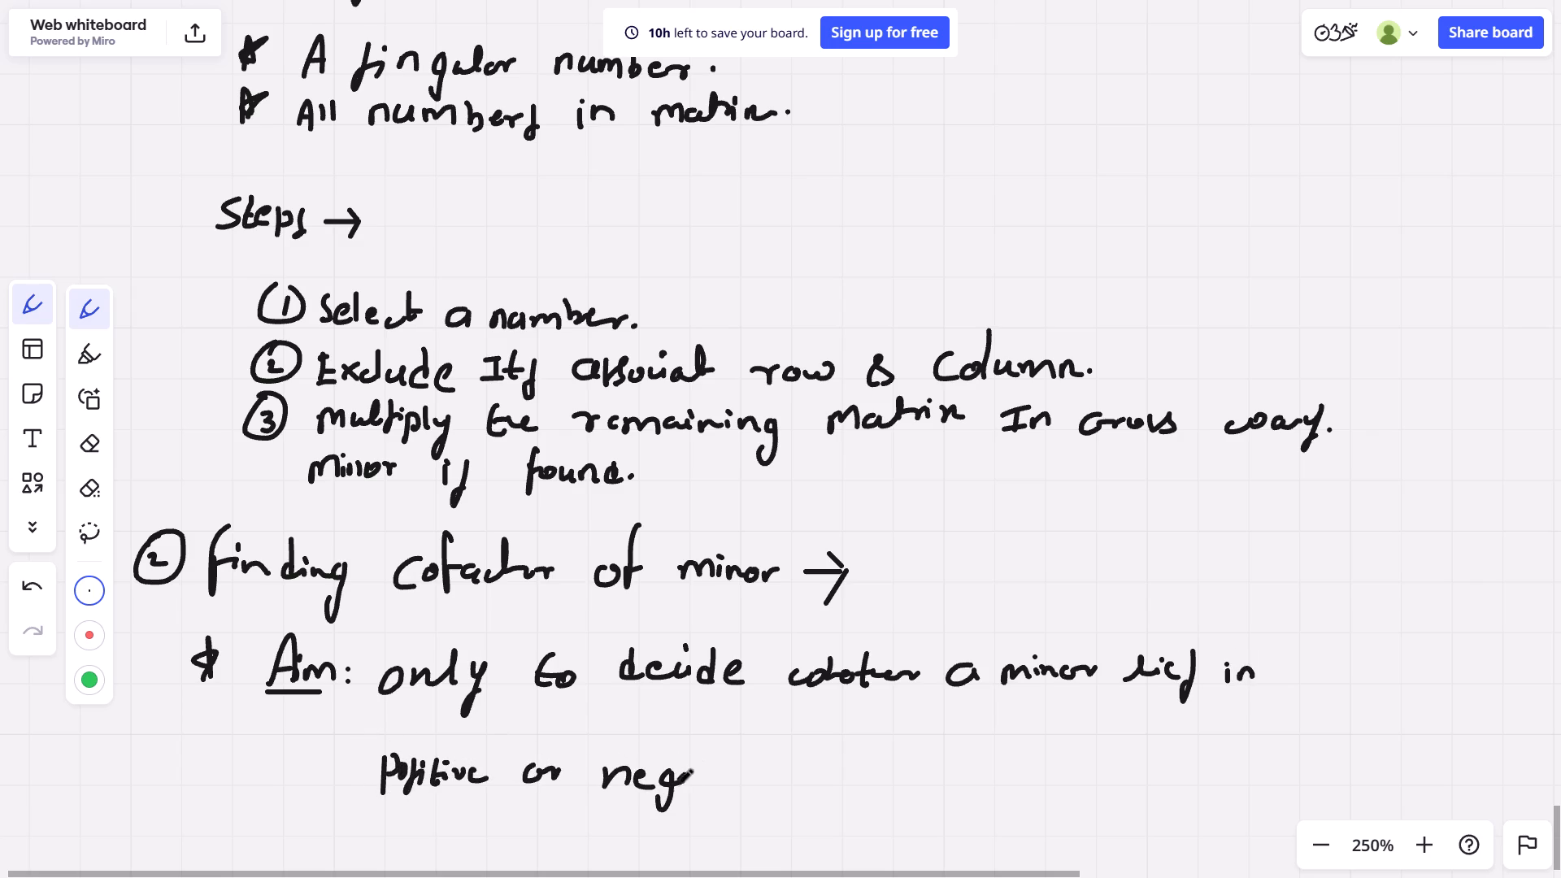
{"action": "left_click_drag", "start_coordinate": [679, 784], "coordinate": [731, 784]}
{"action": "left_click", "coordinate": [734, 758]}
{"action": "left_click_drag", "start_coordinate": [746, 772], "coordinate": [759, 771]}
{"action": "left_click_drag", "start_coordinate": [770, 771], "coordinate": [780, 776]}
Handwrite "position" after "negative" on the second line of the Aim sentence.
{"action": "left_click_drag", "start_coordinate": [833, 770], "coordinate": [829, 808]}
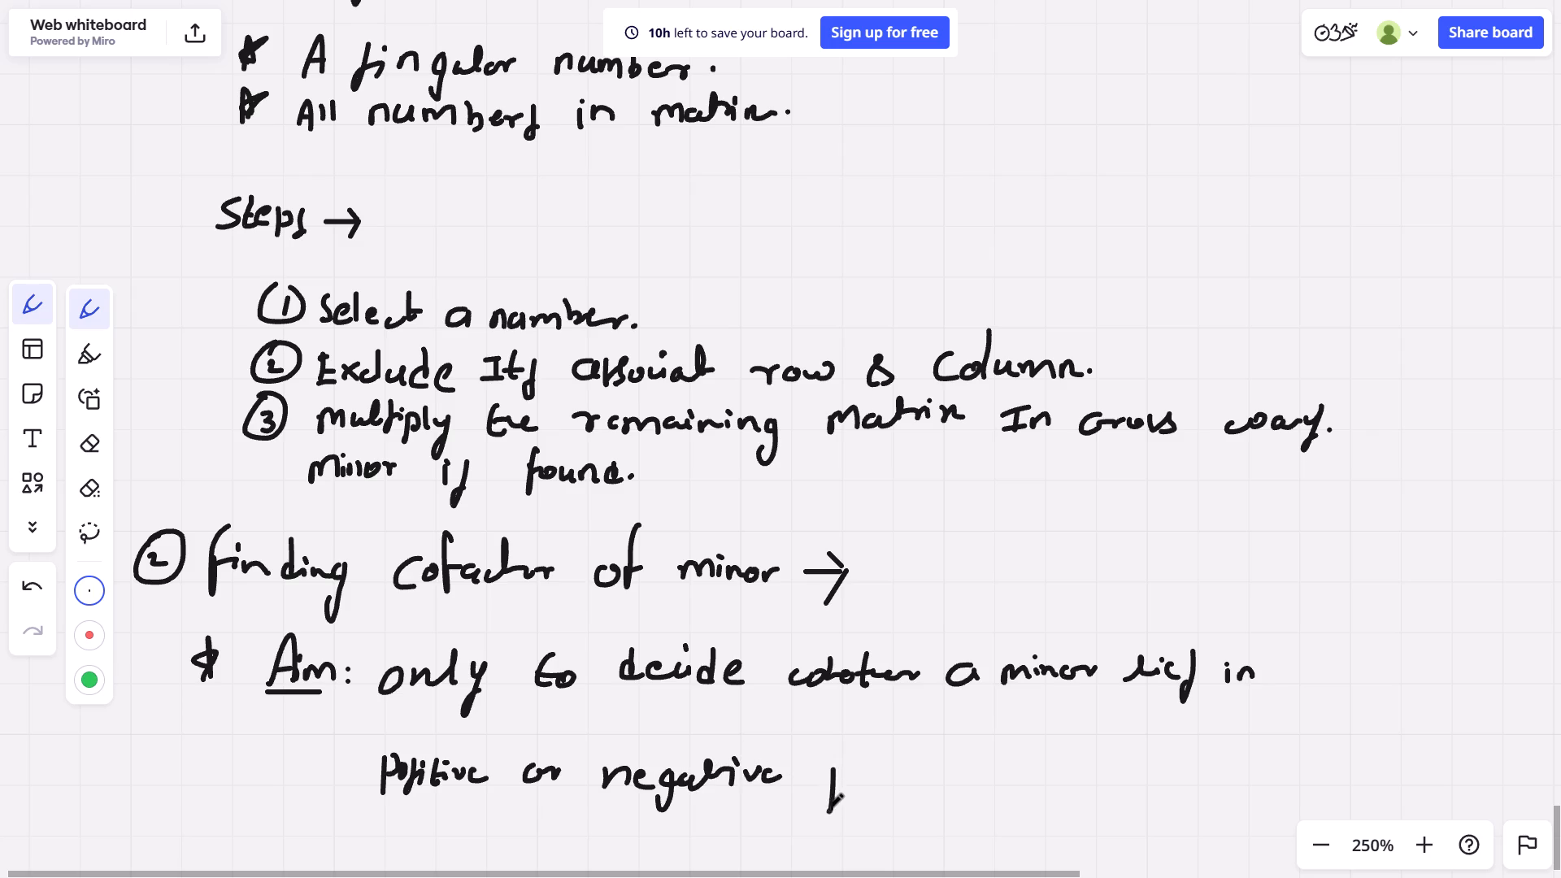
{"action": "left_click_drag", "start_coordinate": [829, 808], "coordinate": [829, 806]}
{"action": "left_click_drag", "start_coordinate": [840, 763], "coordinate": [839, 782]}
{"action": "left_click", "coordinate": [857, 775]}
{"action": "left_click_drag", "start_coordinate": [876, 767], "coordinate": [887, 787]}
{"action": "left_click", "coordinate": [892, 765]}
{"action": "left_click_drag", "start_coordinate": [908, 766], "coordinate": [907, 785]}
{"action": "left_click_drag", "start_coordinate": [900, 780], "coordinate": [915, 776]}
{"action": "left_click", "coordinate": [915, 777]}
{"action": "left_click", "coordinate": [919, 764]}
{"action": "left_click", "coordinate": [938, 770]}
{"action": "left_click_drag", "start_coordinate": [954, 774], "coordinate": [967, 781]}
Handwrite "In an" after "position" on the same line.
{"action": "left_click_drag", "start_coordinate": [1027, 771], "coordinate": [1027, 786]}
{"action": "left_click_drag", "start_coordinate": [1015, 770], "coordinate": [1040, 769]}
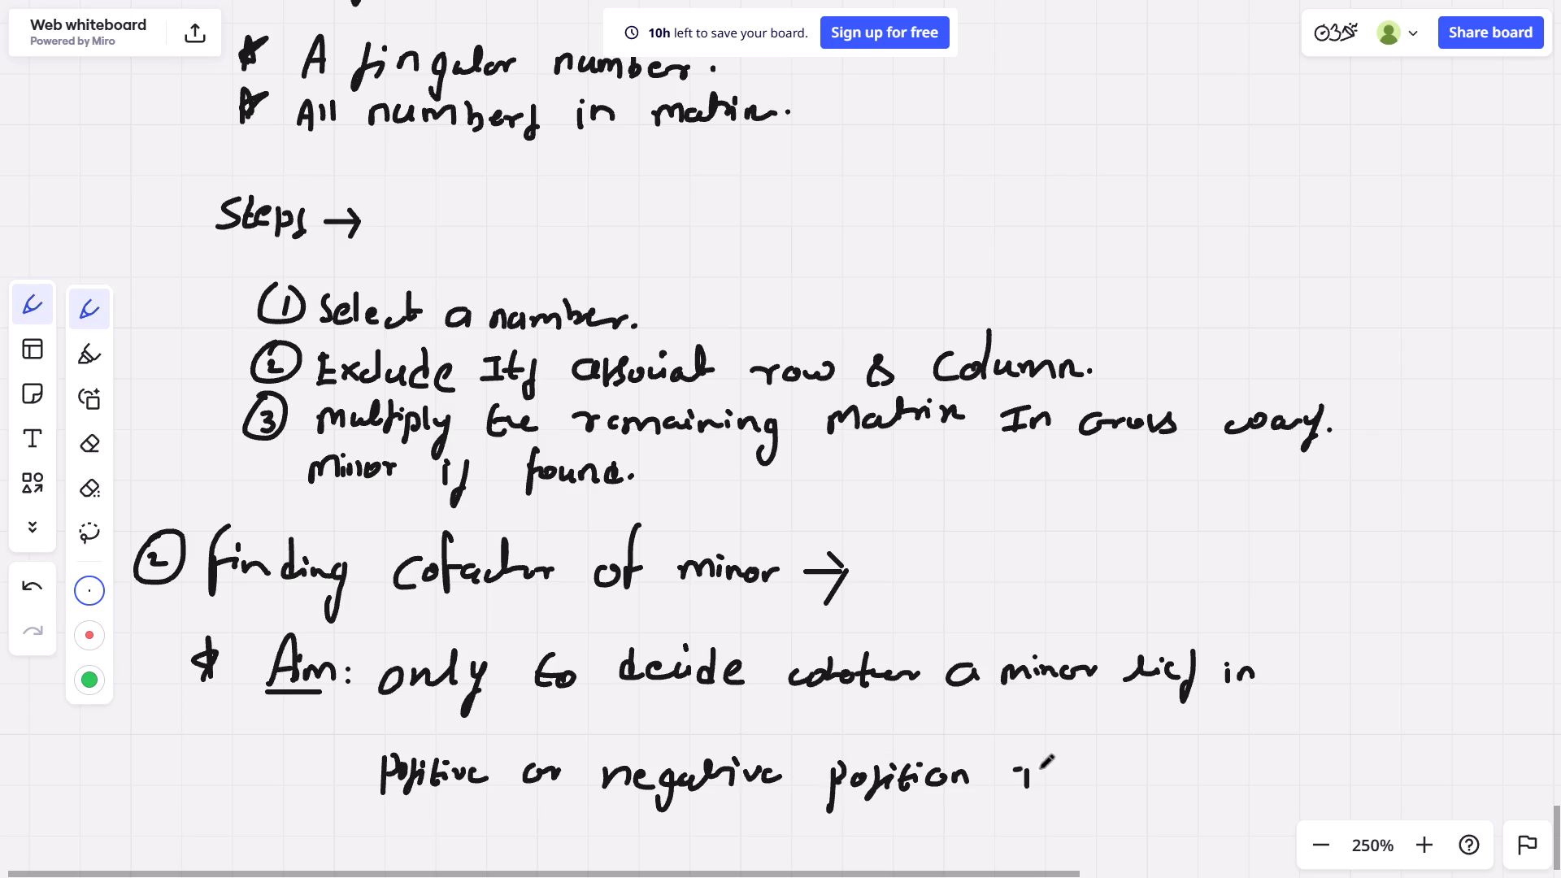
{"action": "left_click_drag", "start_coordinate": [1040, 769], "coordinate": [1042, 769]}
{"action": "left_click_drag", "start_coordinate": [1021, 787], "coordinate": [1036, 788]}
{"action": "left_click_drag", "start_coordinate": [1046, 774], "coordinate": [1064, 782]}
{"action": "left_click_drag", "start_coordinate": [1133, 768], "coordinate": [1141, 776]}
{"action": "left_click_drag", "start_coordinate": [1148, 771], "coordinate": [1149, 779]}
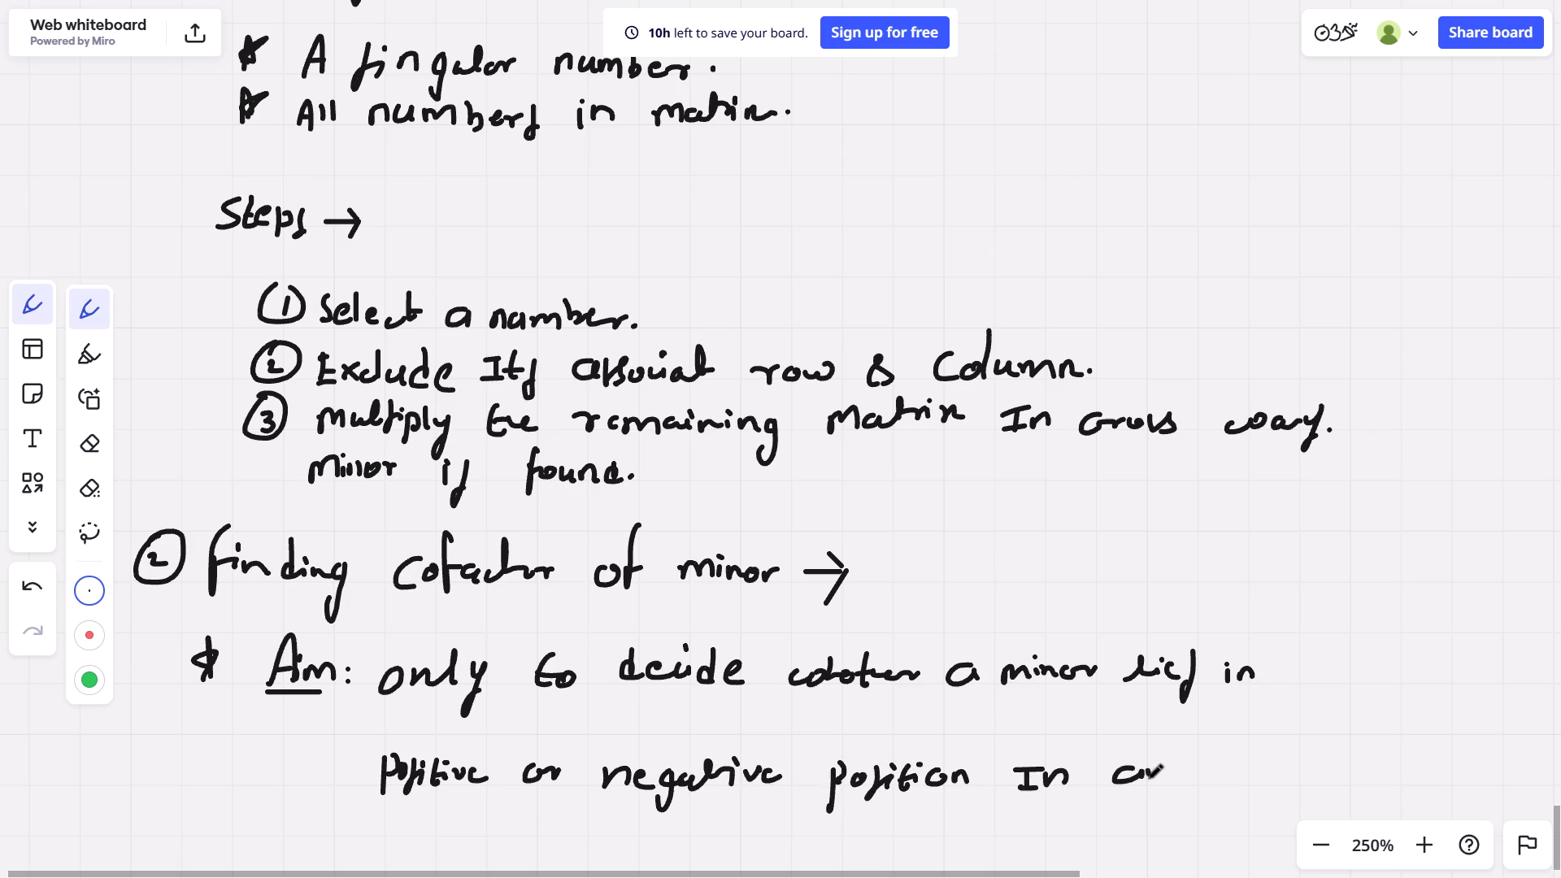
{"action": "left_click_drag", "start_coordinate": [1149, 779], "coordinate": [1163, 777]}
Finish the Aim sentence by handwriting "matrix" followed by a full stop.
{"action": "left_click_drag", "start_coordinate": [1202, 766], "coordinate": [1235, 774]}
{"action": "left_click_drag", "start_coordinate": [1248, 766], "coordinate": [1263, 774]}
{"action": "left_click_drag", "start_coordinate": [1273, 742], "coordinate": [1277, 772]}
{"action": "left_click_drag", "start_coordinate": [1272, 766], "coordinate": [1289, 767]}
{"action": "left_click", "coordinate": [1295, 761]}
{"action": "left_click", "coordinate": [1298, 750]}
{"action": "left_click_drag", "start_coordinate": [1315, 765], "coordinate": [1325, 768]}
{"action": "left_click", "coordinate": [1341, 767]}
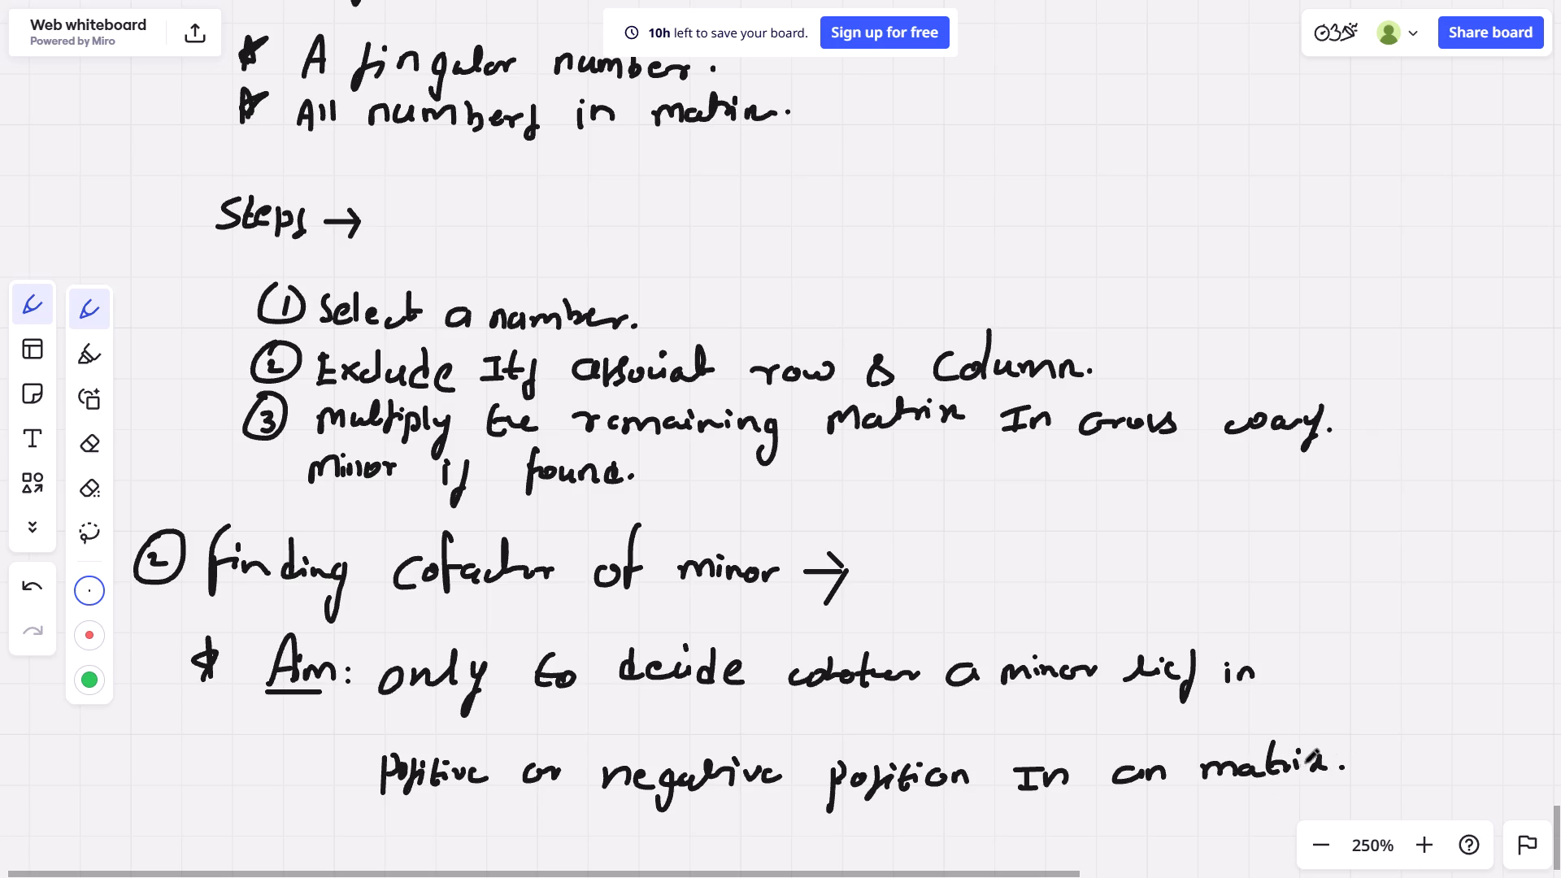
{"action": "left_click_drag", "start_coordinate": [1312, 761], "coordinate": [1315, 768]}
Review the Minors & Cofactors notes from the notation and minor-finding steps down to the cofactor aim.
{"action": "middle_click_drag", "start_coordinate": [907, 741], "coordinate": [930, 877]}
{"action": "middle_click_drag", "start_coordinate": [845, 463], "coordinate": [854, 794]}
{"action": "middle_click_drag", "start_coordinate": [763, 472], "coordinate": [801, 657]}
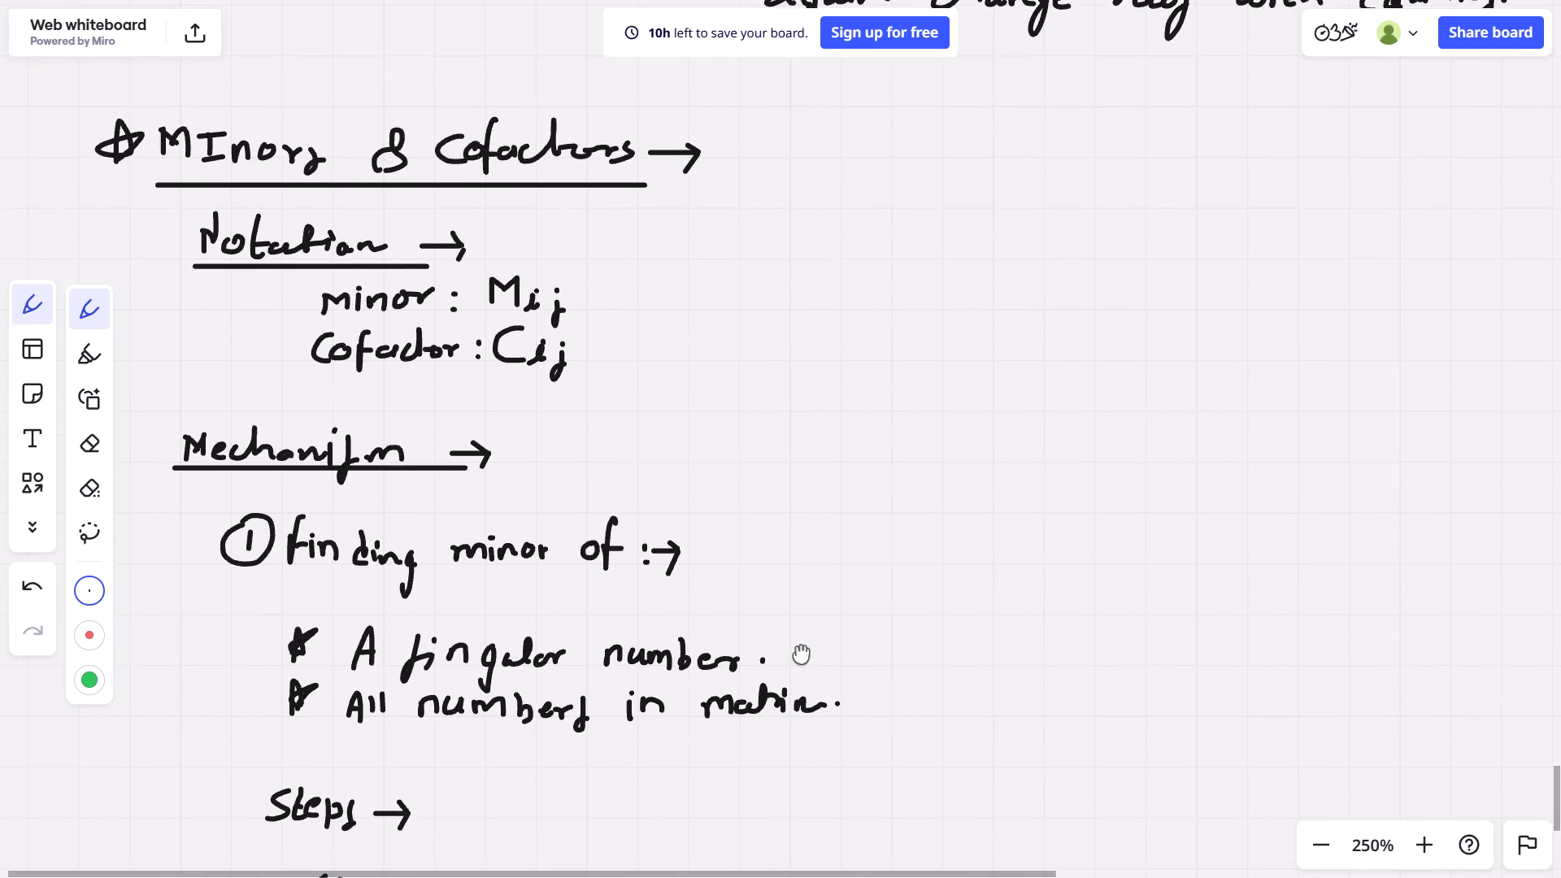
{"action": "middle_click_drag", "start_coordinate": [801, 657], "coordinate": [820, 396]}
{"action": "middle_click_drag", "start_coordinate": [773, 743], "coordinate": [763, 512]}
{"action": "middle_click_drag", "start_coordinate": [742, 731], "coordinate": [731, 459]}
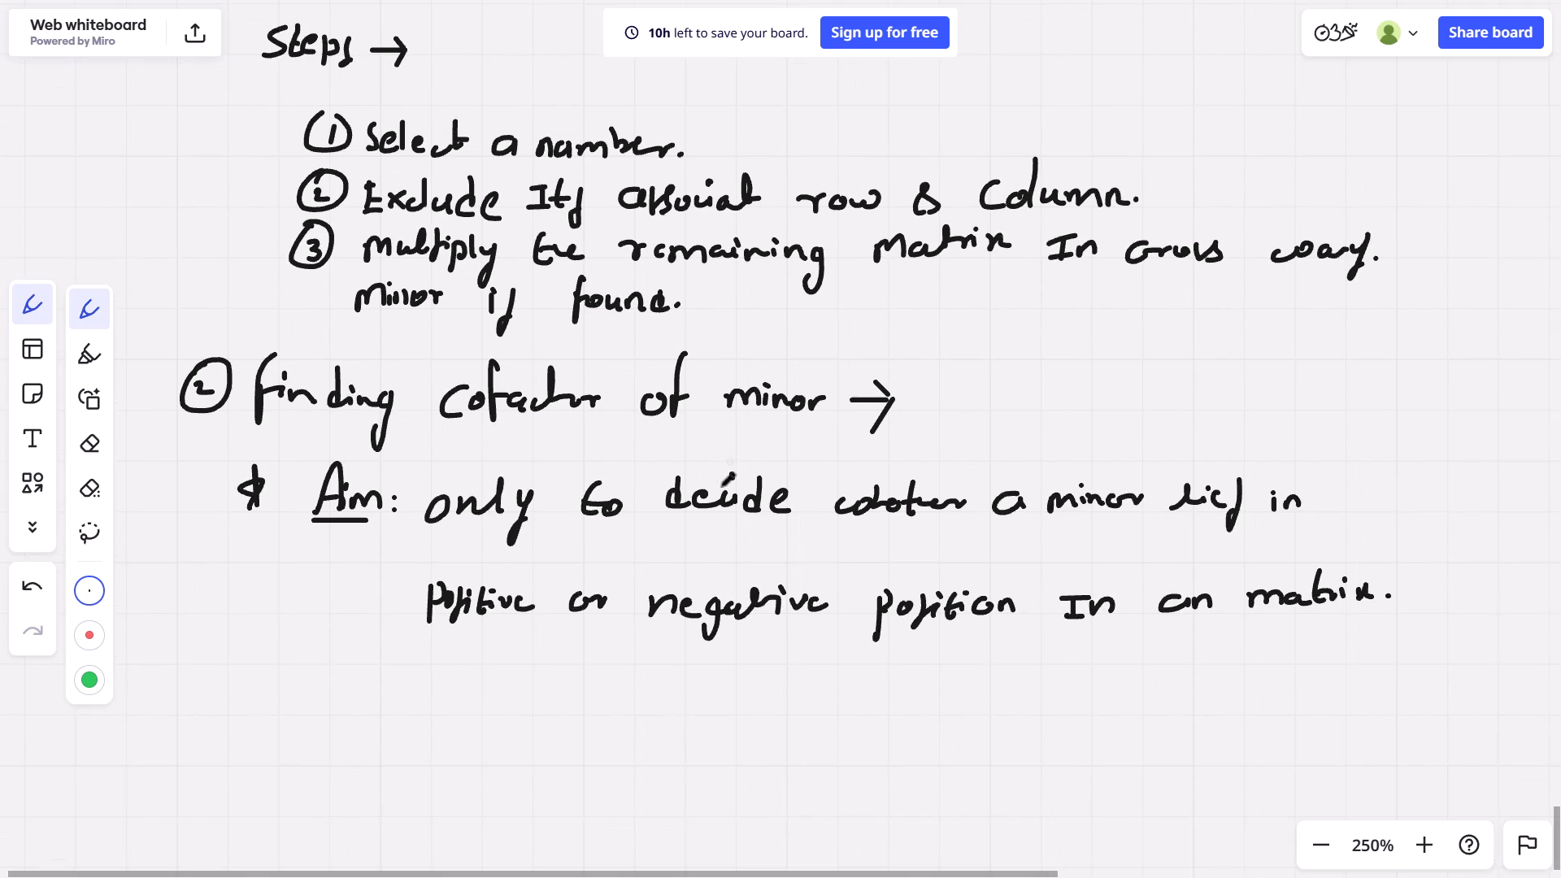
{"action": "middle_click_drag", "start_coordinate": [628, 681], "coordinate": [644, 536]}
{"action": "middle_click_drag", "start_coordinate": [590, 354], "coordinate": [552, 729]}
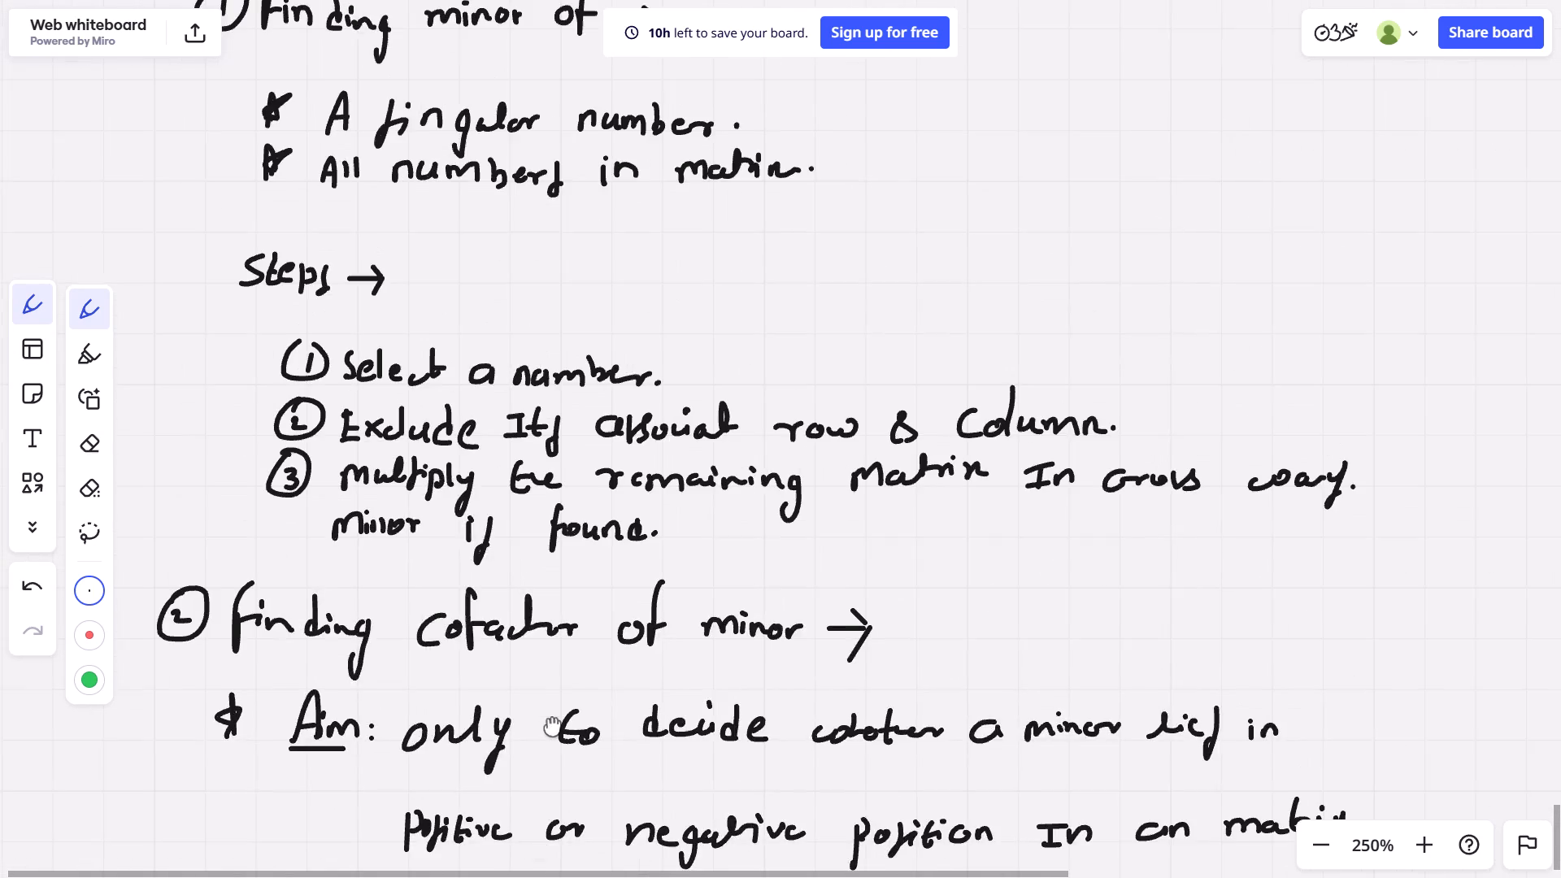
{"action": "middle_click_drag", "start_coordinate": [552, 729], "coordinate": [652, 356]}
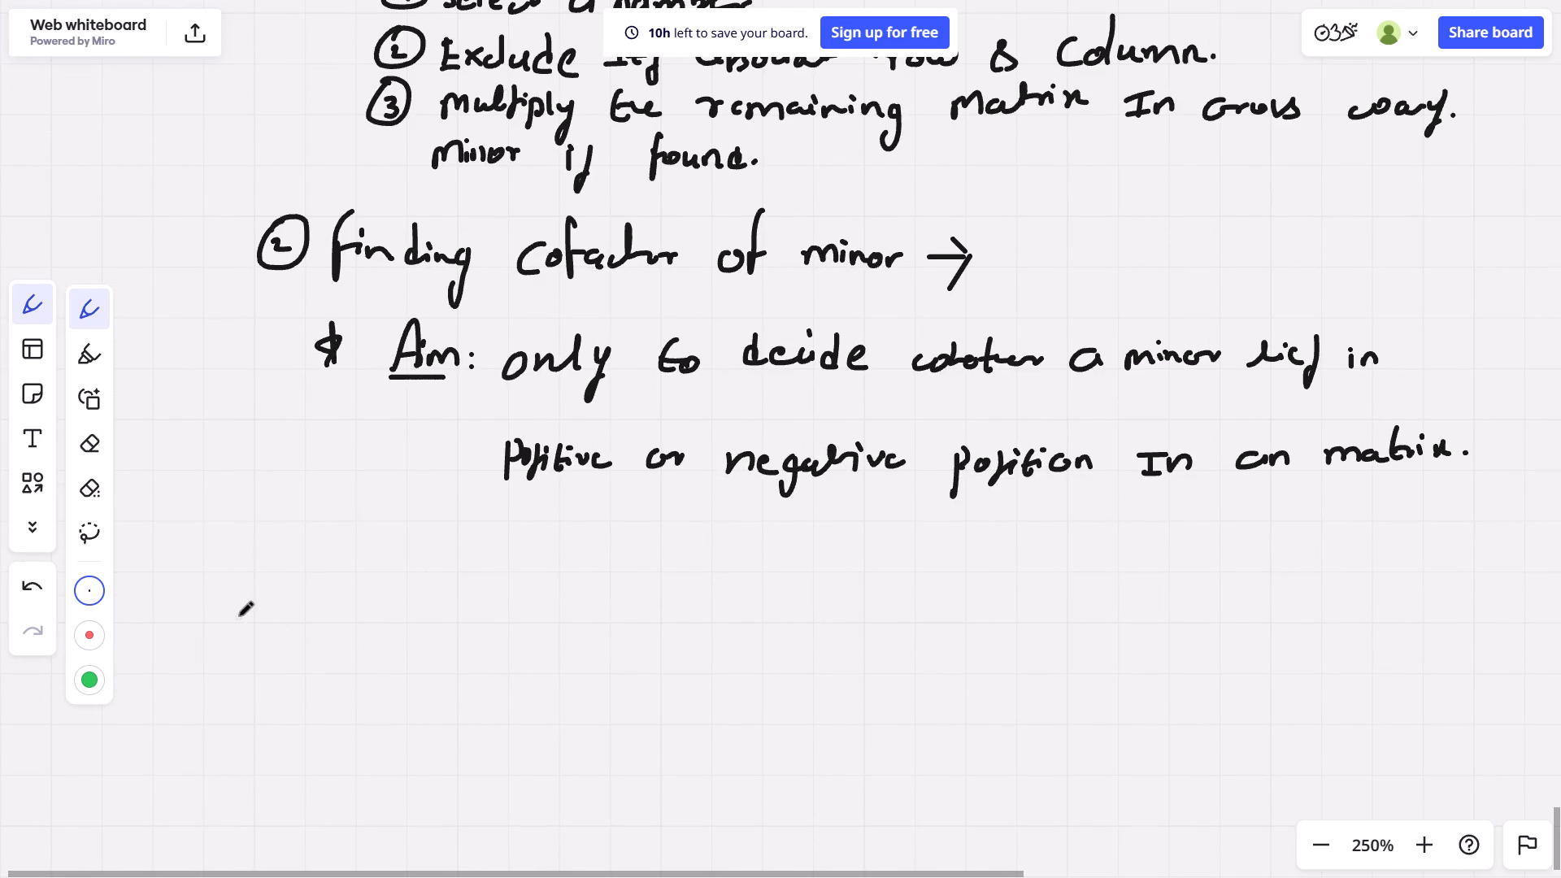
Below the Aim sentence, handwrite the heading "example" followed by a rightward arrow.
{"action": "left_click_drag", "start_coordinate": [224, 619], "coordinate": [242, 626]}
{"action": "left_click_drag", "start_coordinate": [253, 615], "coordinate": [249, 625]}
{"action": "left_click_drag", "start_coordinate": [258, 615], "coordinate": [251, 626]}
{"action": "left_click_drag", "start_coordinate": [259, 611], "coordinate": [269, 626]}
{"action": "left_click_drag", "start_coordinate": [283, 606], "coordinate": [290, 619]}
{"action": "left_click_drag", "start_coordinate": [298, 609], "coordinate": [325, 624]}
{"action": "left_click_drag", "start_coordinate": [336, 615], "coordinate": [332, 645]}
{"action": "left_click_drag", "start_coordinate": [343, 610], "coordinate": [339, 626]}
{"action": "left_click_drag", "start_coordinate": [359, 583], "coordinate": [363, 622]}
{"action": "left_click_drag", "start_coordinate": [371, 615], "coordinate": [385, 622]}
{"action": "left_click_drag", "start_coordinate": [424, 613], "coordinate": [458, 614]}
{"action": "left_click_drag", "start_coordinate": [453, 604], "coordinate": [461, 612]}
{"action": "left_click_drag", "start_coordinate": [465, 612], "coordinate": [460, 622]}
Erase the lowercase "e" that starts the example heading and draw a capital "E" in its place.
{"action": "middle_click_drag", "start_coordinate": [648, 474], "coordinate": [311, 737]}
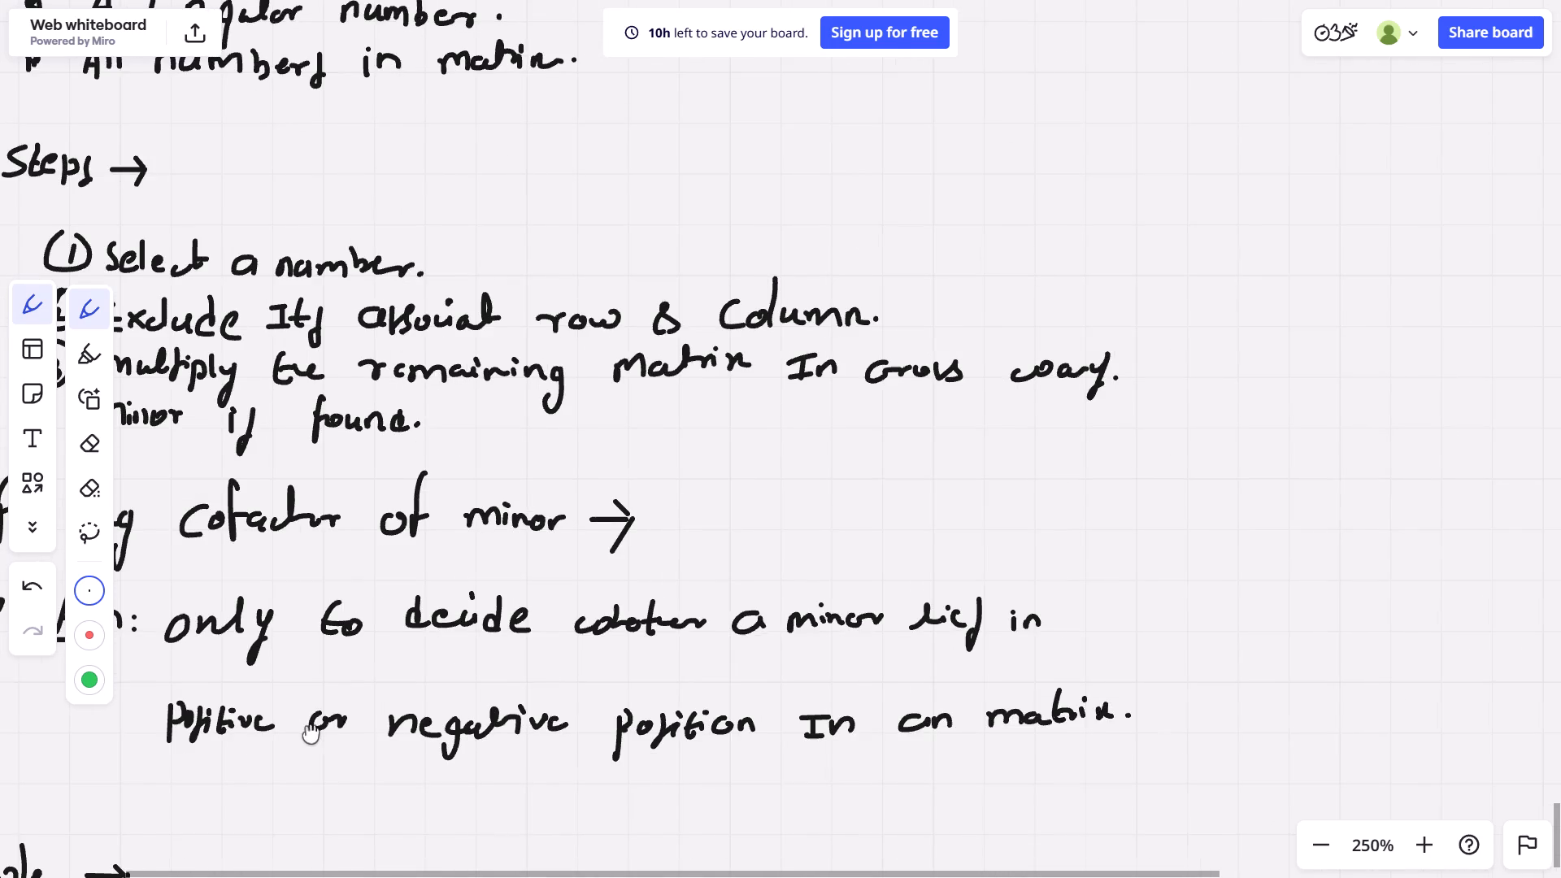
{"action": "middle_click_drag", "start_coordinate": [311, 737], "coordinate": [589, 370]}
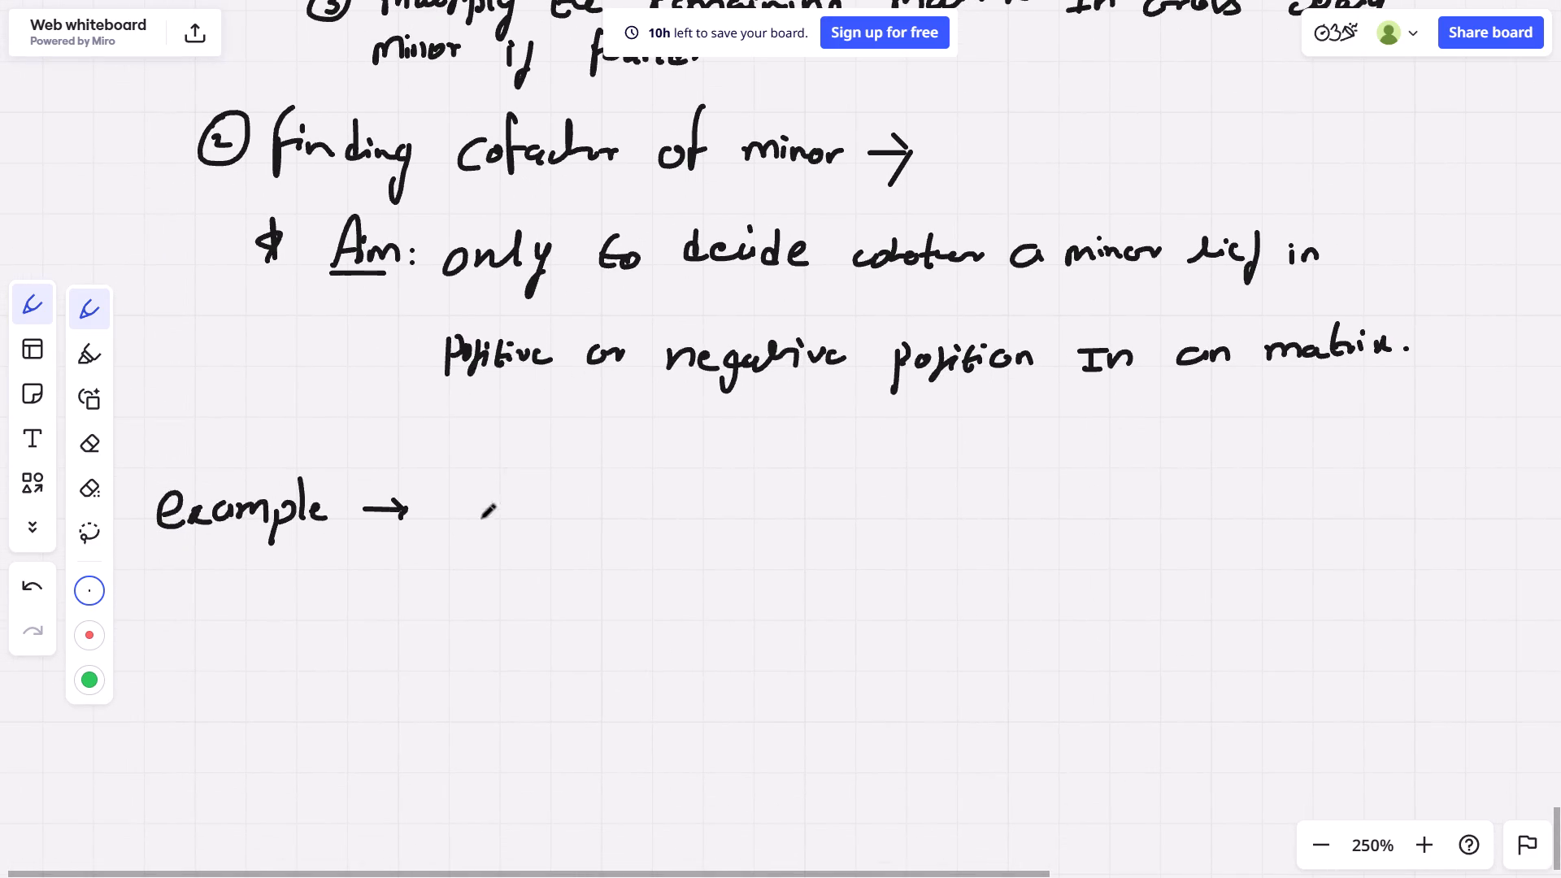
{"action": "middle_click_drag", "start_coordinate": [408, 538], "coordinate": [414, 393]}
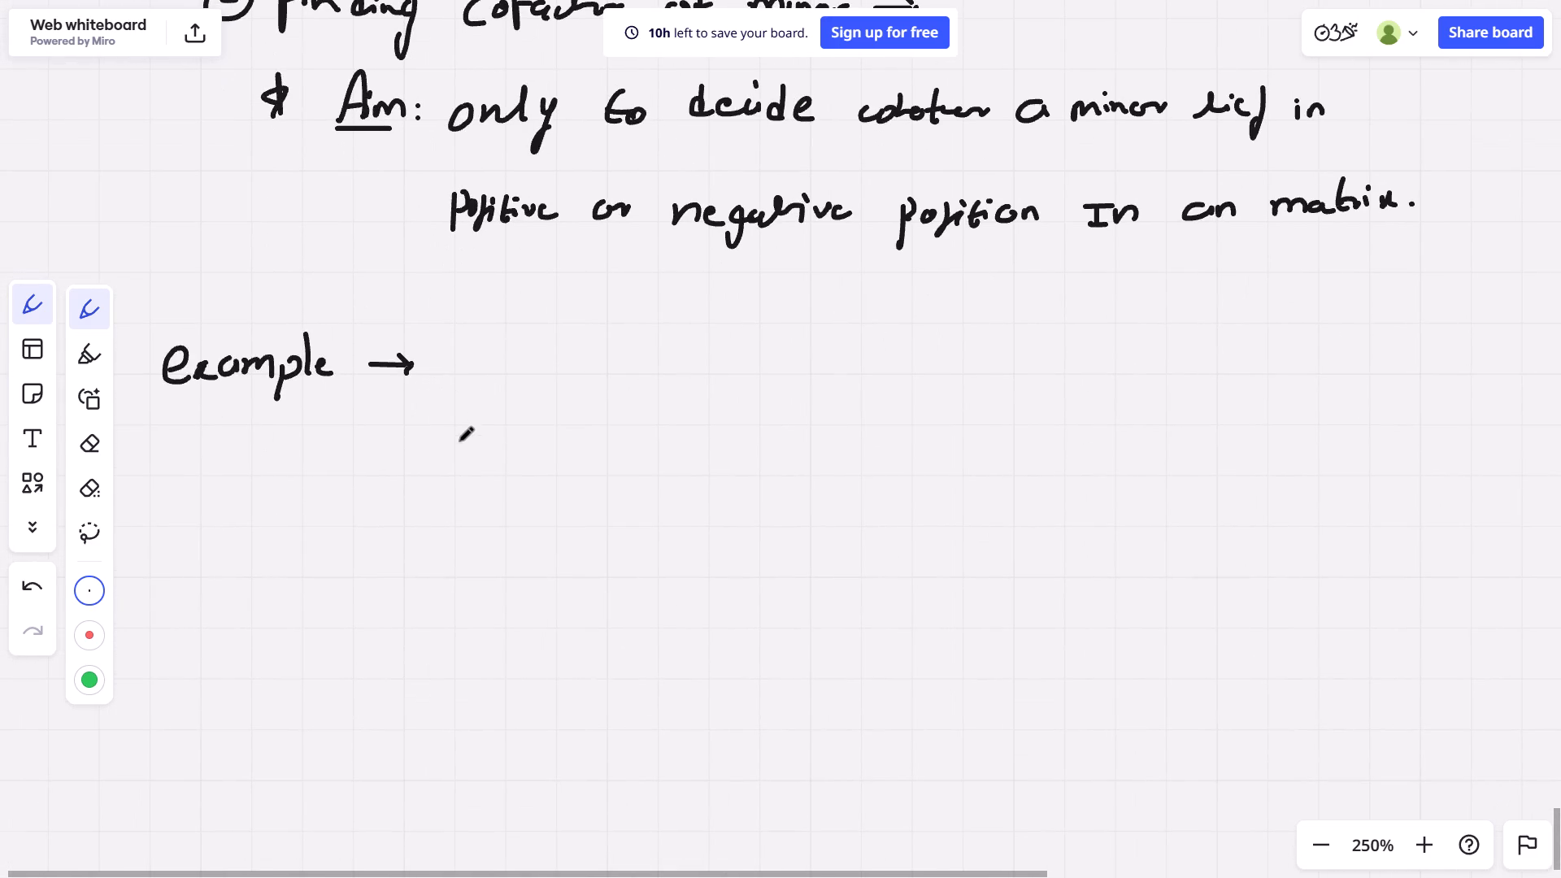
{"action": "left_click", "coordinate": [92, 445]}
{"action": "left_click_drag", "start_coordinate": [156, 342], "coordinate": [157, 387]}
{"action": "left_click_drag", "start_coordinate": [179, 363], "coordinate": [173, 393]}
{"action": "left_click", "coordinate": [89, 289]}
{"action": "left_click_drag", "start_coordinate": [168, 346], "coordinate": [168, 379]}
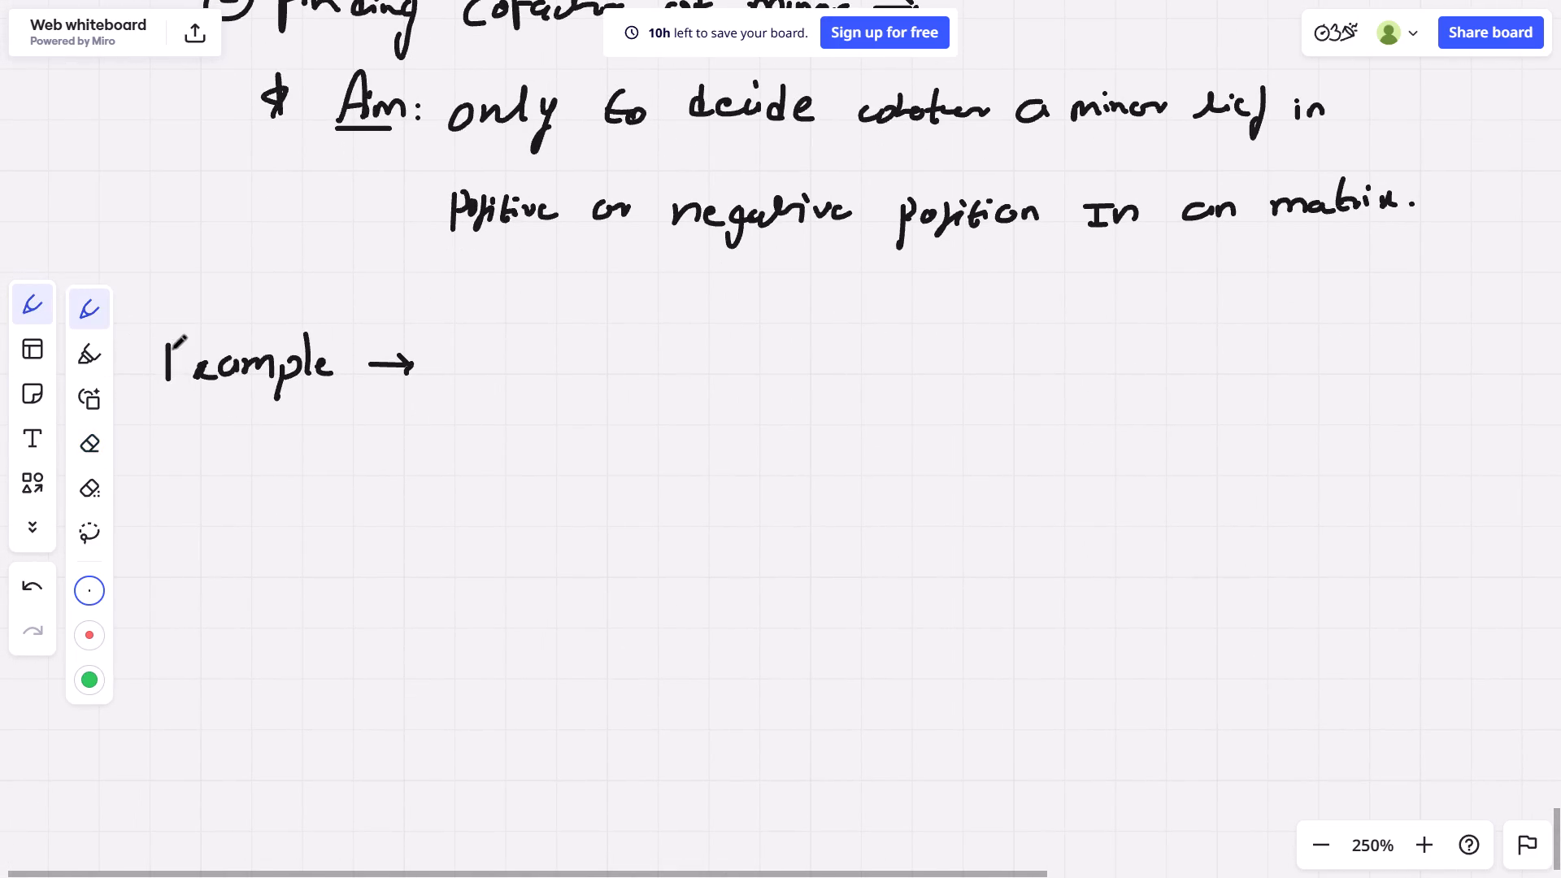
{"action": "left_click", "coordinate": [172, 344]}
{"action": "left_click_drag", "start_coordinate": [171, 357], "coordinate": [181, 358]}
{"action": "left_click_drag", "start_coordinate": [164, 380], "coordinate": [180, 379]}
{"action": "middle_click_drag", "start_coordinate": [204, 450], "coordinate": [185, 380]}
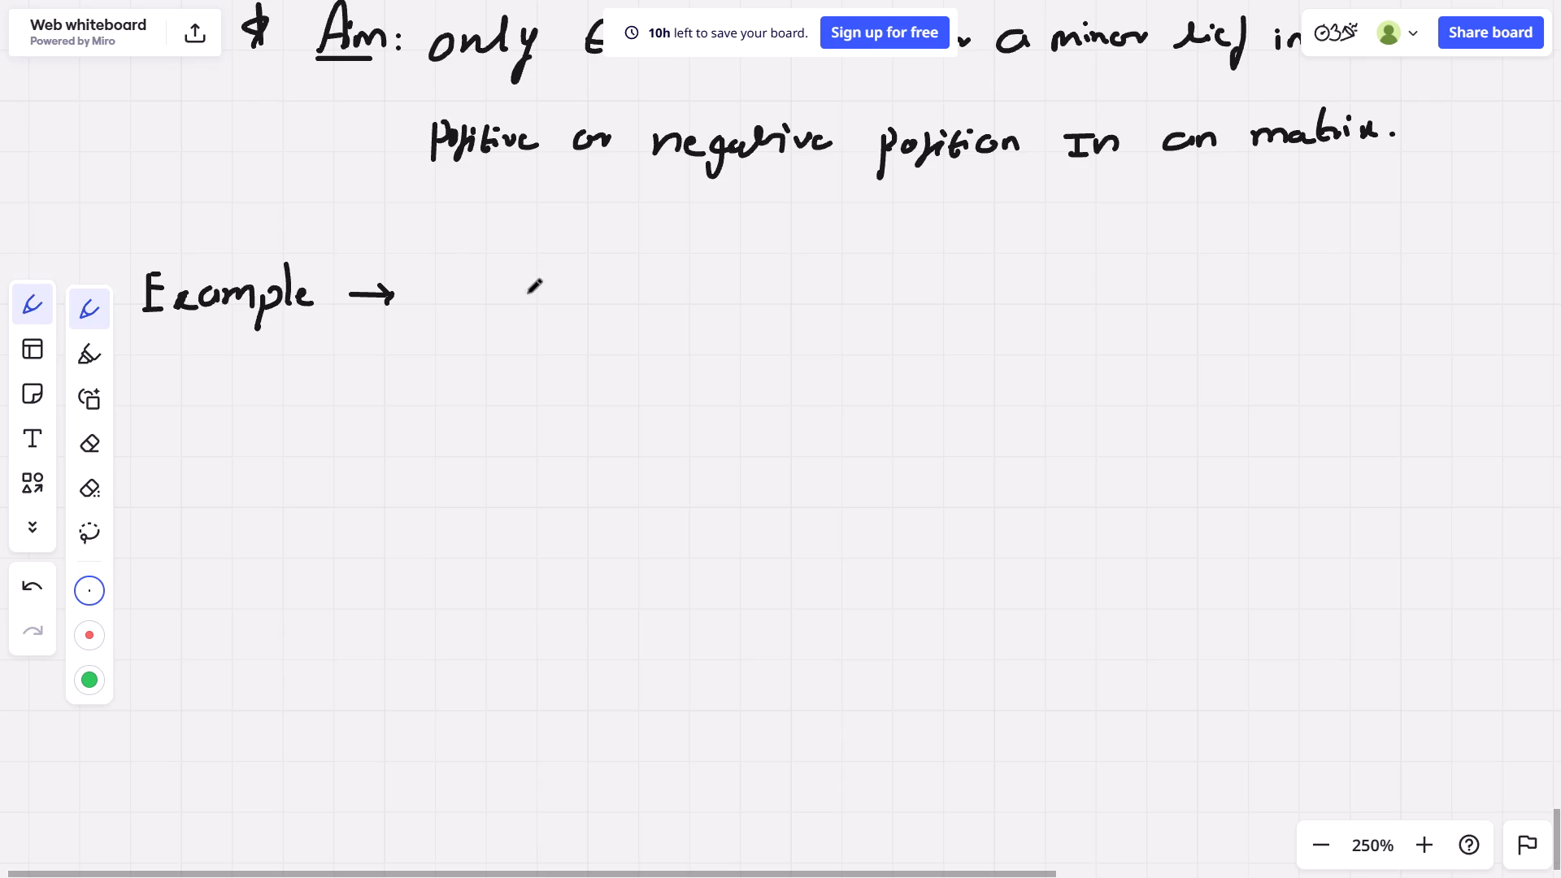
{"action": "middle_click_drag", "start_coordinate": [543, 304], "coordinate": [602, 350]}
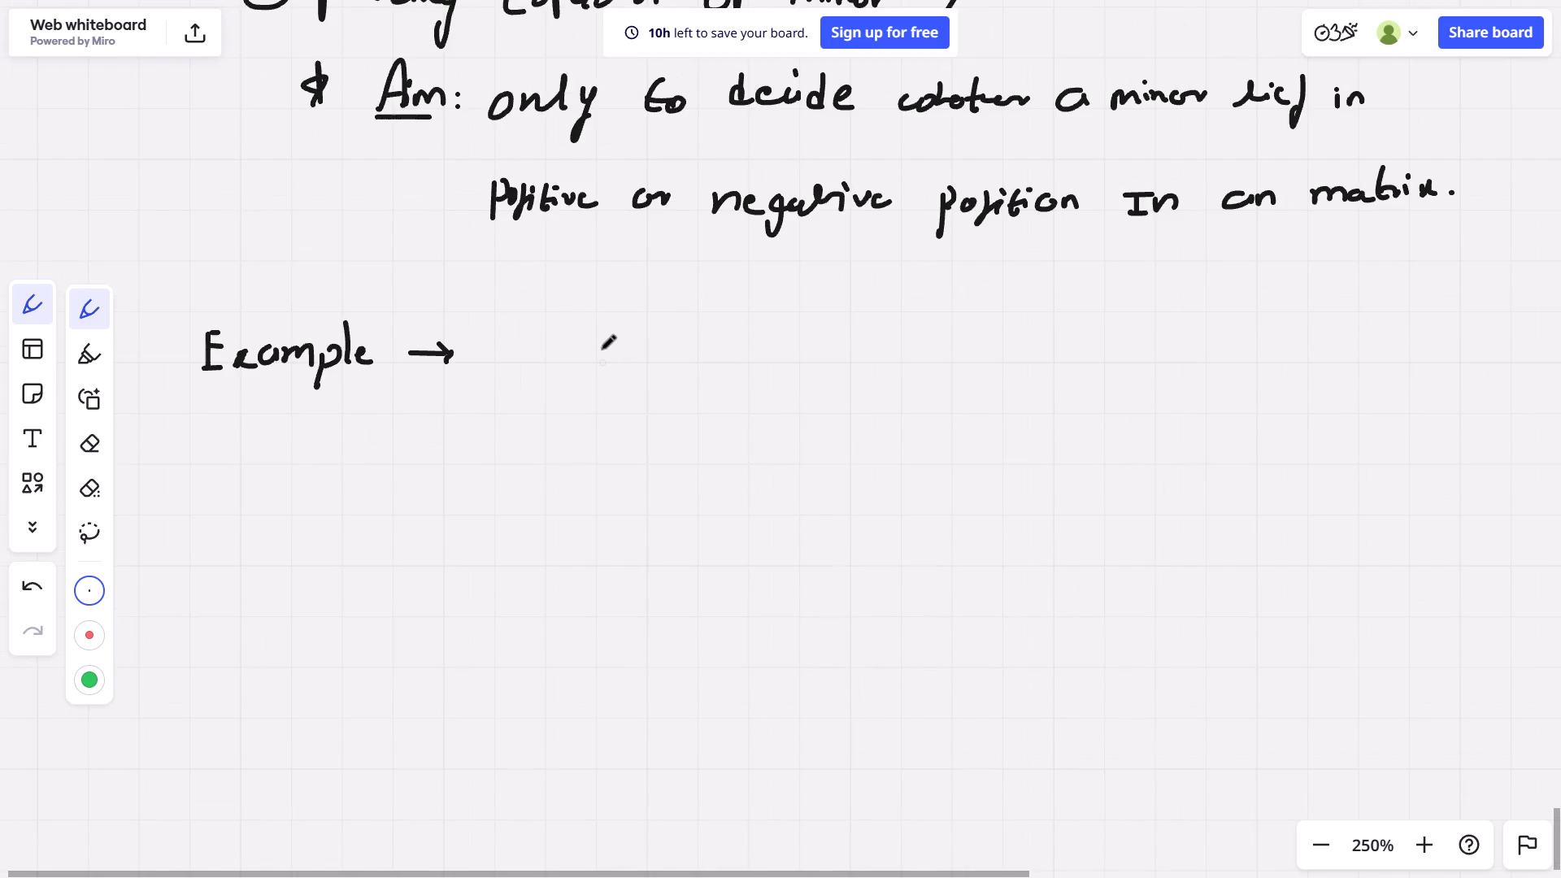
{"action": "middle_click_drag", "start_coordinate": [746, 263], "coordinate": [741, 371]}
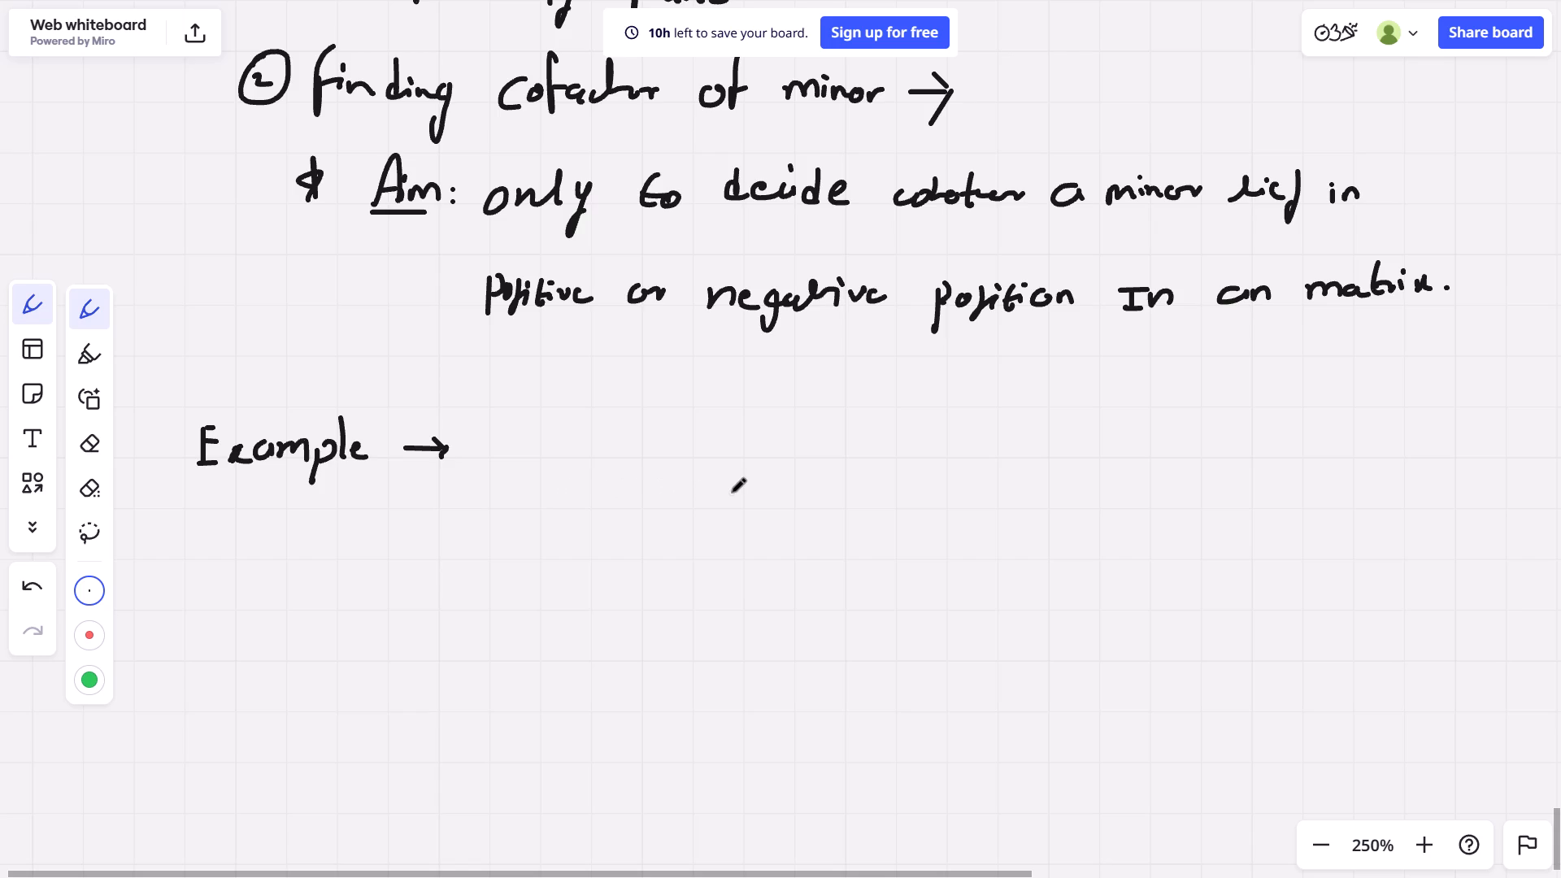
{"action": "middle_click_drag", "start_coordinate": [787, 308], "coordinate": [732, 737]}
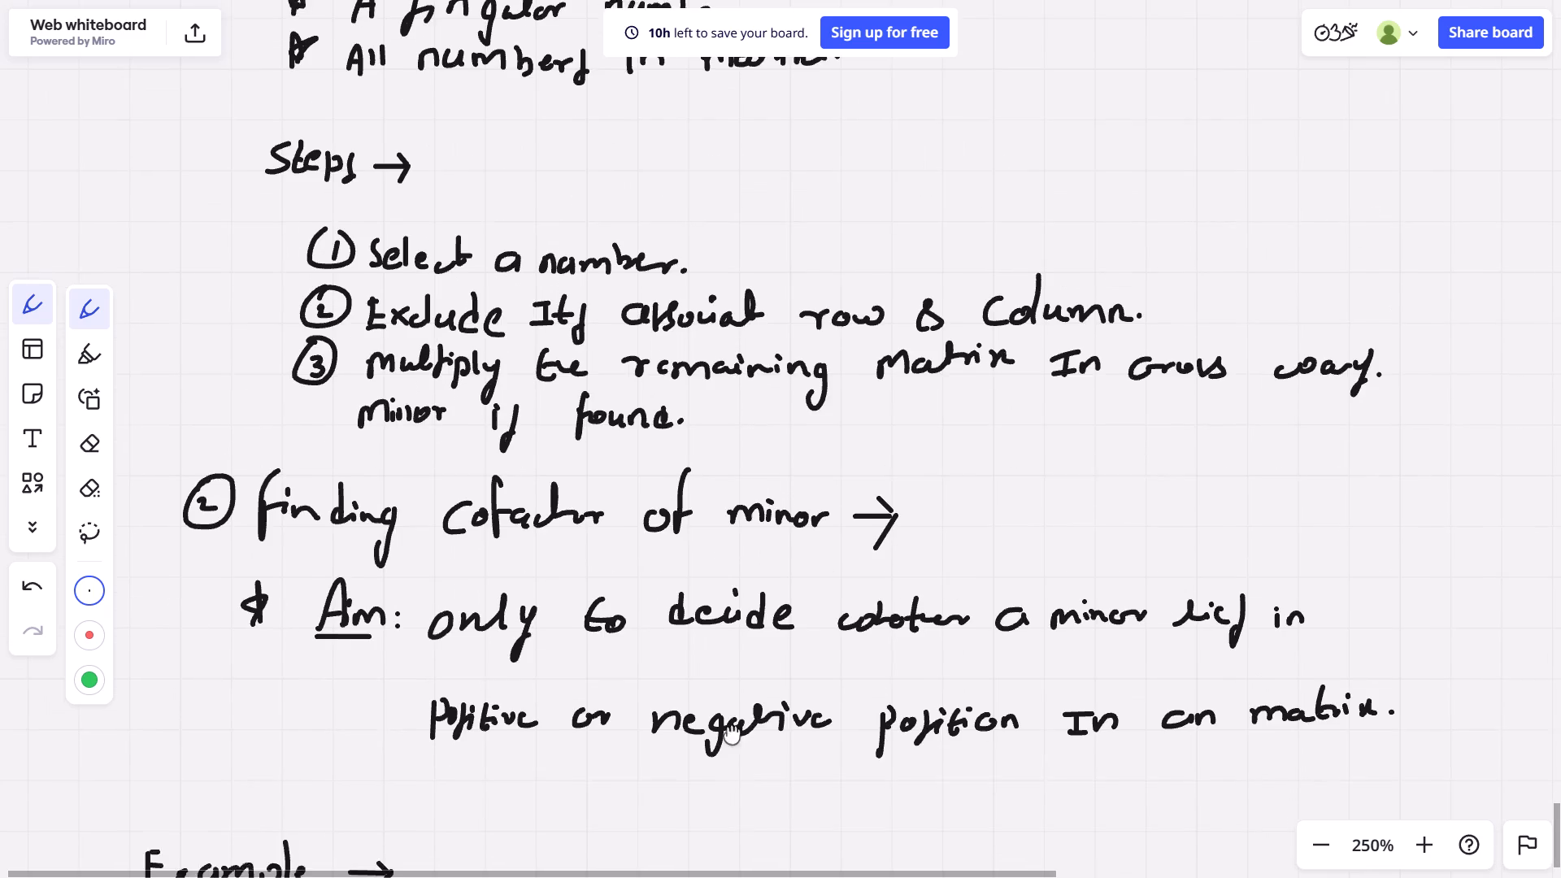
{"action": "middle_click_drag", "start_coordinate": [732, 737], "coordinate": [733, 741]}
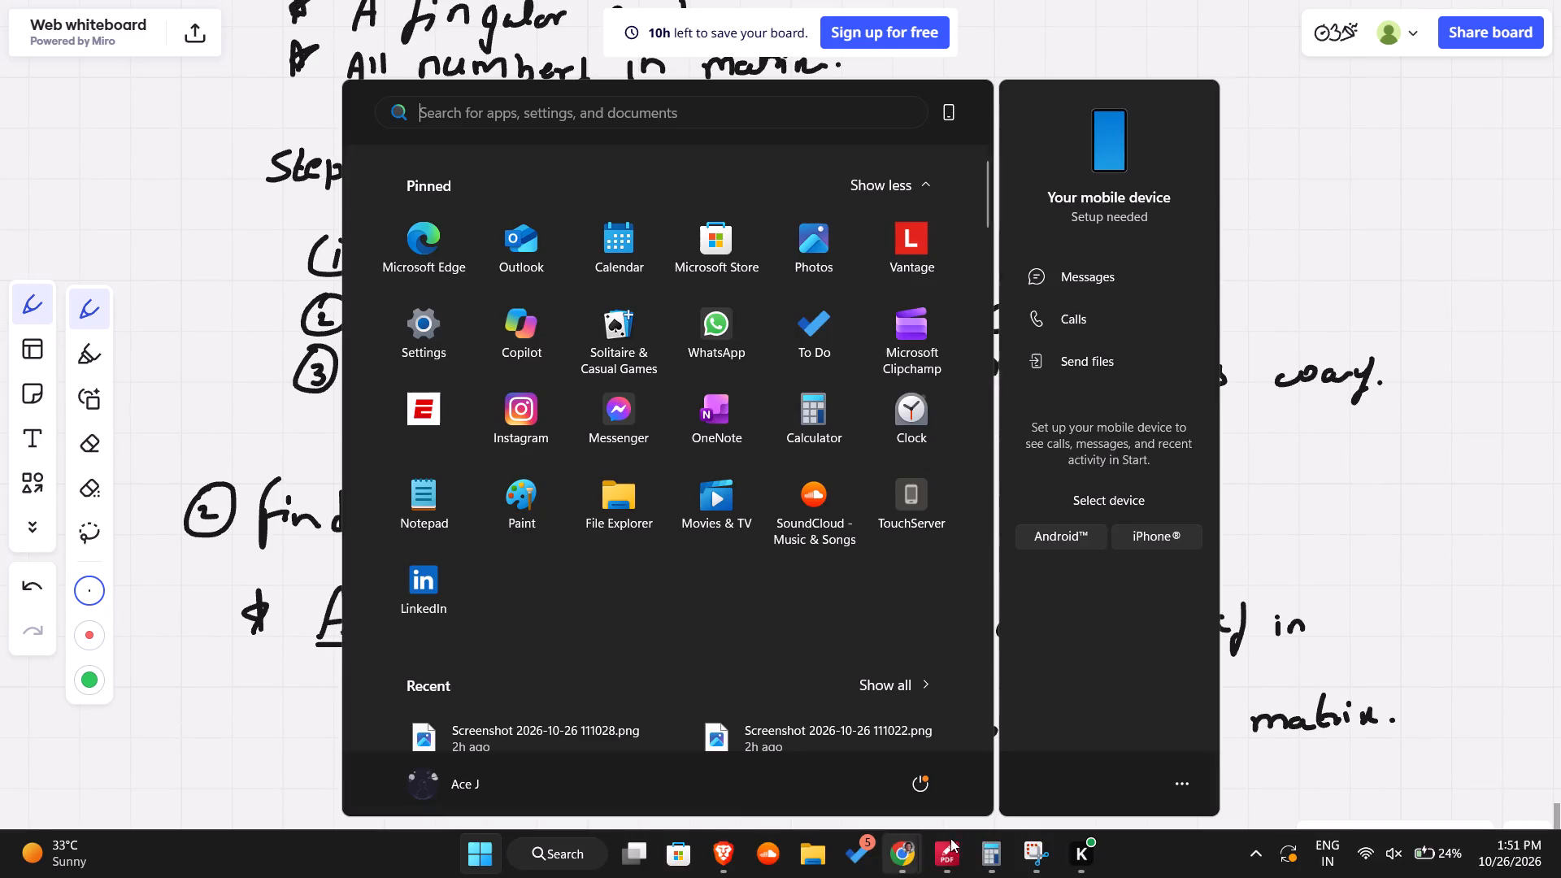
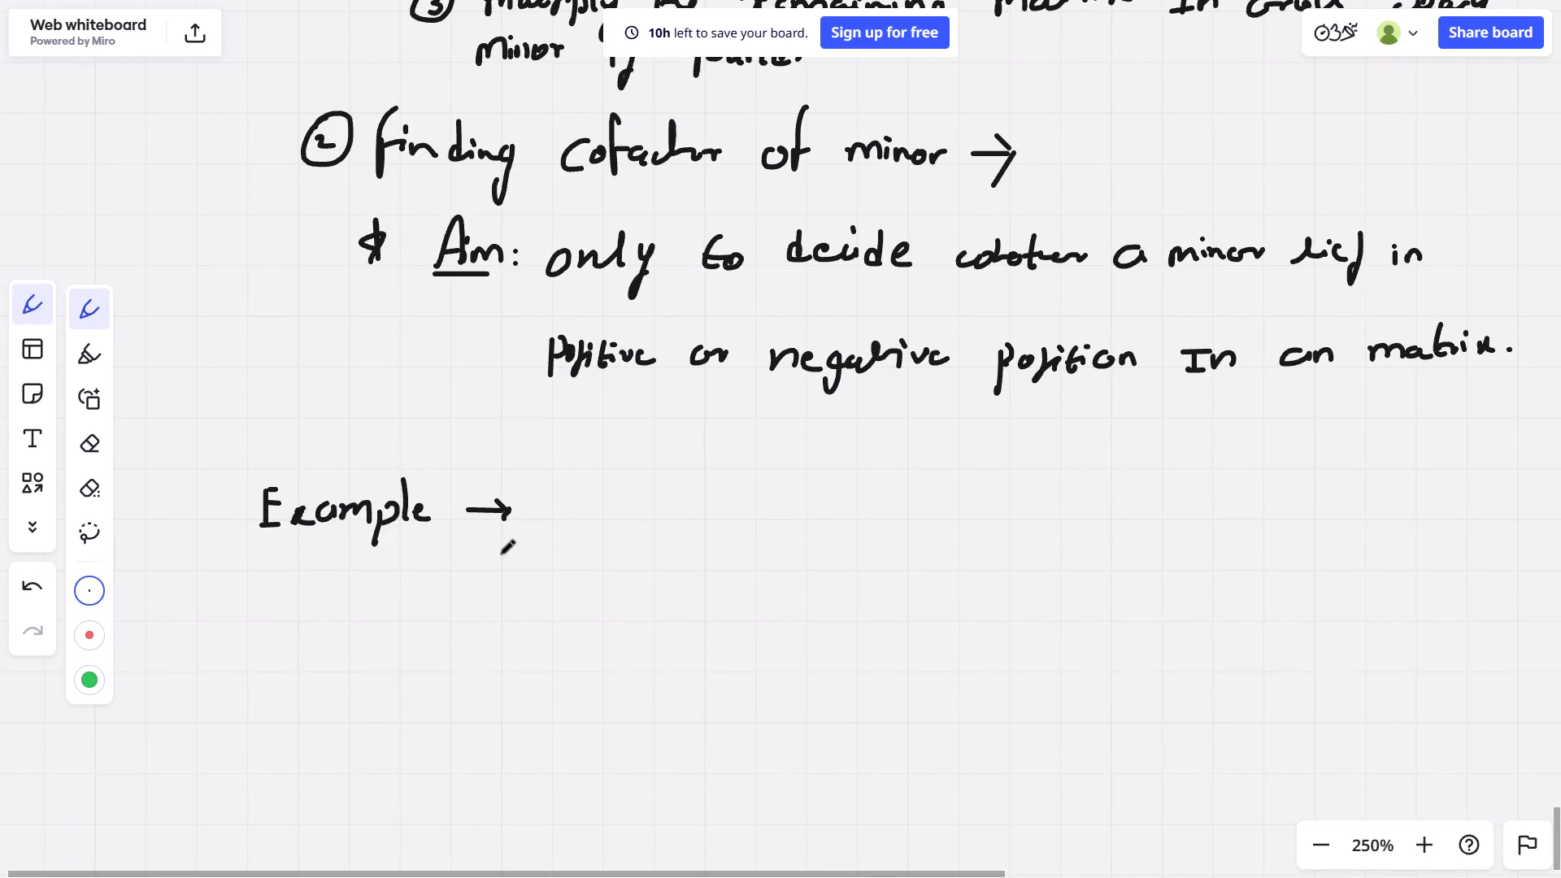
Below the Example heading, handwrite "A =" followed by a tall opening square bracket for a matrix.
{"action": "left_click_drag", "start_coordinate": [472, 623], "coordinate": [493, 614]}
{"action": "left_click", "coordinate": [478, 600]}
{"action": "left_click_drag", "start_coordinate": [506, 601], "coordinate": [524, 600]}
{"action": "left_click_drag", "start_coordinate": [508, 610], "coordinate": [530, 610]}
{"action": "left_click_drag", "start_coordinate": [486, 600], "coordinate": [496, 600]}
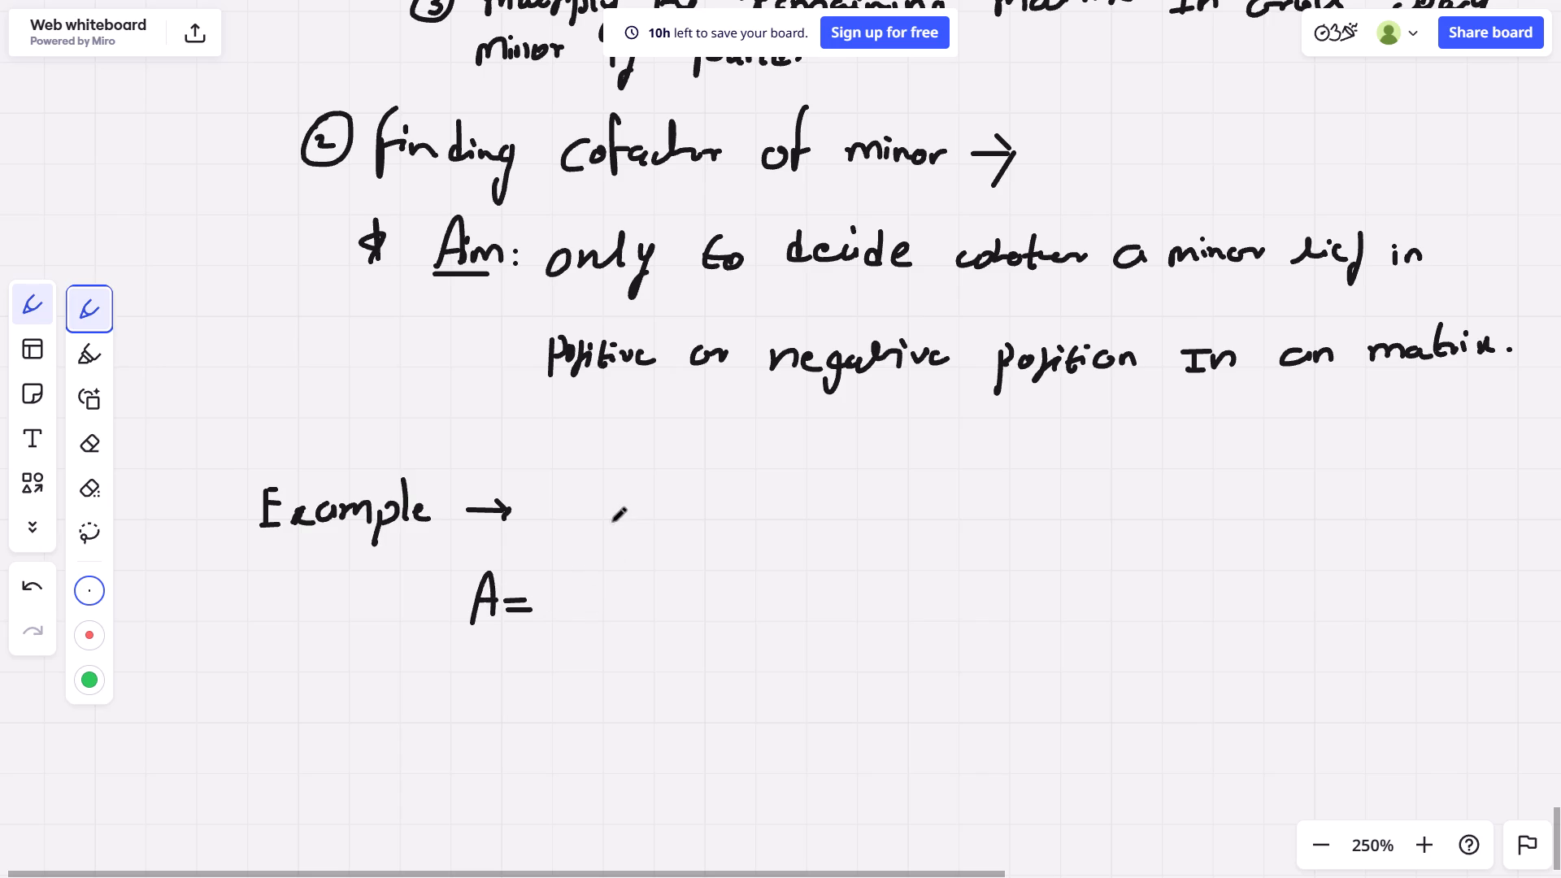
{"action": "left_click_drag", "start_coordinate": [613, 522], "coordinate": [606, 522], "text": "shift"}
{"action": "left_click_drag", "start_coordinate": [606, 522], "coordinate": [610, 669], "text": "shift"}
{"action": "left_click_drag", "start_coordinate": [604, 674], "coordinate": [624, 672], "text": "shift"}
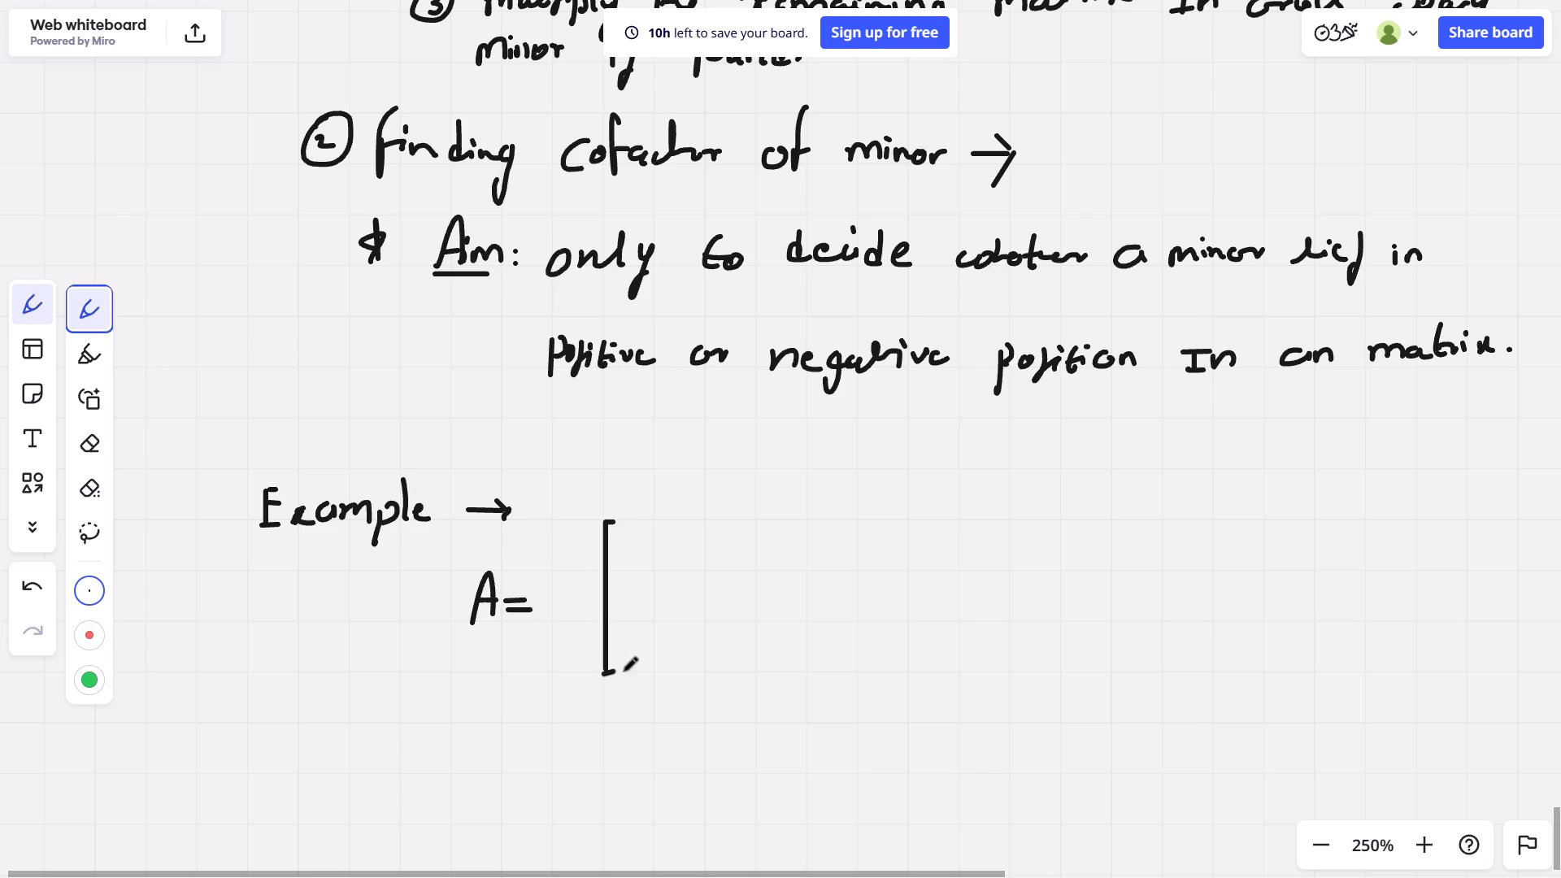
{"action": "left_click_drag", "start_coordinate": [624, 672], "coordinate": [633, 672], "text": "shift"}
Fill matrix A with the rows 12 3 2, 7 4 8 and 4 3 1, and draw its closing square bracket.
{"action": "left_click_drag", "start_coordinate": [631, 543], "coordinate": [628, 568]}
{"action": "left_click_drag", "start_coordinate": [641, 550], "coordinate": [664, 563]}
{"action": "left_click_drag", "start_coordinate": [715, 545], "coordinate": [723, 554]}
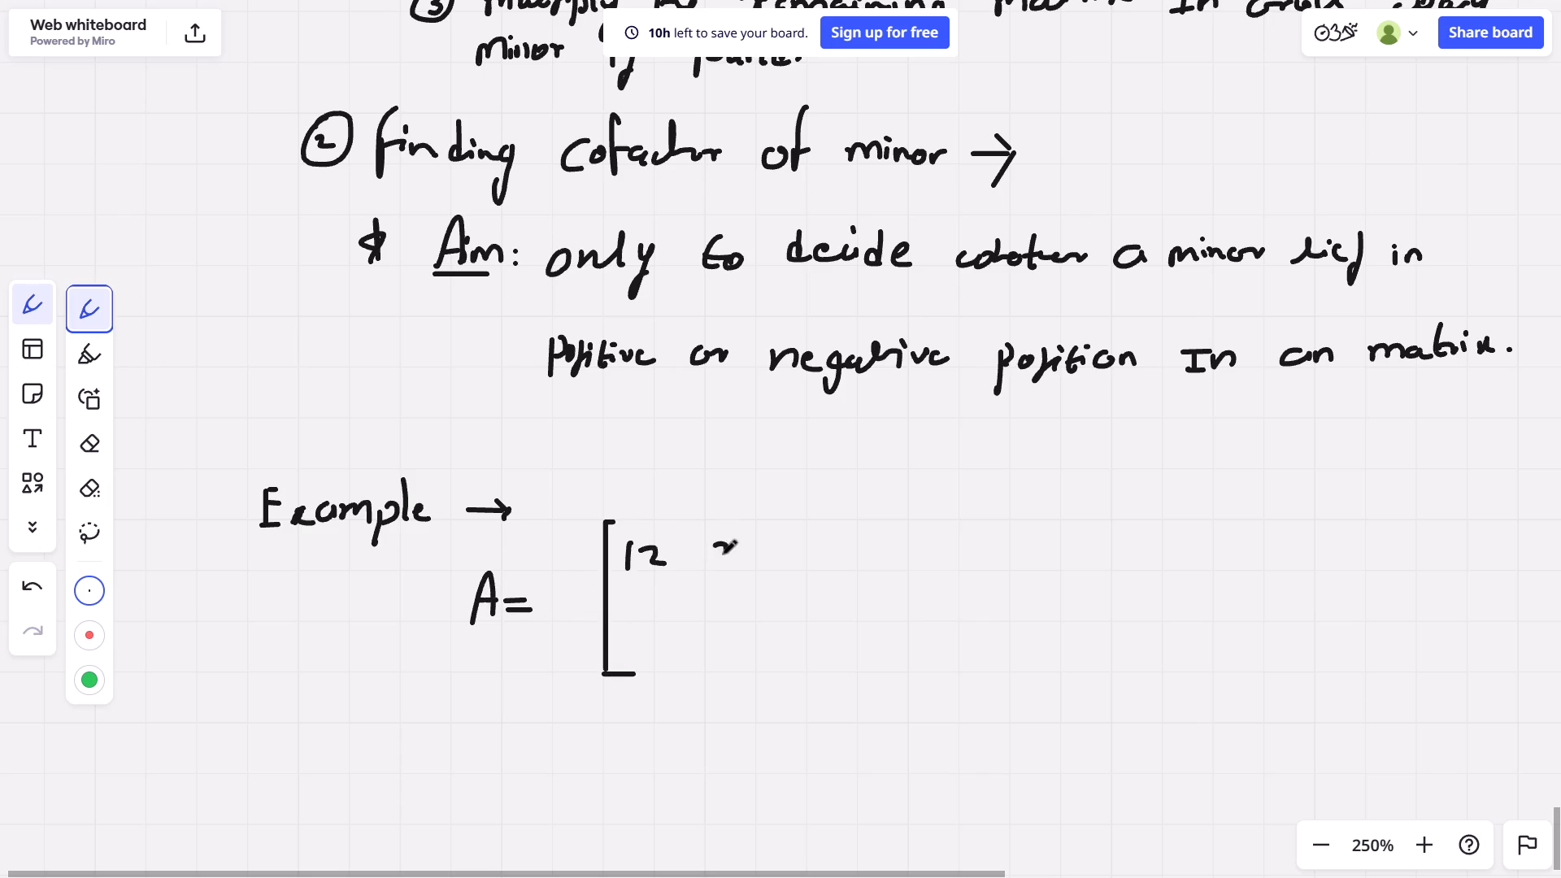
{"action": "left_click_drag", "start_coordinate": [723, 554], "coordinate": [718, 566]}
{"action": "left_click_drag", "start_coordinate": [785, 547], "coordinate": [813, 560]}
{"action": "left_click_drag", "start_coordinate": [636, 592], "coordinate": [655, 606]}
{"action": "left_click_drag", "start_coordinate": [721, 585], "coordinate": [743, 612]}
{"action": "left_click", "coordinate": [790, 585]}
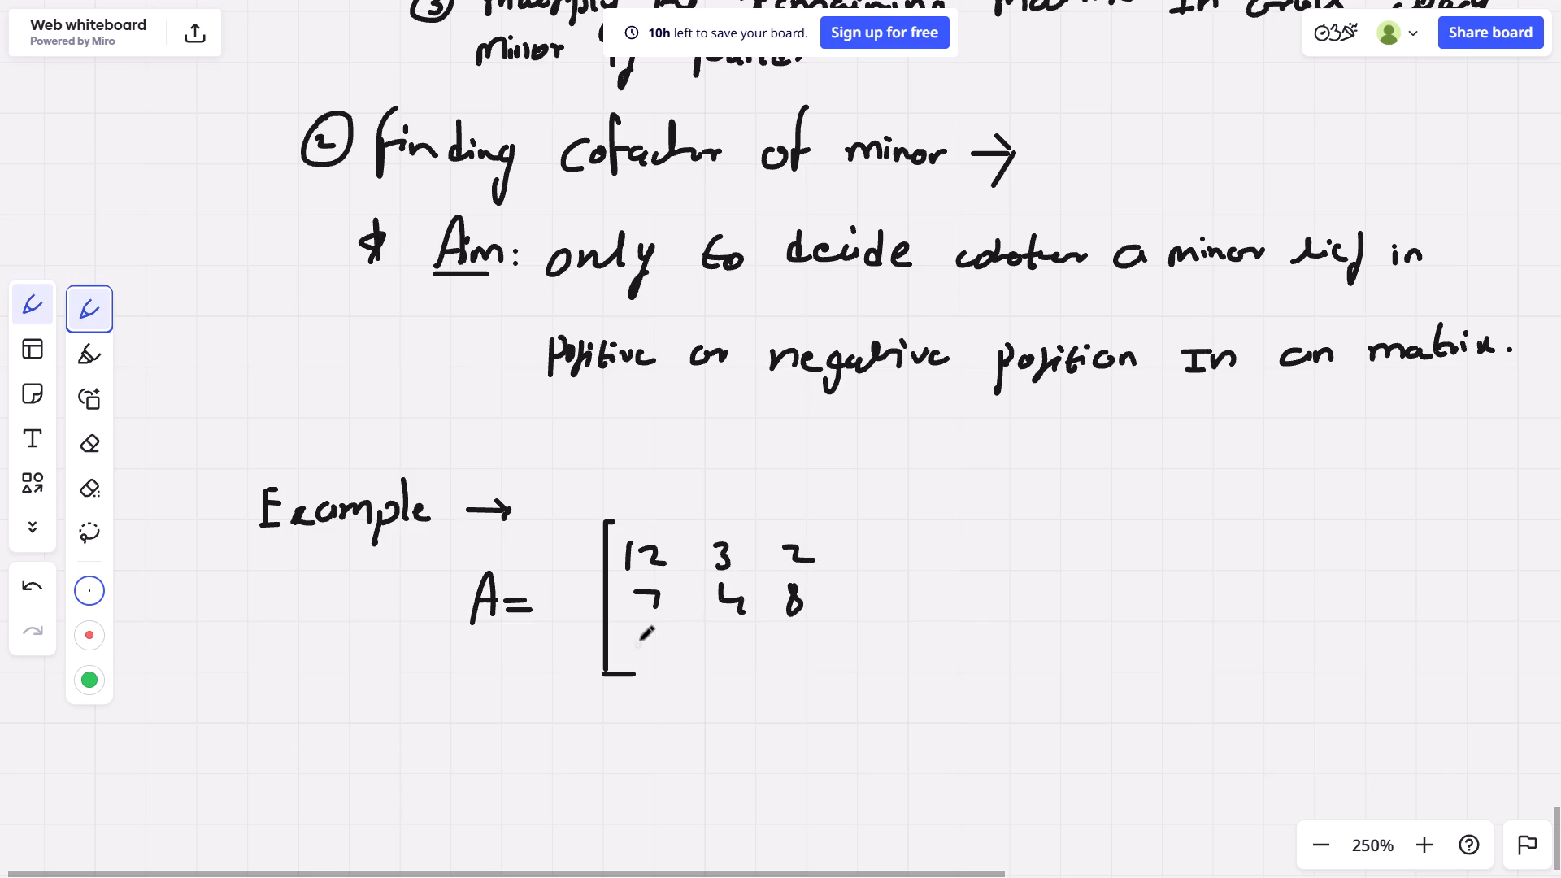
{"action": "left_click_drag", "start_coordinate": [639, 637], "coordinate": [651, 661]}
{"action": "left_click_drag", "start_coordinate": [726, 637], "coordinate": [722, 660]}
{"action": "left_click_drag", "start_coordinate": [795, 637], "coordinate": [797, 663]}
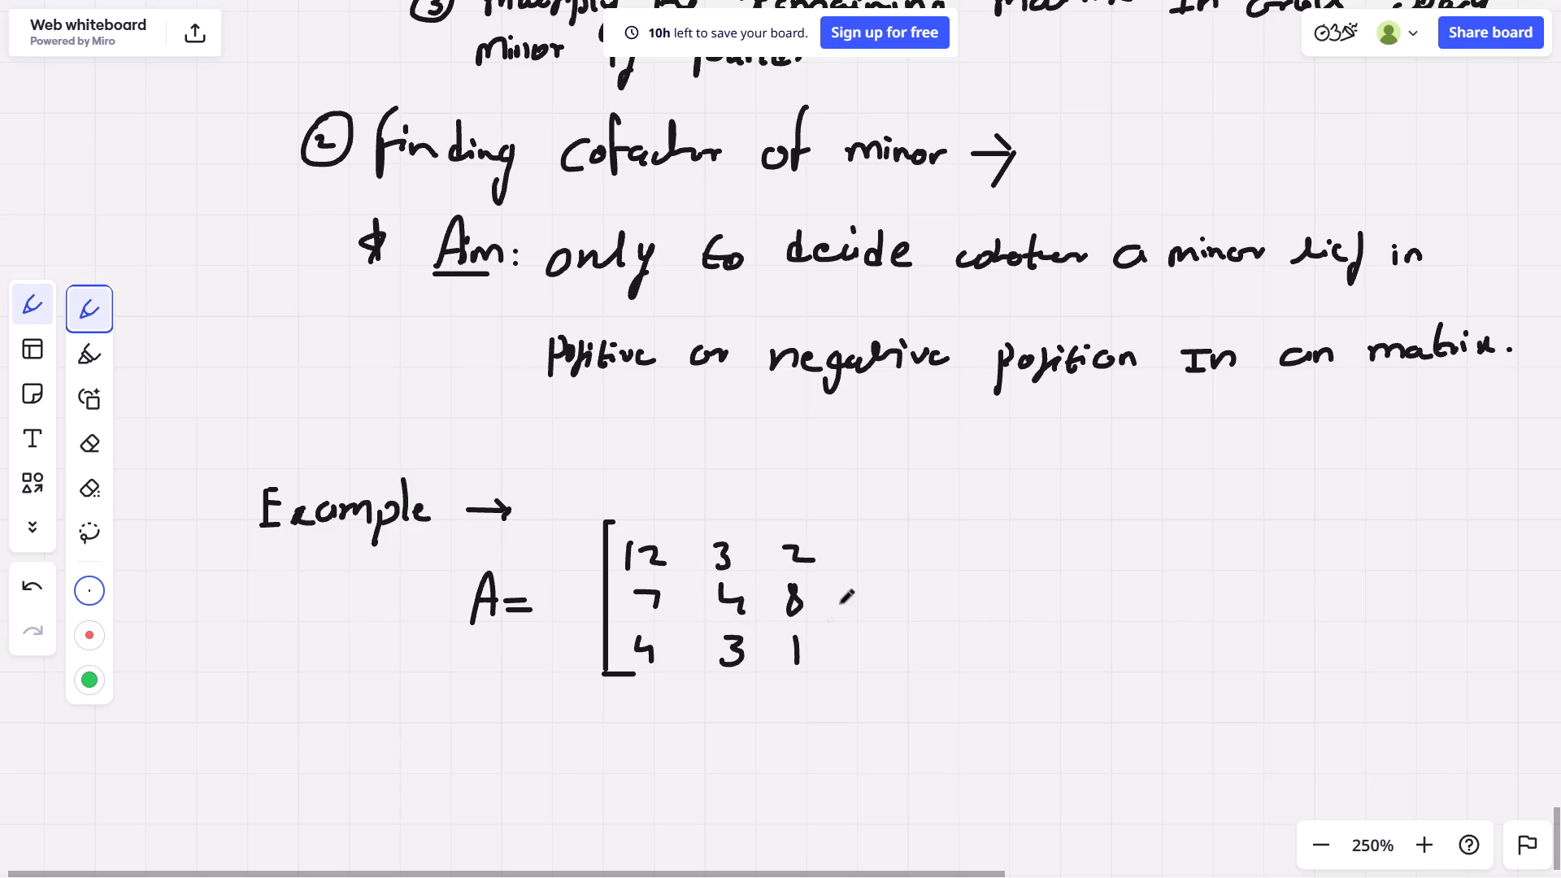
{"action": "left_click_drag", "start_coordinate": [808, 519], "coordinate": [832, 518], "text": "shift"}
{"action": "left_click_drag", "start_coordinate": [832, 519], "coordinate": [828, 672], "text": "shift"}
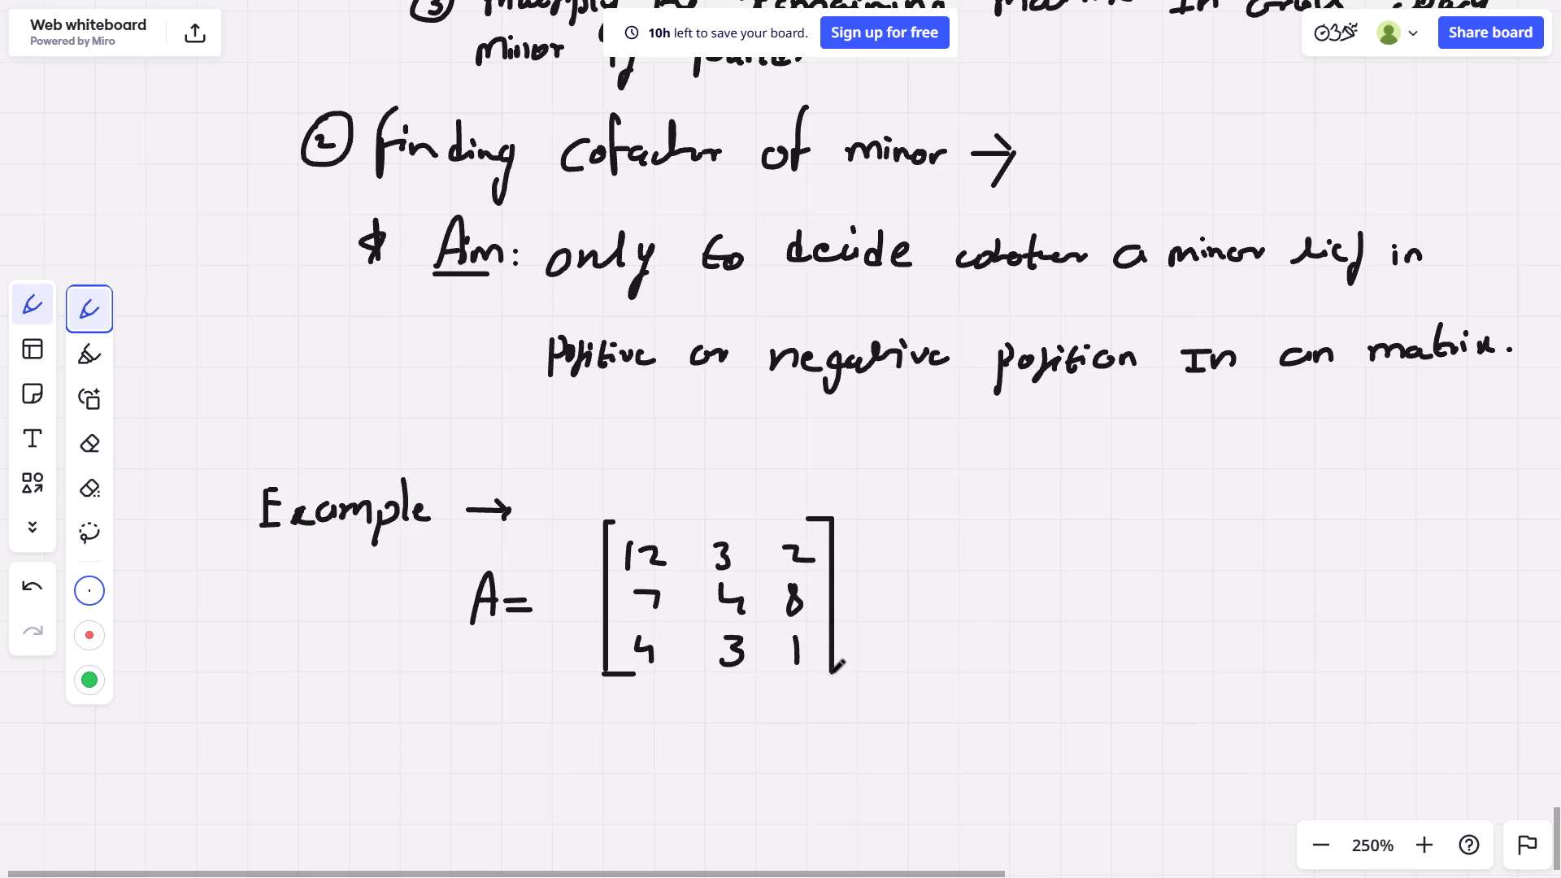
{"action": "left_click_drag", "start_coordinate": [831, 674], "coordinate": [813, 674], "text": "shift"}
Review the Mechanism notes on the steps for finding a minor, returning to the example matrix.
{"action": "middle_click_drag", "start_coordinate": [796, 647], "coordinate": [759, 530]}
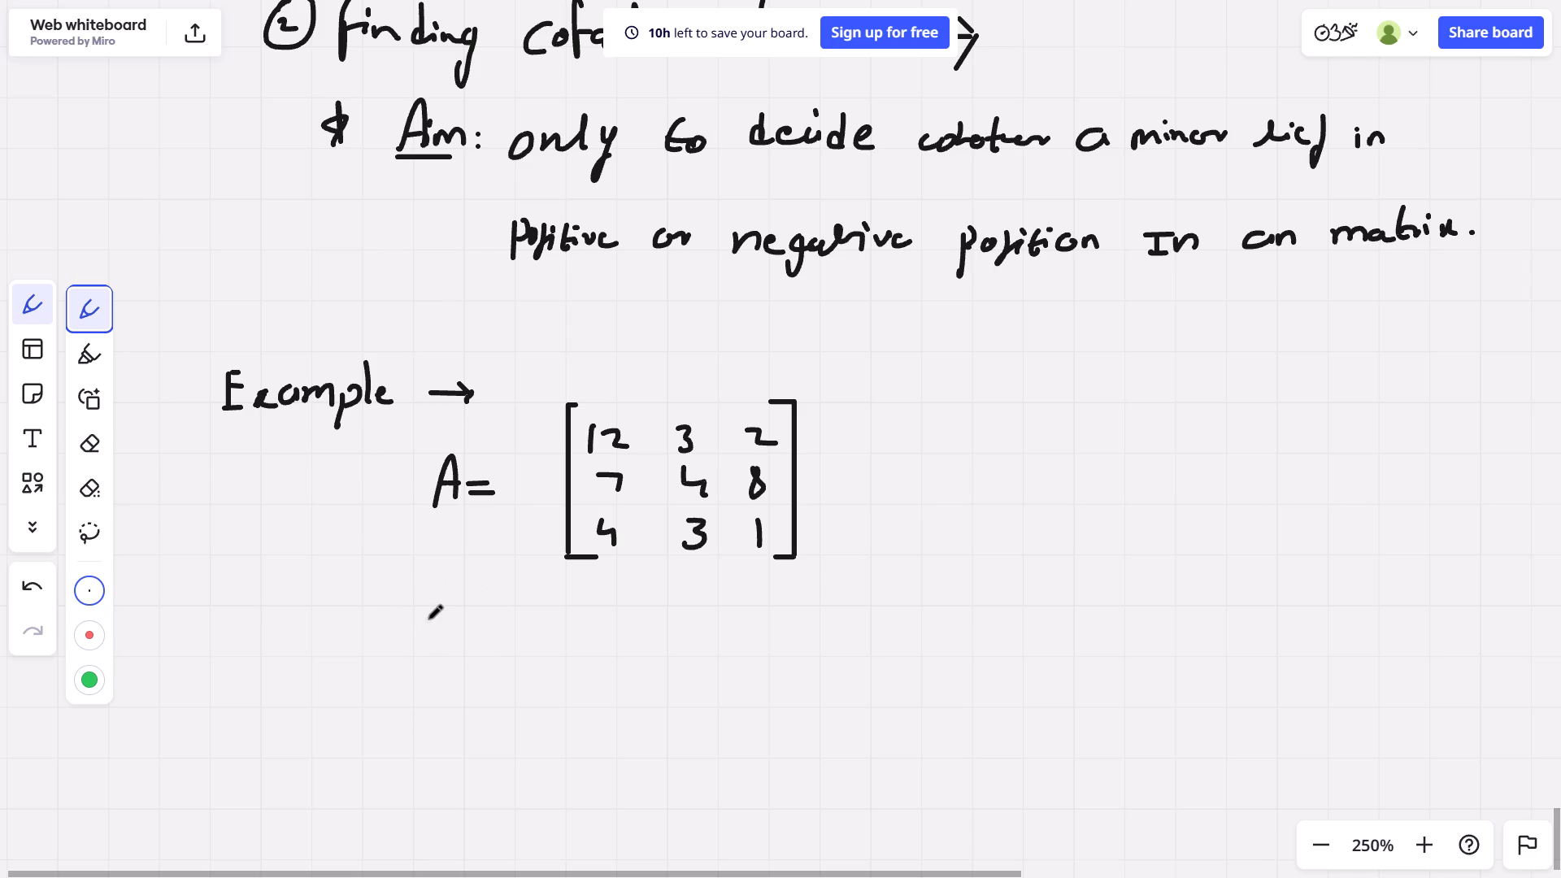
{"action": "middle_click_drag", "start_coordinate": [614, 211], "coordinate": [592, 661]}
{"action": "middle_click_drag", "start_coordinate": [674, 268], "coordinate": [662, 638]}
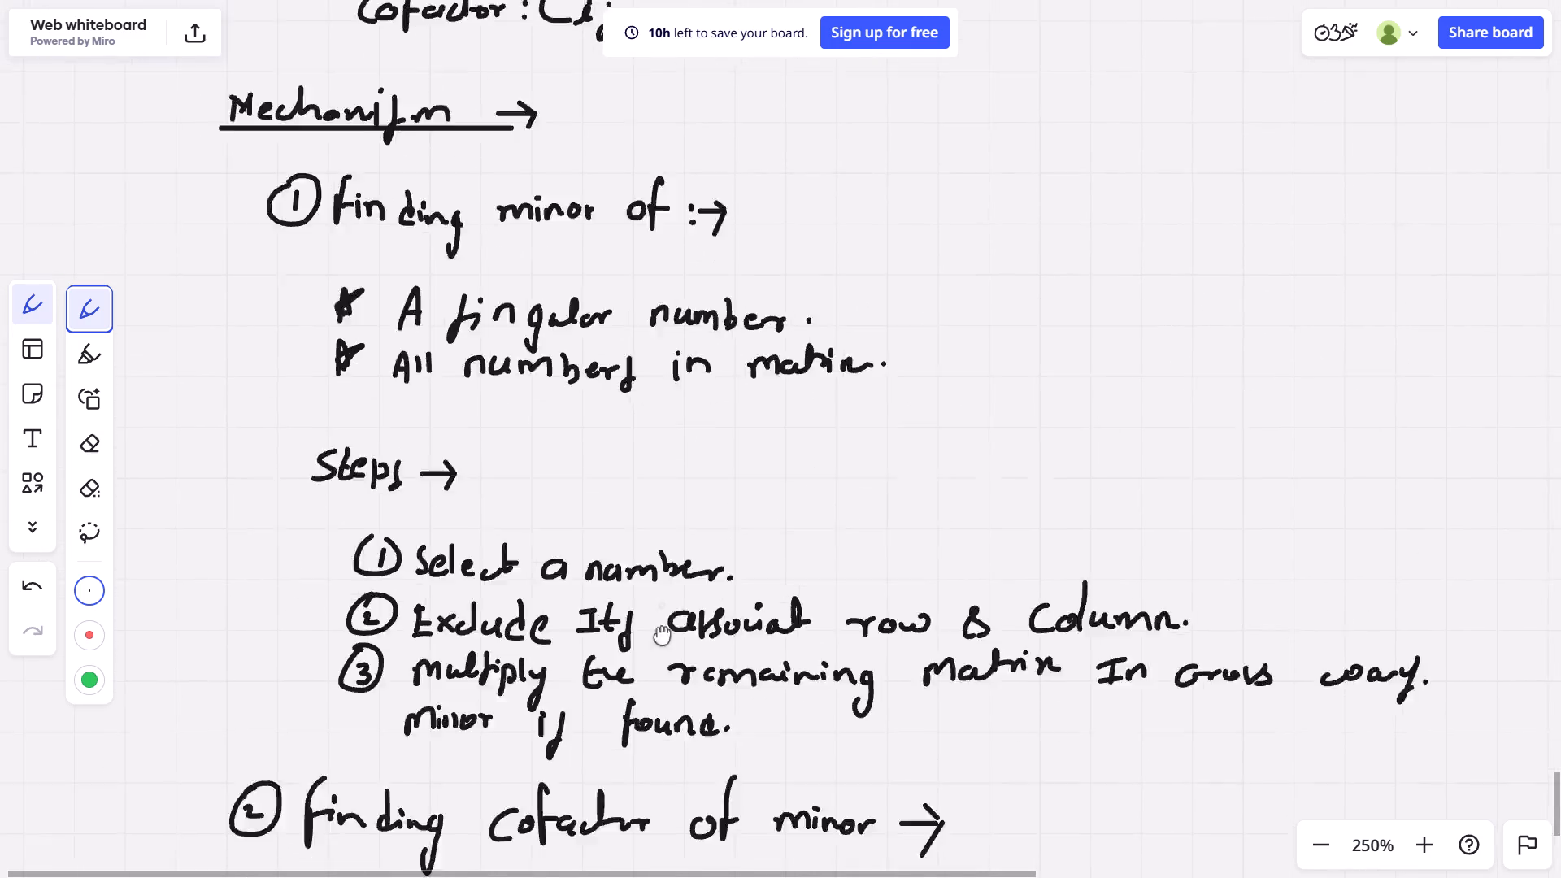
{"action": "middle_click_drag", "start_coordinate": [662, 638], "coordinate": [577, 170]}
{"action": "middle_click_drag", "start_coordinate": [929, 492], "coordinate": [672, 783]}
{"action": "middle_click_drag", "start_coordinate": [327, 224], "coordinate": [614, 687]}
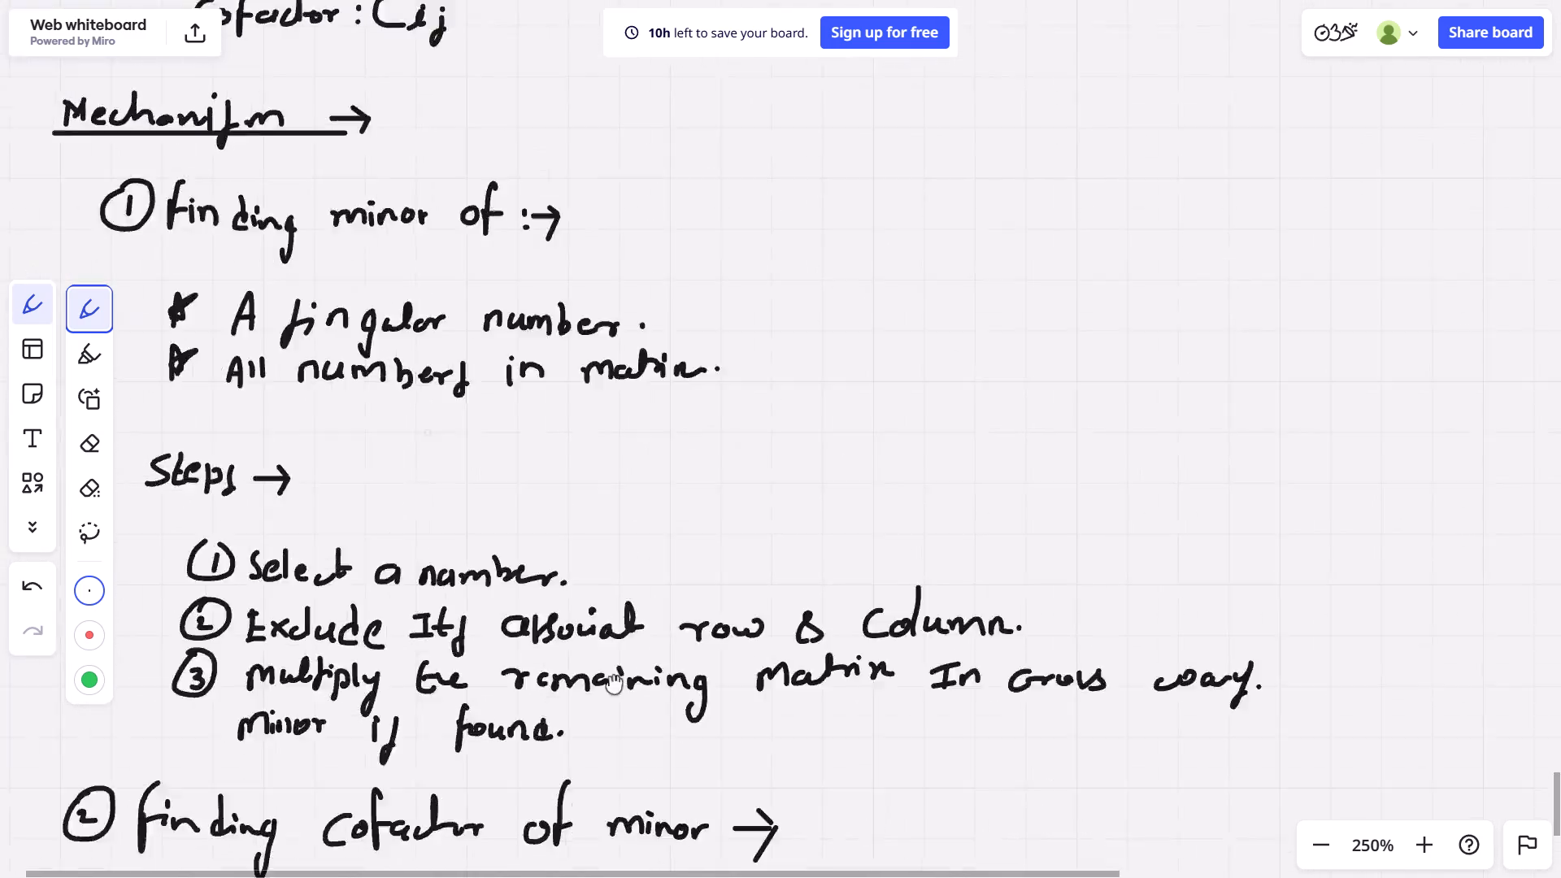
{"action": "middle_click_drag", "start_coordinate": [614, 687], "coordinate": [695, 479]}
{"action": "middle_click_drag", "start_coordinate": [659, 619], "coordinate": [729, 728]}
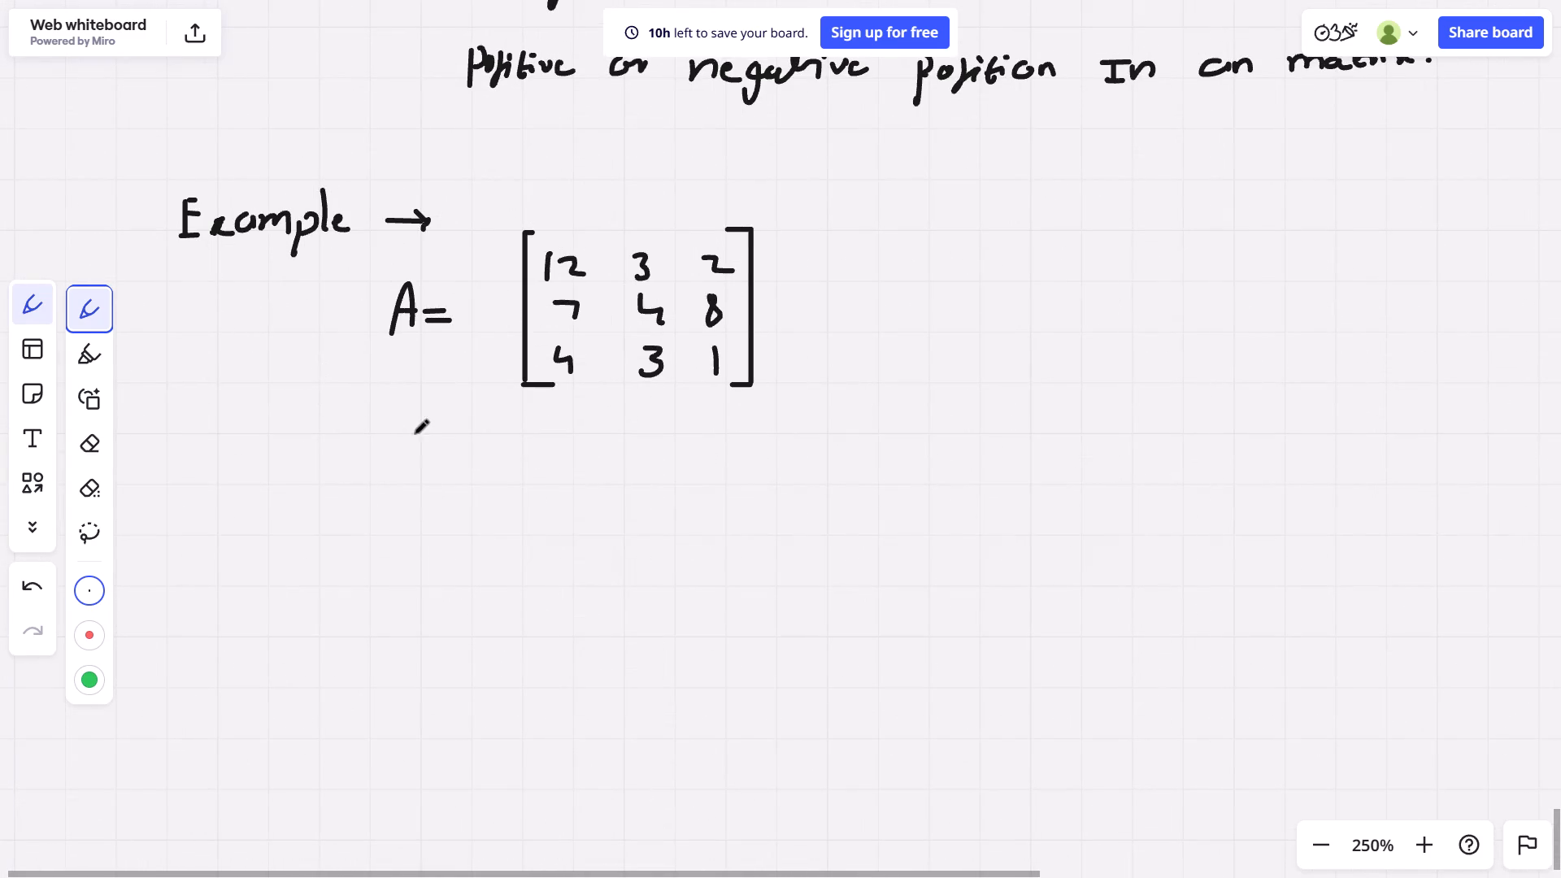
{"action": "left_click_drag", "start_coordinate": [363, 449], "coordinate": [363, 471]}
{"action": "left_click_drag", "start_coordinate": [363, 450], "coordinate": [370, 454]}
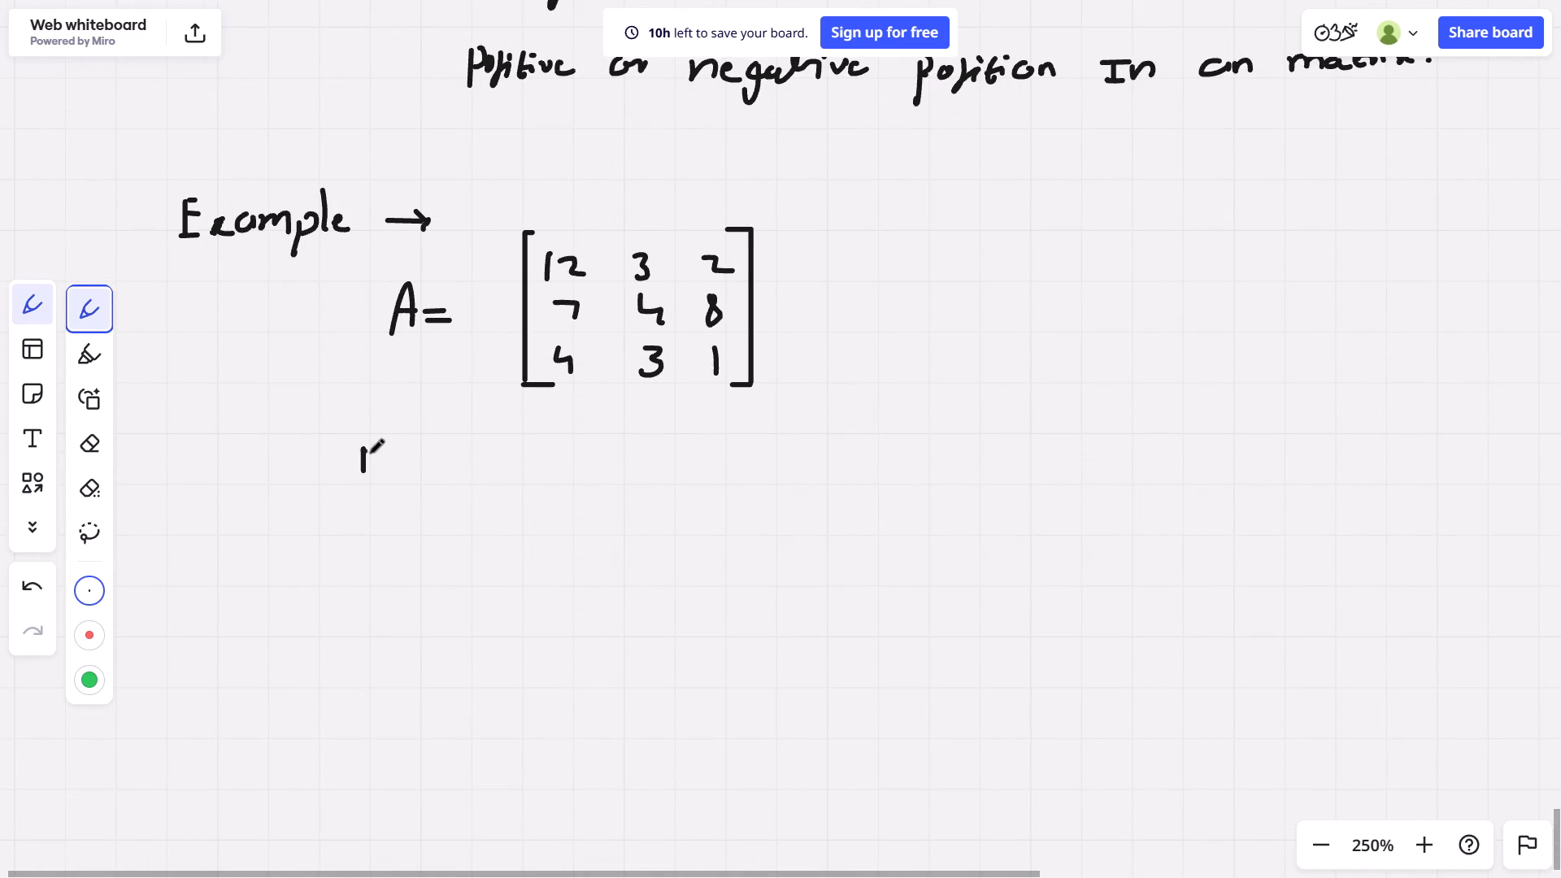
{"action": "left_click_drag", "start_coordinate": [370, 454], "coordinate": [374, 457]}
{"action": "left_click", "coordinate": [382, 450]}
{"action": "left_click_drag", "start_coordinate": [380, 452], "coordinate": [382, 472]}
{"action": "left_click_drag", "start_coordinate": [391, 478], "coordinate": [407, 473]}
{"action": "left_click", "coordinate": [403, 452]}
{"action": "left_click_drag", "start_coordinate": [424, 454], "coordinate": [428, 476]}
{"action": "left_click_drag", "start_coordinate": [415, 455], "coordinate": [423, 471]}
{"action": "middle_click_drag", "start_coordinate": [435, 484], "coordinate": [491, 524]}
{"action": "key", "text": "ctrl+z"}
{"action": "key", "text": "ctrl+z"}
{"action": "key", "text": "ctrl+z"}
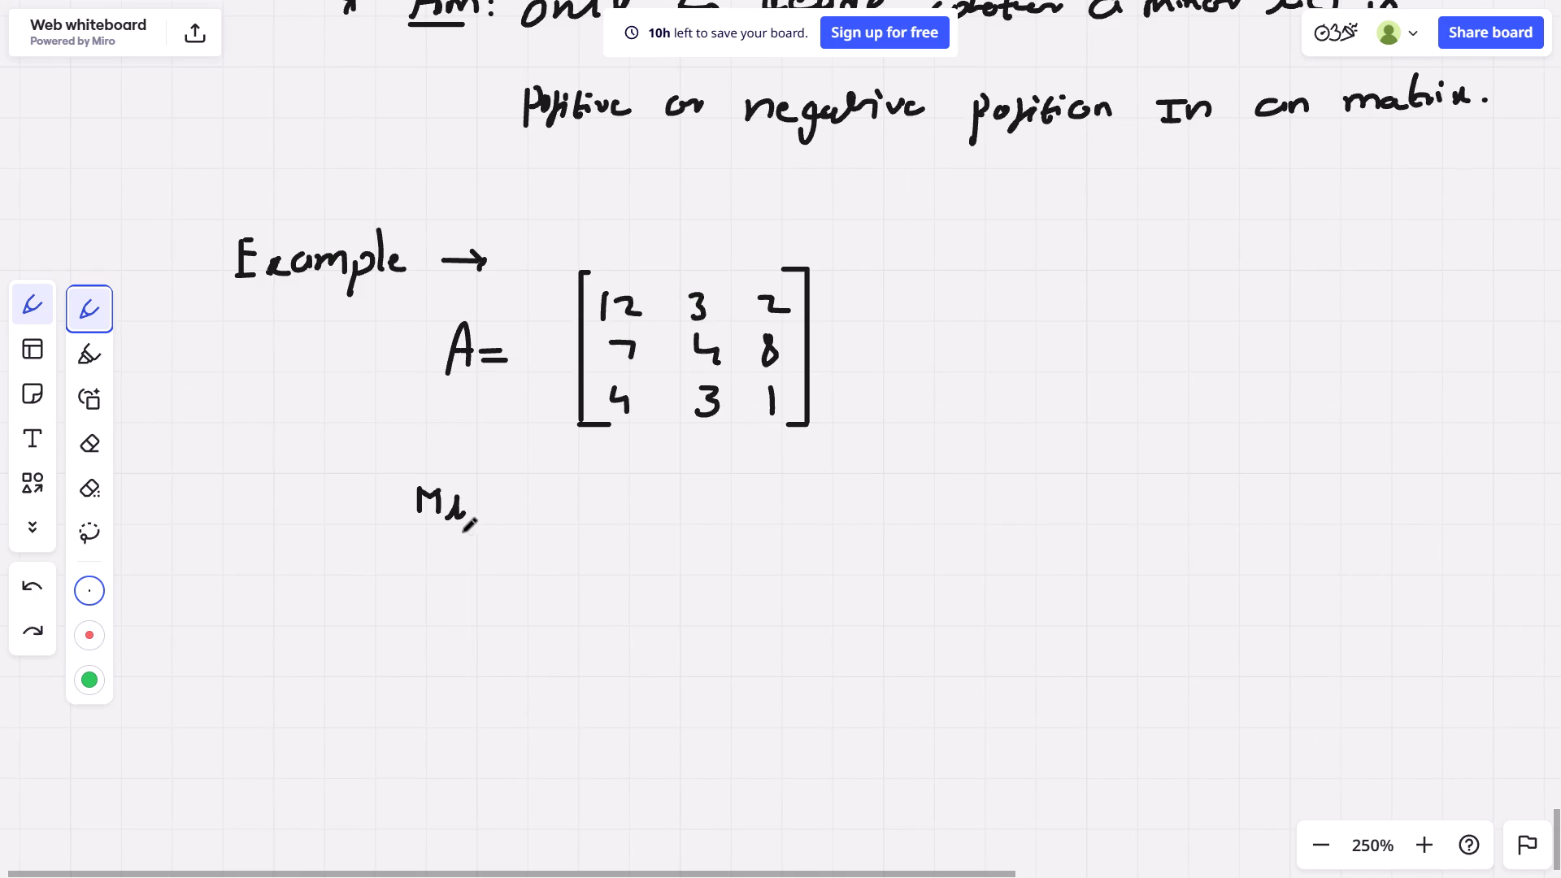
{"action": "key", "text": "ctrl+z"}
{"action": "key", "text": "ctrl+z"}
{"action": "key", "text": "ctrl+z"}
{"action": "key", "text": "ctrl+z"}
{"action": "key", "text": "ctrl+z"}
Below matrix A, handwrite a large capital M with the subscript ij.
{"action": "left_click_drag", "start_coordinate": [431, 474], "coordinate": [426, 511], "text": "shift"}
{"action": "left_click_drag", "start_coordinate": [426, 511], "coordinate": [428, 521], "text": "shift"}
{"action": "left_click_drag", "start_coordinate": [428, 478], "coordinate": [451, 495]}
{"action": "left_click_drag", "start_coordinate": [463, 480], "coordinate": [453, 492]}
{"action": "left_click_drag", "start_coordinate": [464, 480], "coordinate": [464, 497]}
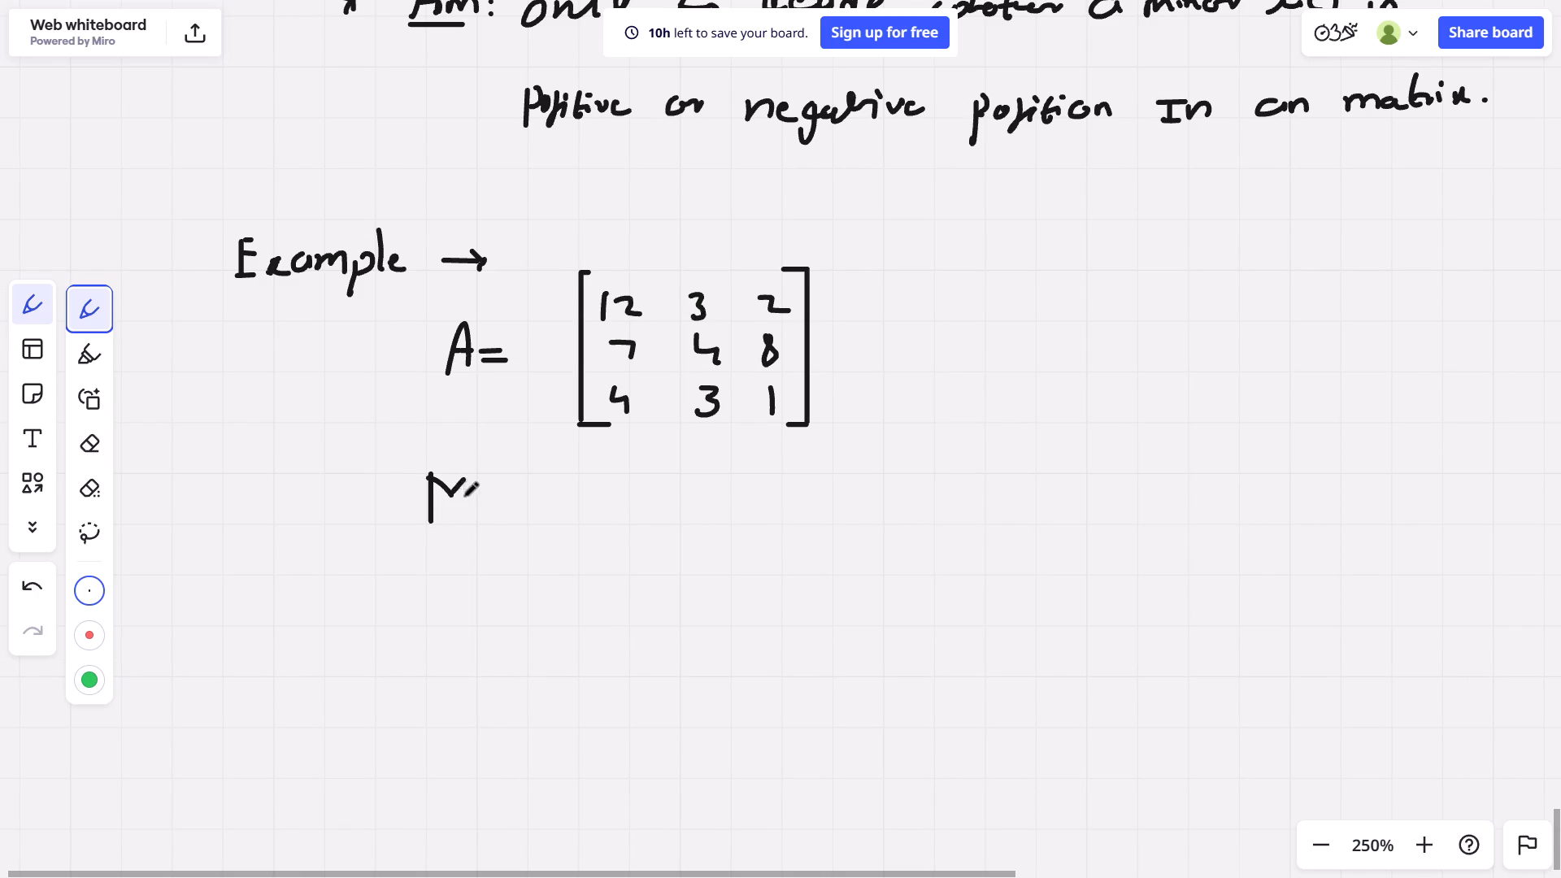
{"action": "left_click_drag", "start_coordinate": [464, 497], "coordinate": [462, 511]}
{"action": "left_click_drag", "start_coordinate": [472, 520], "coordinate": [479, 518]}
{"action": "left_click", "coordinate": [479, 496]}
{"action": "left_click_drag", "start_coordinate": [494, 512], "coordinate": [498, 534]}
{"action": "left_click", "coordinate": [496, 506]}
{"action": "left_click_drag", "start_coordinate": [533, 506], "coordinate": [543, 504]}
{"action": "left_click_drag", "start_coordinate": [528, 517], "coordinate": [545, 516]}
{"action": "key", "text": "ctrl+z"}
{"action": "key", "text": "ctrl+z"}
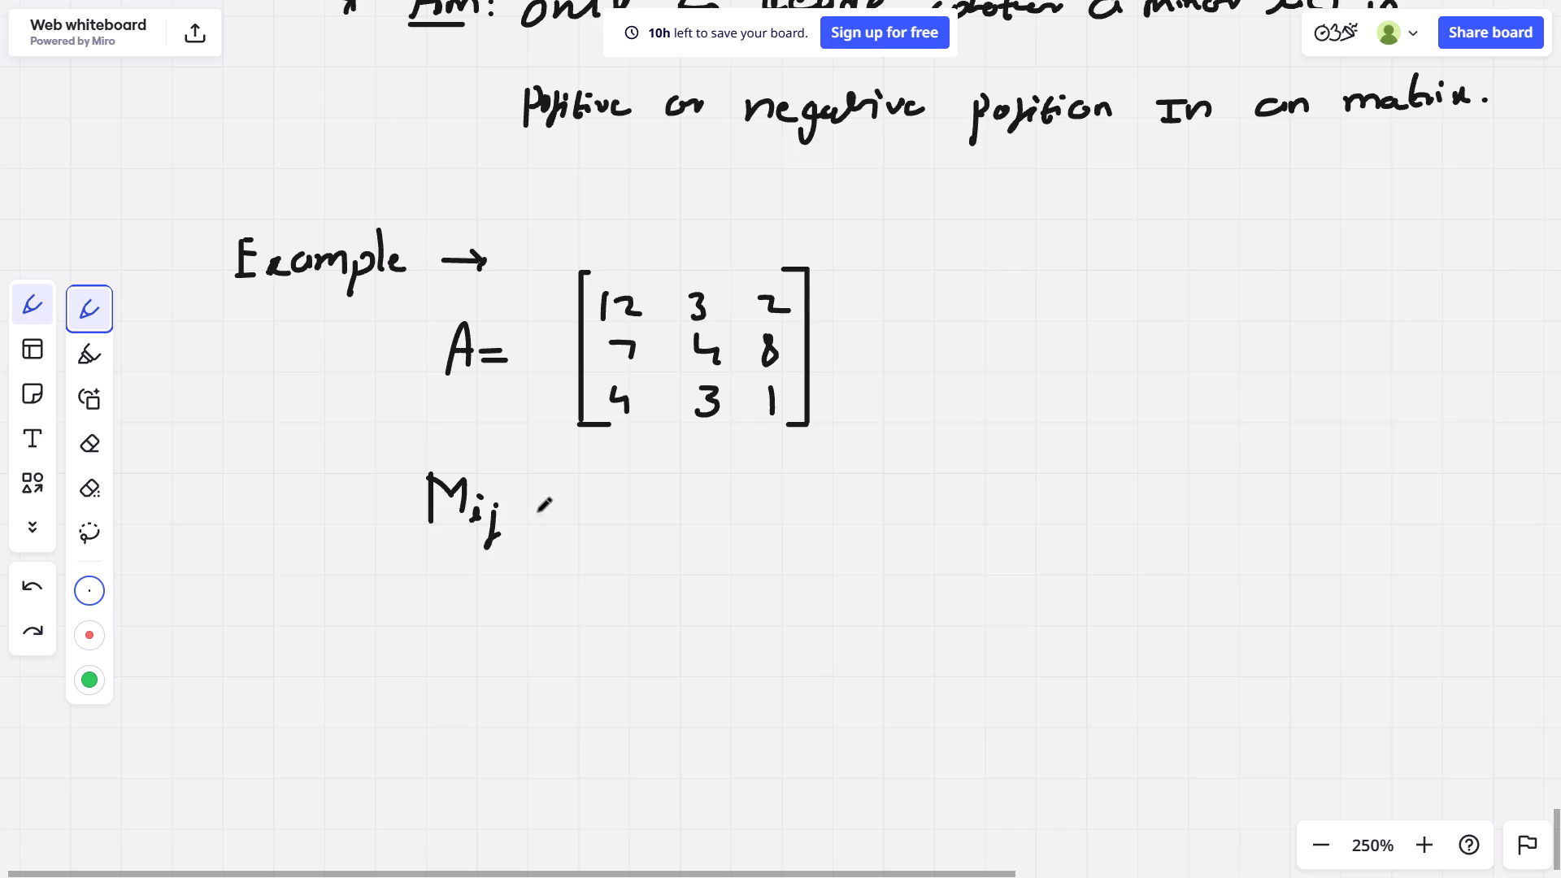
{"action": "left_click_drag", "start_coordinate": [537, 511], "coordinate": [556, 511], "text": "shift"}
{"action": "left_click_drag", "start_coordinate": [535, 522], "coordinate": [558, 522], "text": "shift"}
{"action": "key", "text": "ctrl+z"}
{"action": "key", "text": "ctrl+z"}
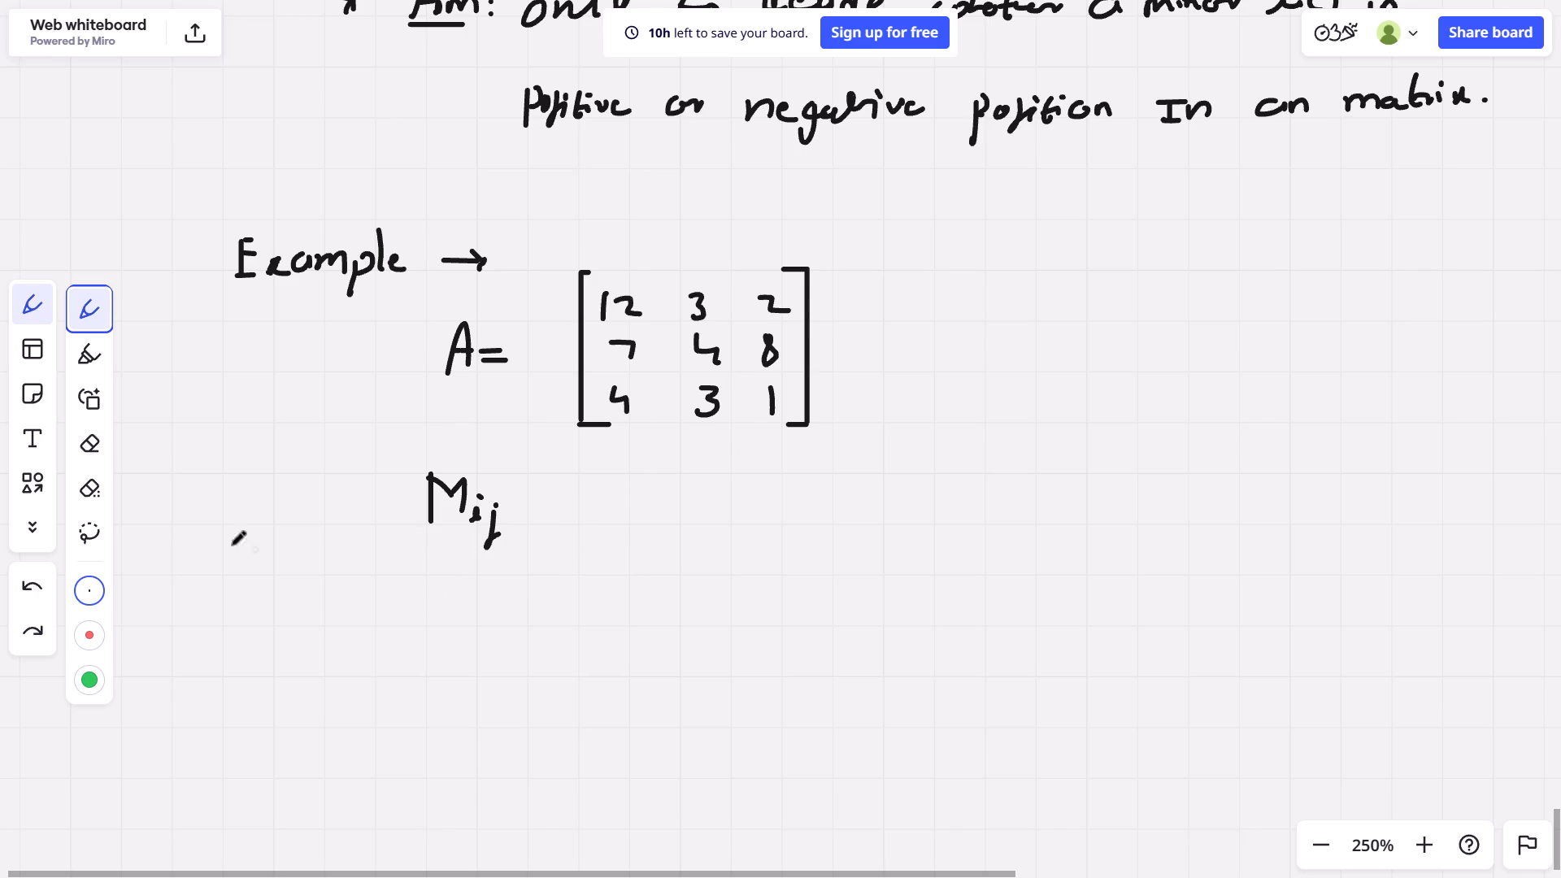
Erase the subscript ij beside the M and handwrite the subscript 13 in its place.
{"action": "left_click", "coordinate": [95, 428]}
{"action": "left_click_drag", "start_coordinate": [495, 544], "coordinate": [498, 505]}
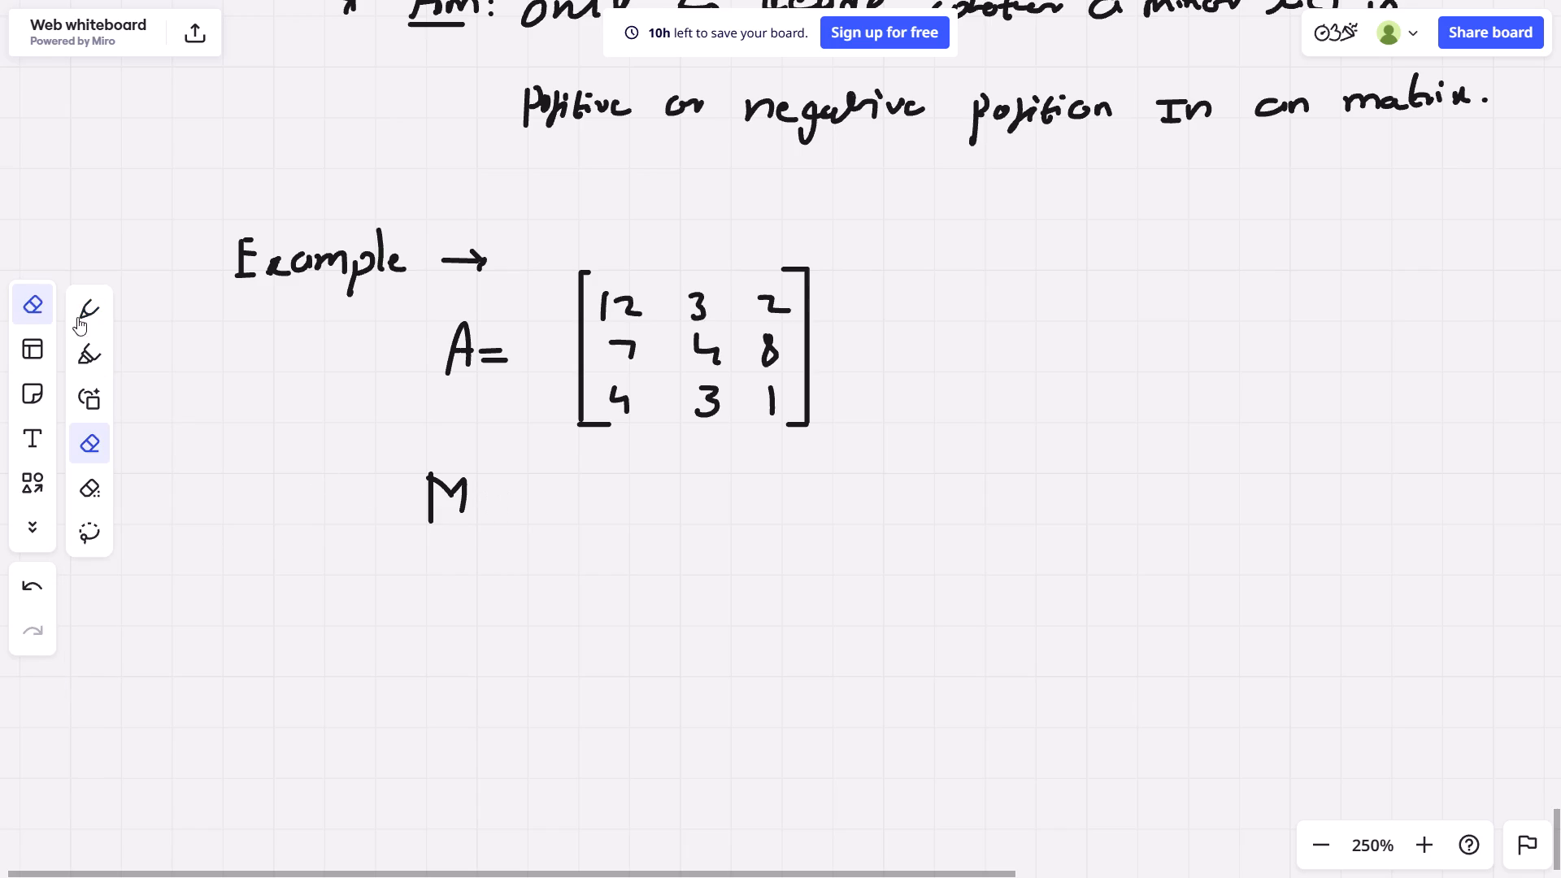
{"action": "left_click", "coordinate": [75, 297]}
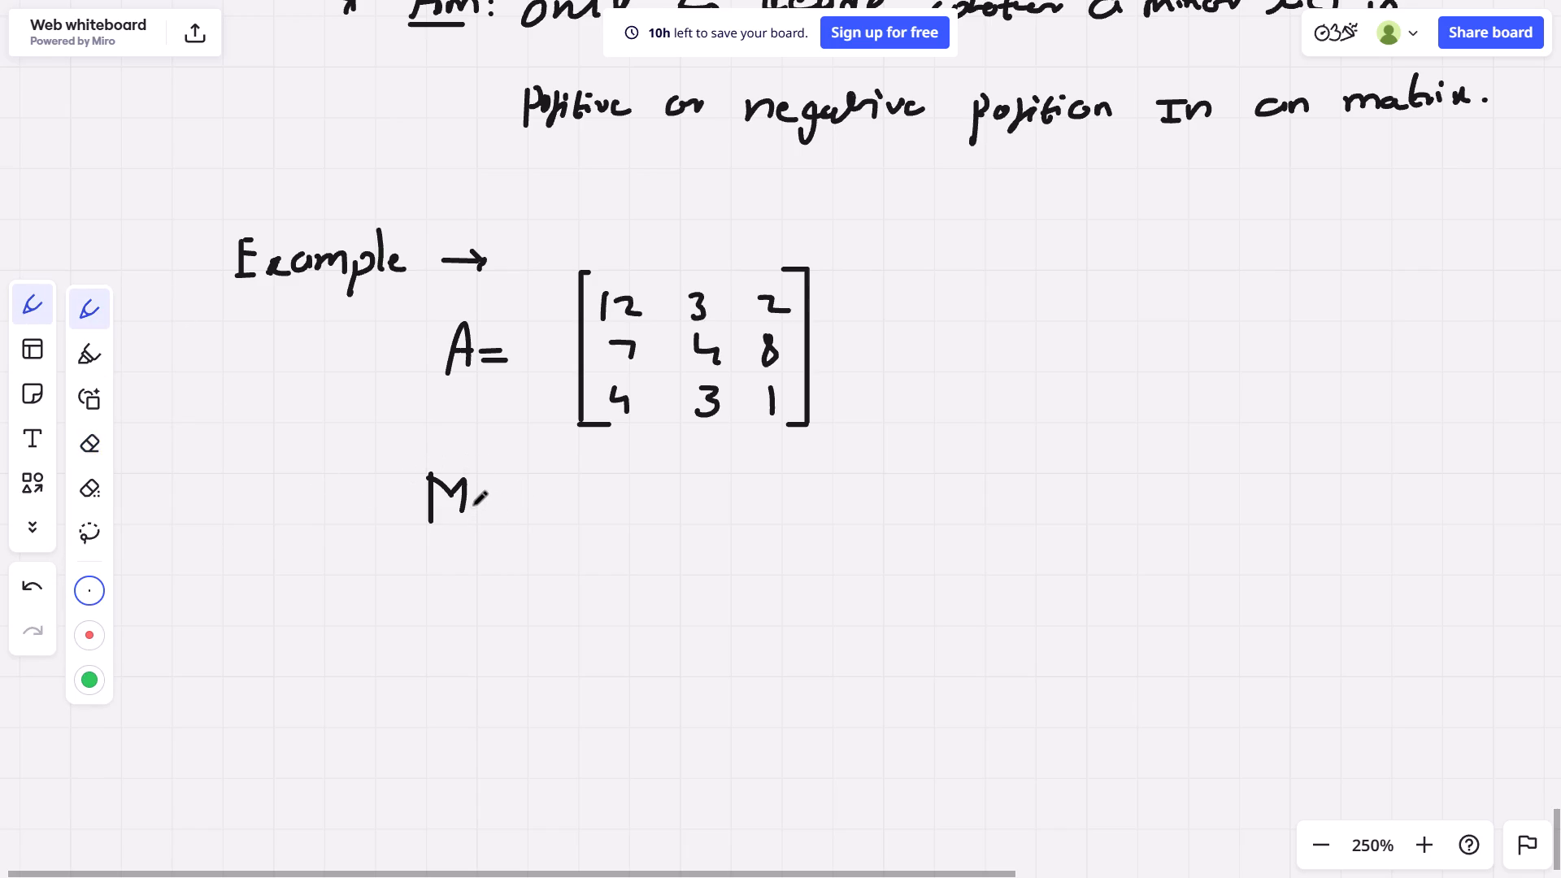
{"action": "left_click_drag", "start_coordinate": [474, 504], "coordinate": [475, 515]}
{"action": "left_click_drag", "start_coordinate": [486, 508], "coordinate": [497, 522]}
After M13, handwrite an equals sign and a tall opening square bracket.
{"action": "left_click_drag", "start_coordinate": [538, 503], "coordinate": [554, 502]}
{"action": "left_click_drag", "start_coordinate": [536, 515], "coordinate": [549, 516]}
{"action": "left_click_drag", "start_coordinate": [577, 473], "coordinate": [576, 562], "text": "shift"}
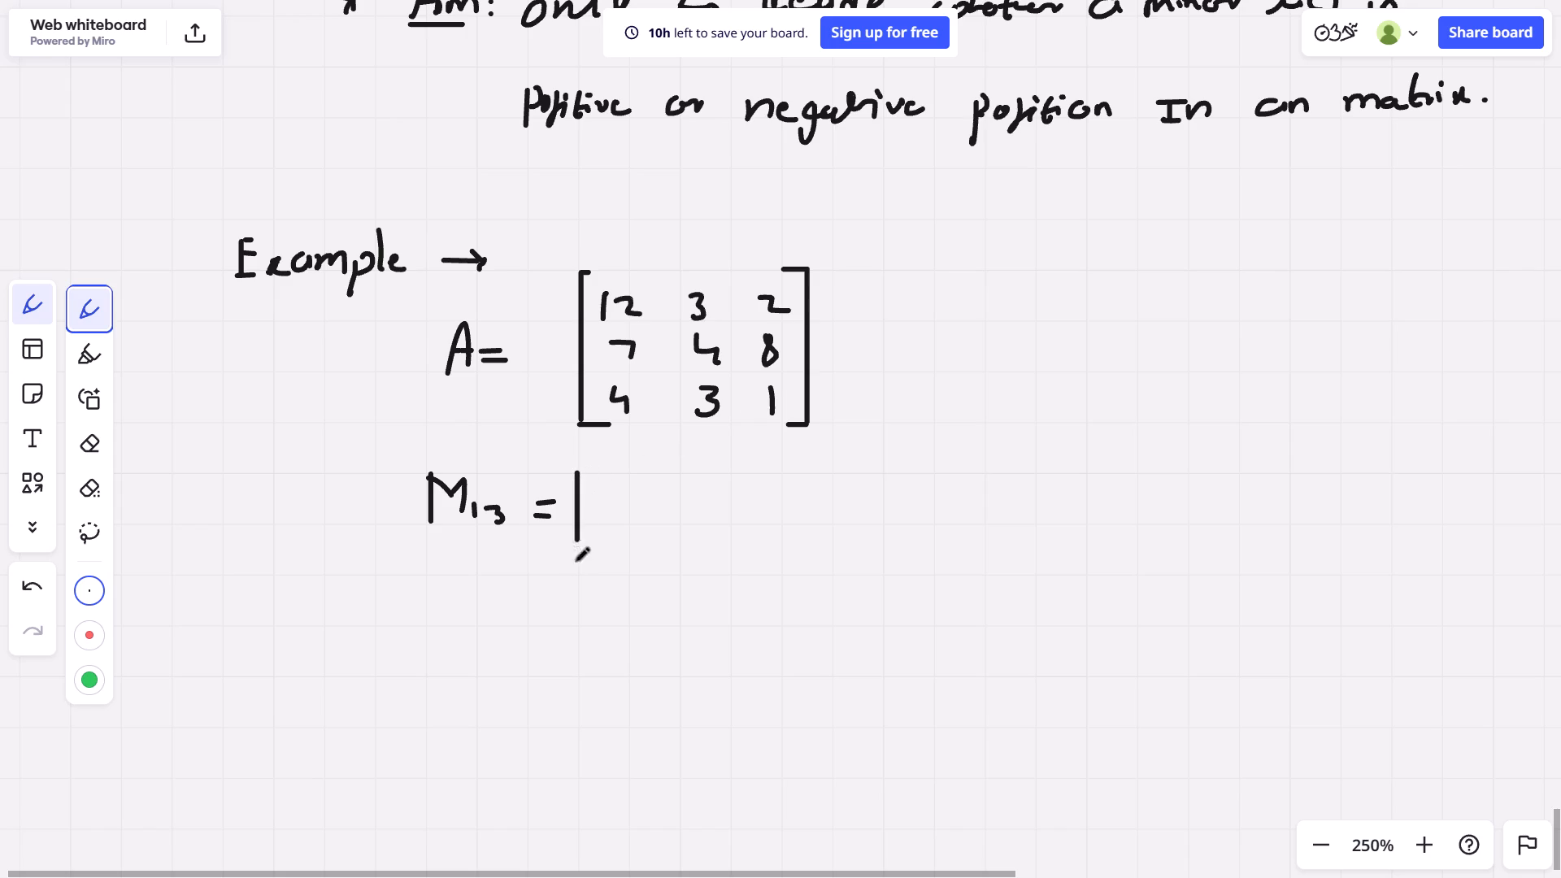
{"action": "left_click_drag", "start_coordinate": [576, 562], "coordinate": [570, 622], "text": "shift"}
{"action": "left_click_drag", "start_coordinate": [577, 472], "coordinate": [590, 473]}
{"action": "left_click_drag", "start_coordinate": [573, 623], "coordinate": [590, 624]}
Fill the M13 matrix with the rows 7 4 and 4 3, and draw its closing square bracket.
{"action": "left_click_drag", "start_coordinate": [595, 501], "coordinate": [610, 519]}
{"action": "left_click_drag", "start_coordinate": [685, 496], "coordinate": [697, 528]}
{"action": "left_click_drag", "start_coordinate": [607, 550], "coordinate": [625, 576]}
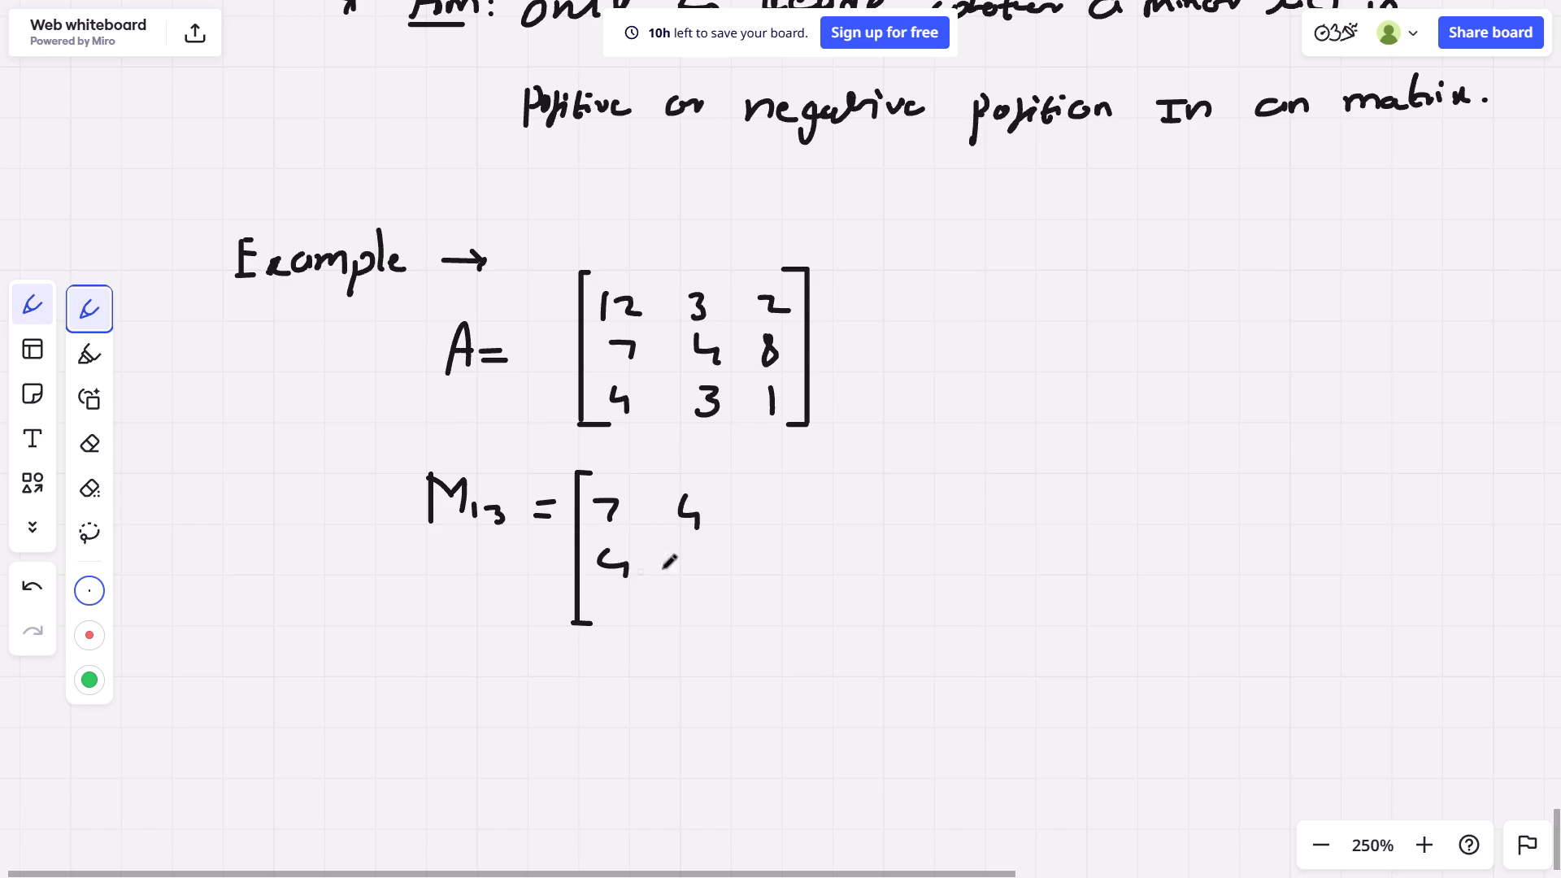
{"action": "left_click_drag", "start_coordinate": [696, 554], "coordinate": [707, 581]}
{"action": "left_click_drag", "start_coordinate": [731, 475], "coordinate": [753, 478], "text": "shift"}
{"action": "left_click_drag", "start_coordinate": [754, 477], "coordinate": [742, 624], "text": "shift"}
{"action": "left_click_drag", "start_coordinate": [761, 631], "coordinate": [728, 632], "text": "shift"}
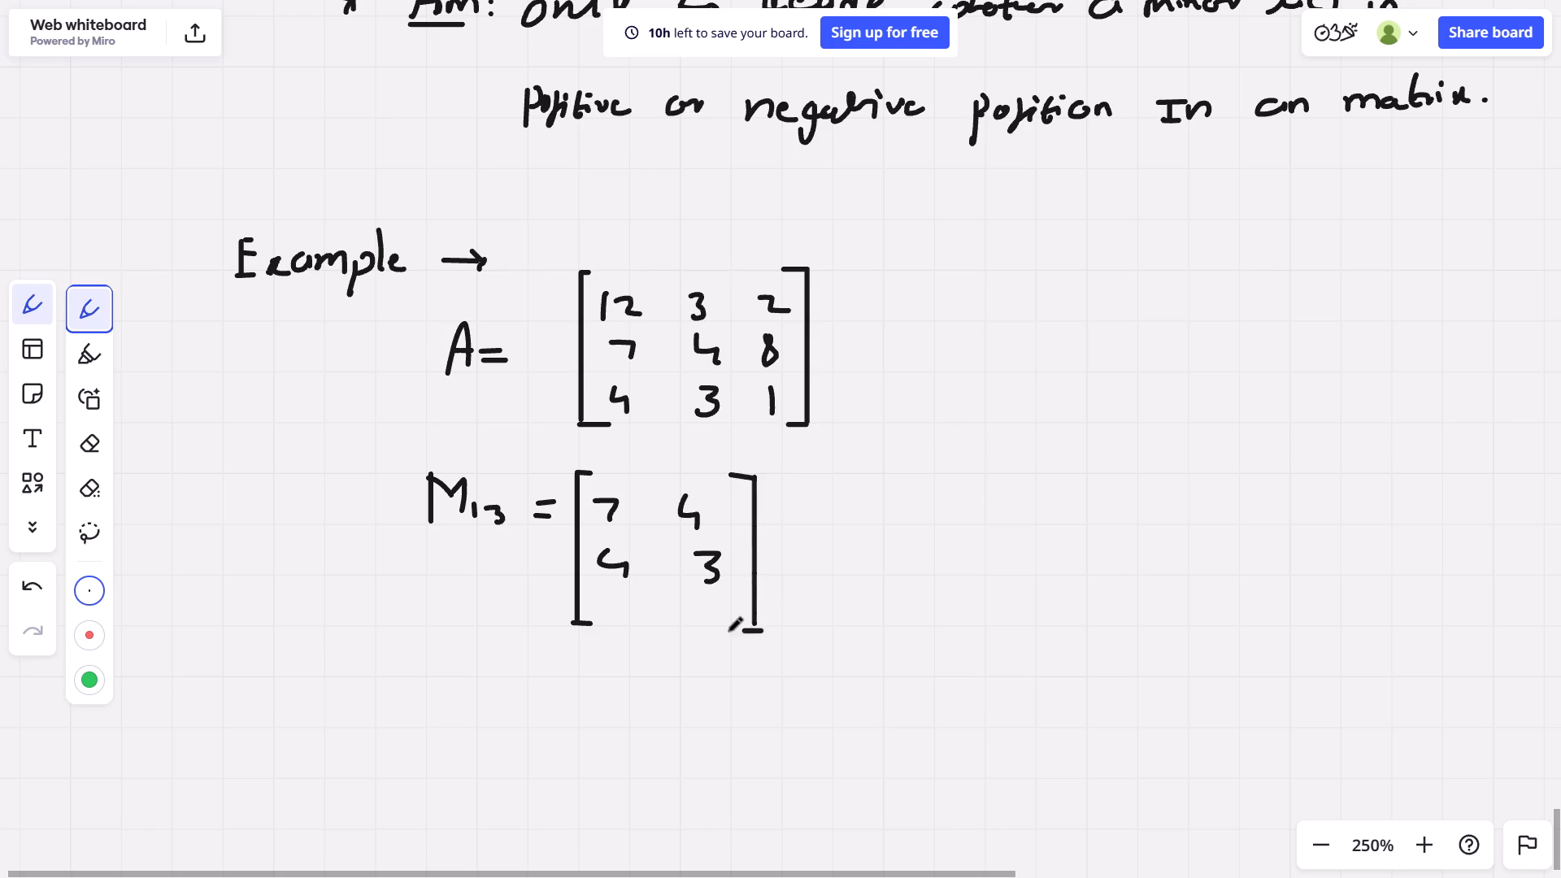
{"action": "left_click_drag", "start_coordinate": [728, 632], "coordinate": [727, 632], "text": "shift"}
{"action": "key", "text": "ctrl+z"}
{"action": "left_click_drag", "start_coordinate": [756, 624], "coordinate": [743, 624], "text": "shift"}
{"action": "left_click_drag", "start_coordinate": [743, 624], "coordinate": [737, 624], "text": "shift"}
{"action": "middle_click_drag", "start_coordinate": [752, 583], "coordinate": [796, 502]}
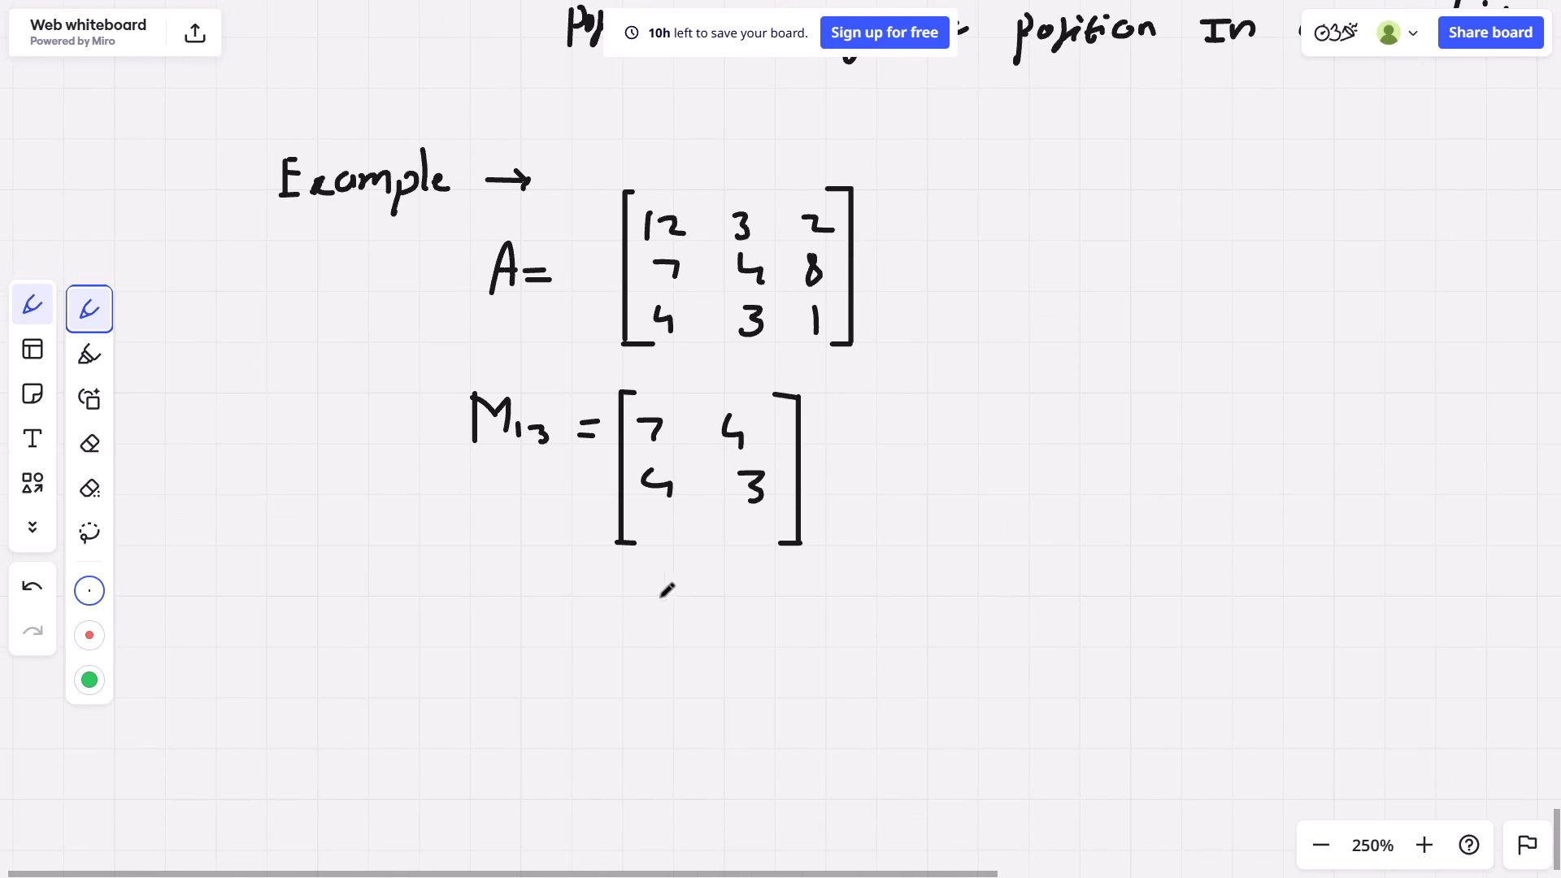
Below the M13 matrix, handwrite M with the subscript 13 and an equals sign.
{"action": "left_click_drag", "start_coordinate": [462, 606], "coordinate": [463, 634]}
{"action": "left_click_drag", "start_coordinate": [457, 609], "coordinate": [466, 614]}
{"action": "left_click_drag", "start_coordinate": [466, 614], "coordinate": [472, 622]}
{"action": "left_click_drag", "start_coordinate": [480, 606], "coordinate": [471, 620]}
{"action": "left_click_drag", "start_coordinate": [479, 611], "coordinate": [480, 632]}
{"action": "left_click_drag", "start_coordinate": [488, 624], "coordinate": [490, 634]}
{"action": "left_click_drag", "start_coordinate": [498, 626], "coordinate": [500, 639]}
{"action": "left_click_drag", "start_coordinate": [550, 624], "coordinate": [563, 625]}
{"action": "left_click_drag", "start_coordinate": [546, 639], "coordinate": [565, 637]}
After the lower M13 equals sign, handwrite (21) − (16).
{"action": "middle_click_drag", "start_coordinate": [564, 617], "coordinate": [484, 600]}
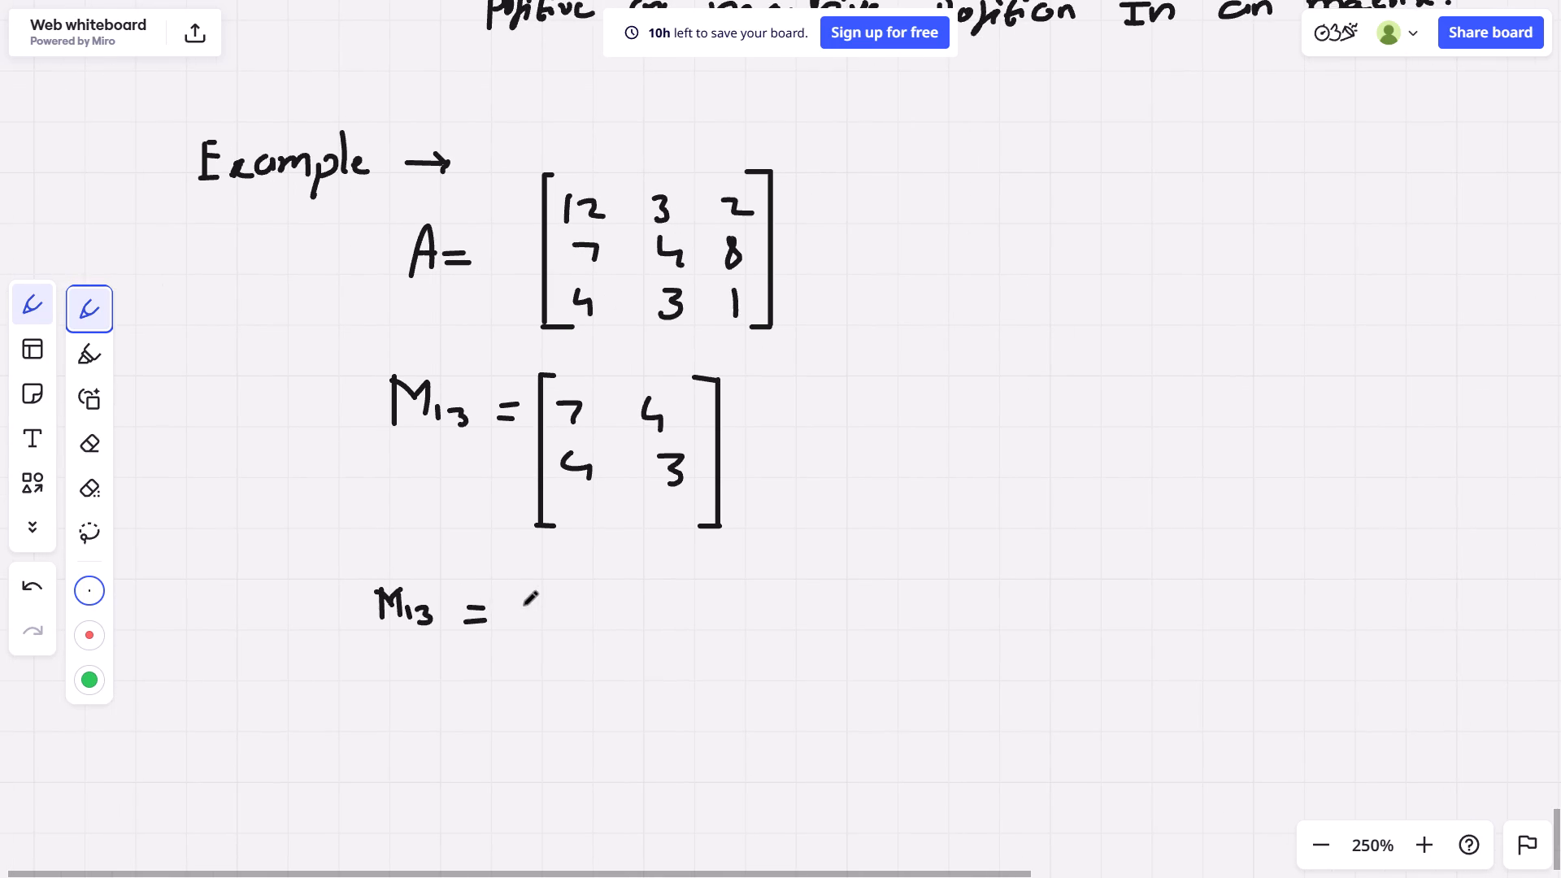
{"action": "left_click_drag", "start_coordinate": [532, 590], "coordinate": [533, 637]}
{"action": "left_click_drag", "start_coordinate": [532, 611], "coordinate": [554, 620]}
{"action": "left_click_drag", "start_coordinate": [565, 610], "coordinate": [565, 626]}
{"action": "left_click_drag", "start_coordinate": [575, 585], "coordinate": [573, 632]}
{"action": "left_click_drag", "start_coordinate": [602, 618], "coordinate": [619, 618]}
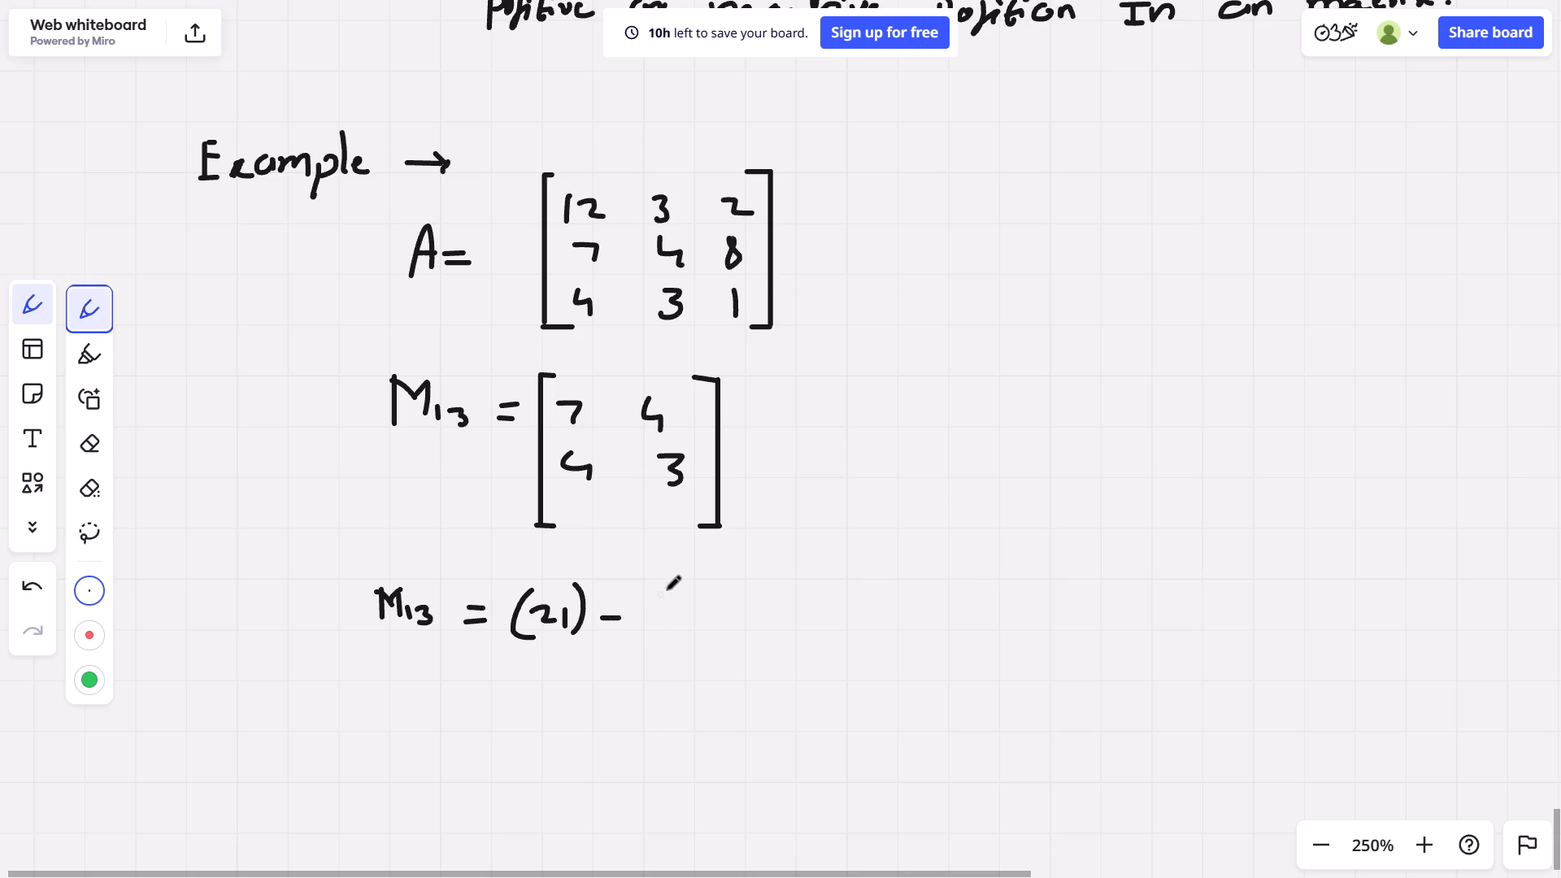
{"action": "left_click_drag", "start_coordinate": [666, 587], "coordinate": [654, 628]}
{"action": "left_click_drag", "start_coordinate": [676, 599], "coordinate": [676, 624]}
{"action": "left_click_drag", "start_coordinate": [693, 605], "coordinate": [692, 619]}
{"action": "left_click_drag", "start_coordinate": [712, 584], "coordinate": [714, 637]}
Finish the M13 calculation by handwriting = 5 after (16).
{"action": "left_click_drag", "start_coordinate": [757, 605], "coordinate": [763, 605]}
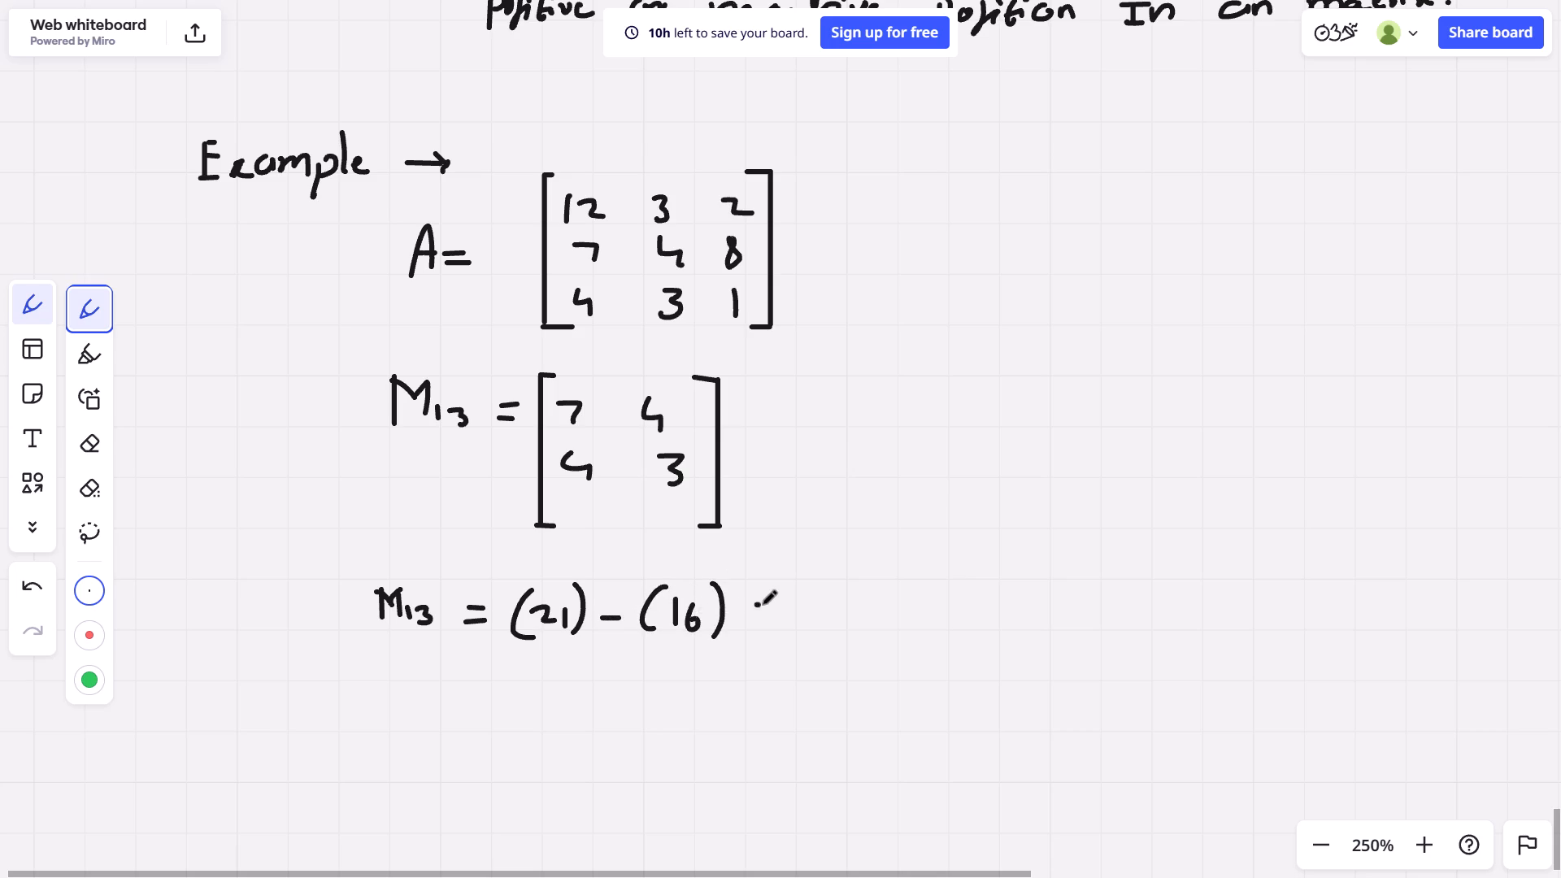
{"action": "left_click_drag", "start_coordinate": [763, 605], "coordinate": [773, 605]}
{"action": "left_click_drag", "start_coordinate": [766, 614], "coordinate": [775, 614]}
{"action": "left_click_drag", "start_coordinate": [807, 599], "coordinate": [809, 613]}
{"action": "left_click_drag", "start_coordinate": [807, 597], "coordinate": [835, 596]}
{"action": "left_click_drag", "start_coordinate": [815, 614], "coordinate": [808, 626]}
Draw a rectangular box by hand around the line M13 = (21) − (16) = 5.
{"action": "middle_click_drag", "start_coordinate": [848, 631], "coordinate": [968, 507]}
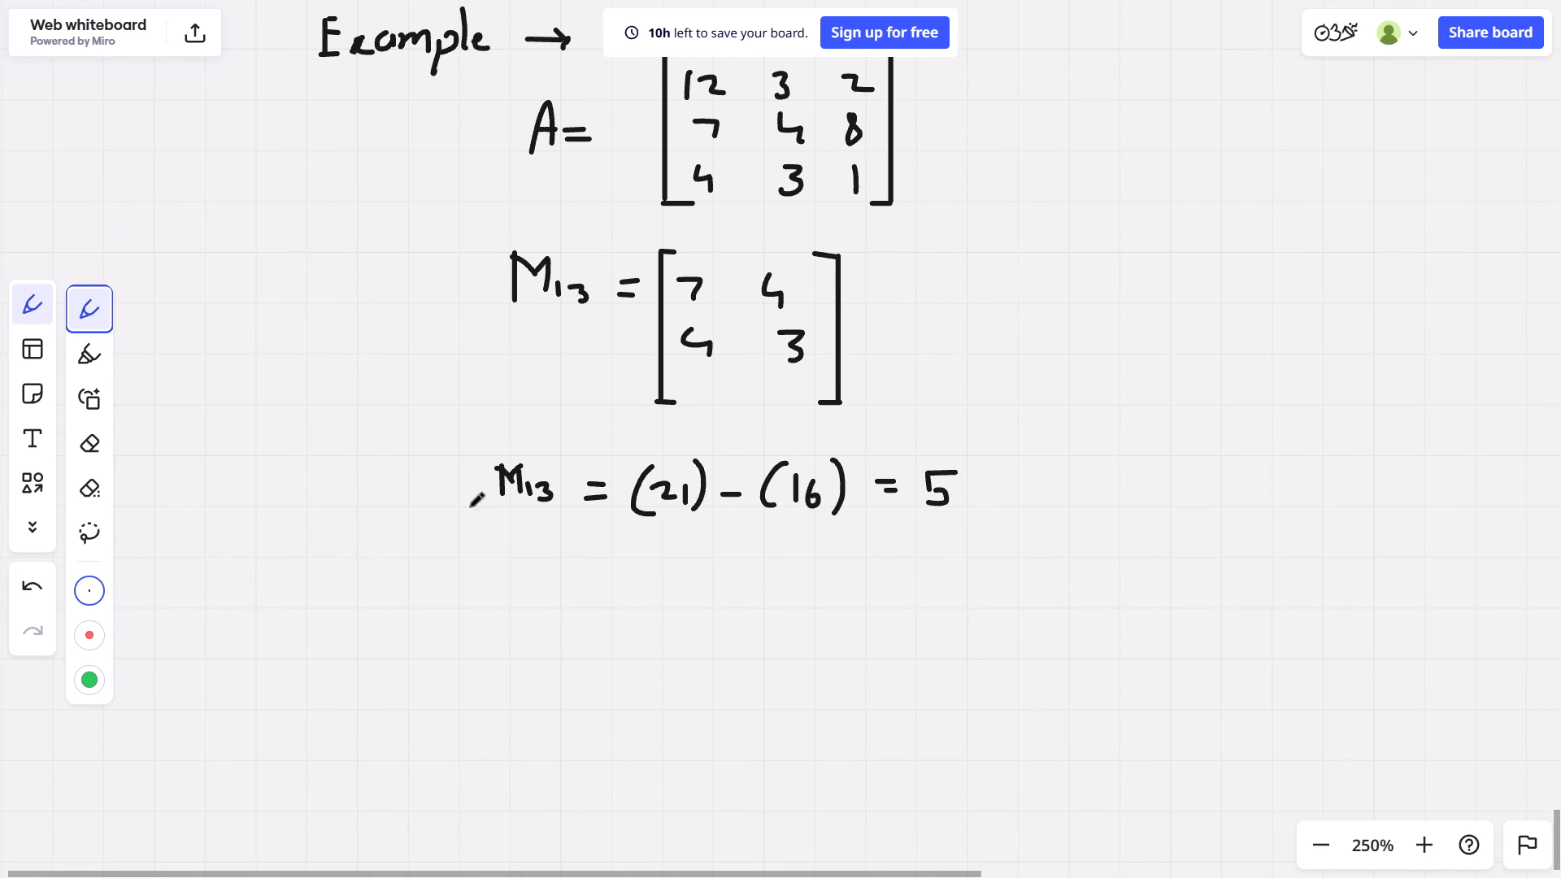
{"action": "left_click_drag", "start_coordinate": [486, 511], "coordinate": [960, 541], "text": "shift"}
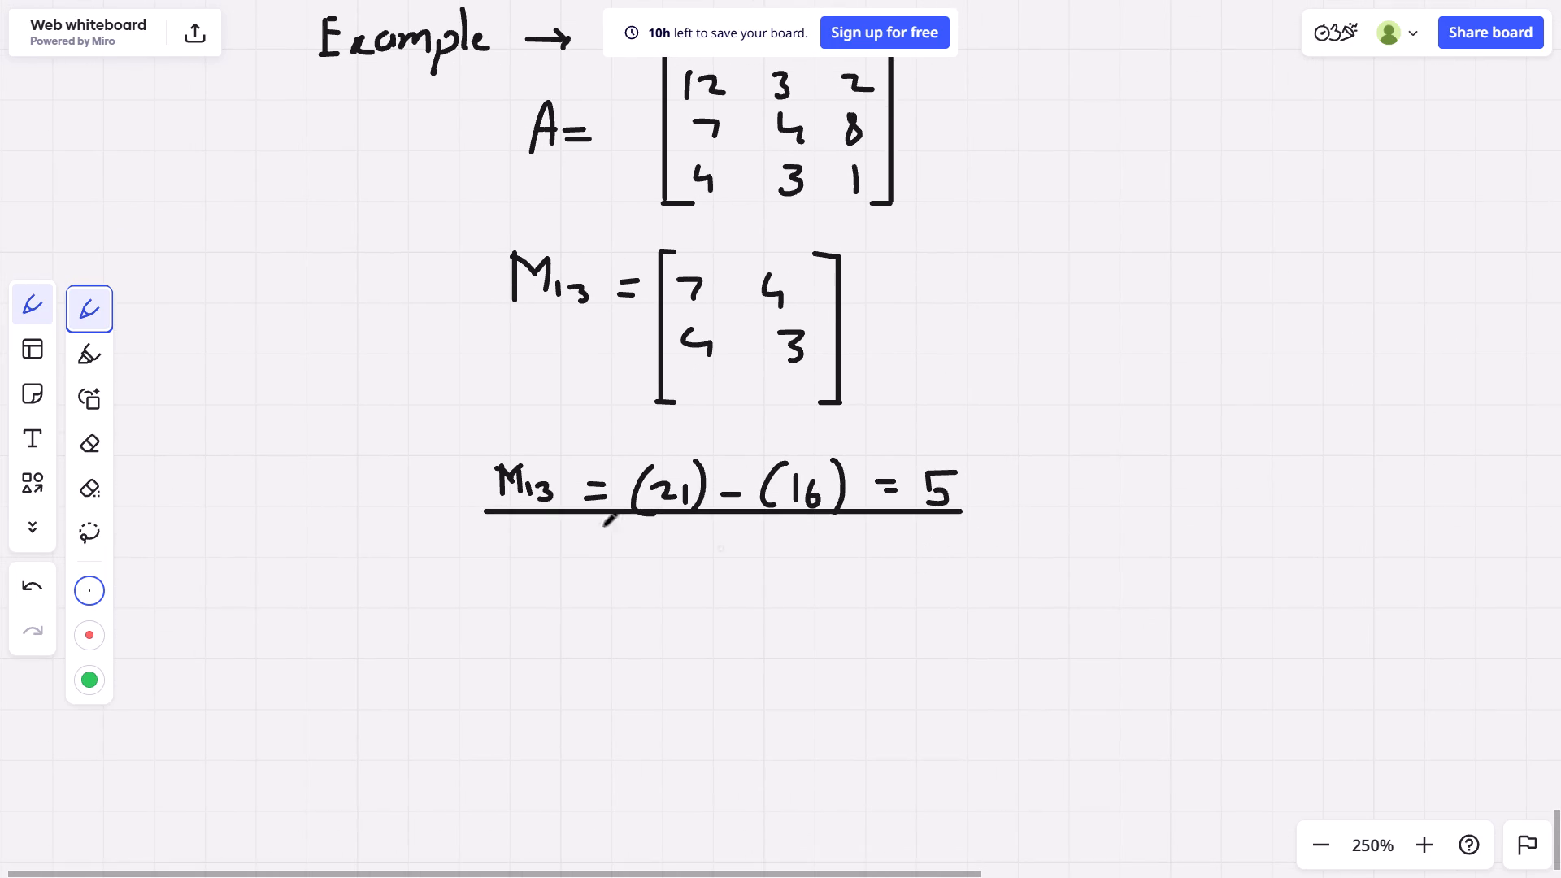
{"action": "key", "text": "ctrl+z"}
{"action": "left_click_drag", "start_coordinate": [506, 518], "coordinate": [846, 535], "text": "shift"}
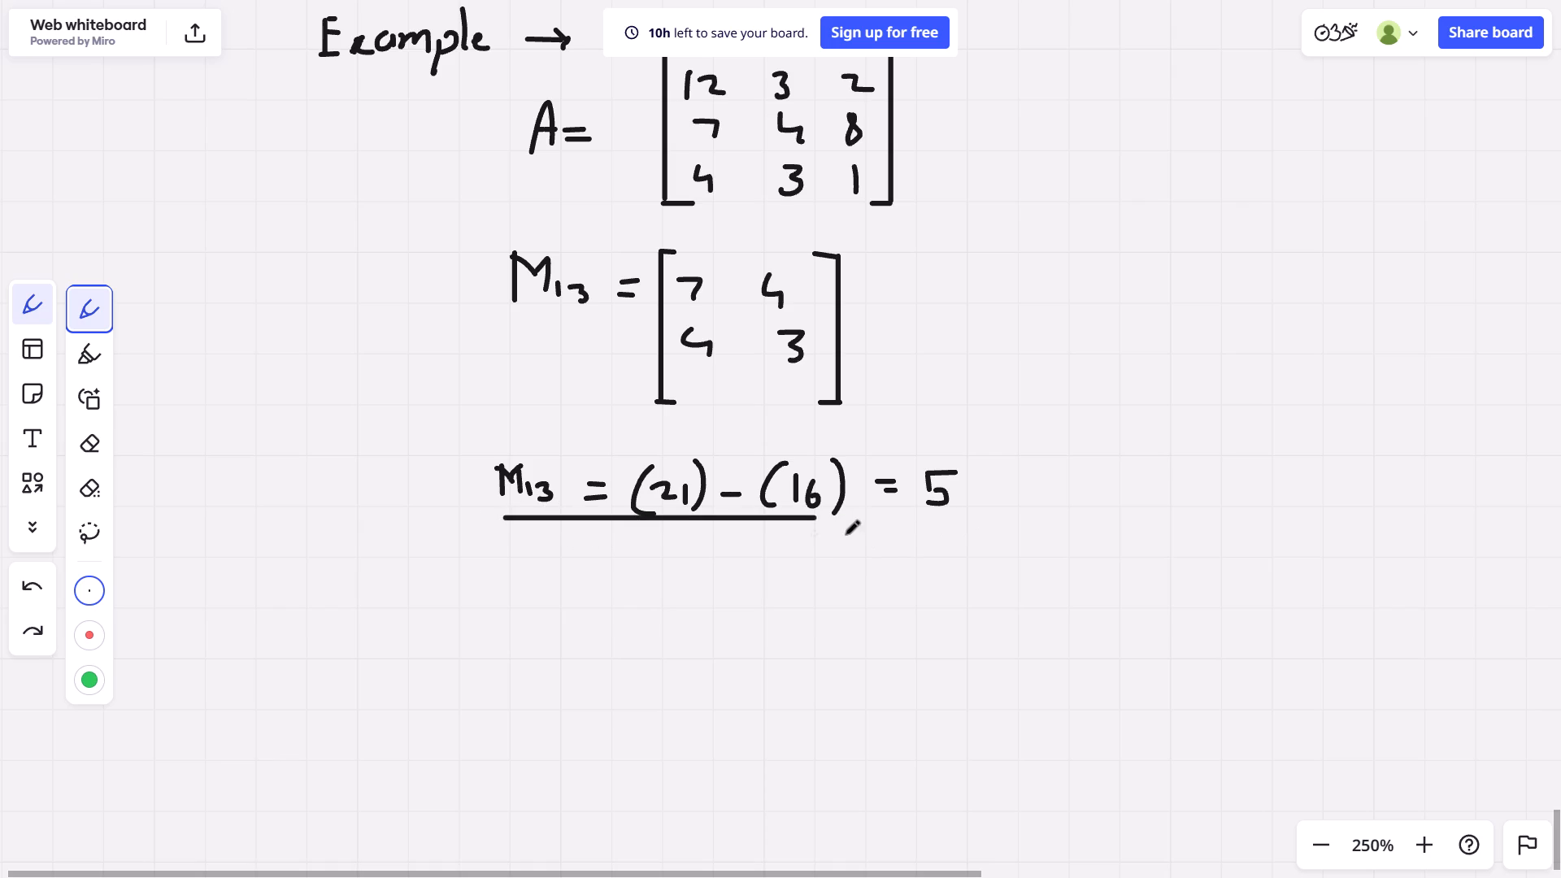
{"action": "left_click_drag", "start_coordinate": [846, 535], "coordinate": [944, 535], "text": "shift"}
{"action": "left_click_drag", "start_coordinate": [489, 457], "coordinate": [489, 517], "text": "shift"}
{"action": "left_click_drag", "start_coordinate": [486, 458], "coordinate": [967, 472], "text": "shift"}
{"action": "left_click_drag", "start_coordinate": [967, 459], "coordinate": [965, 518], "text": "shift"}
{"action": "left_click_drag", "start_coordinate": [946, 518], "coordinate": [963, 518], "text": "shift"}
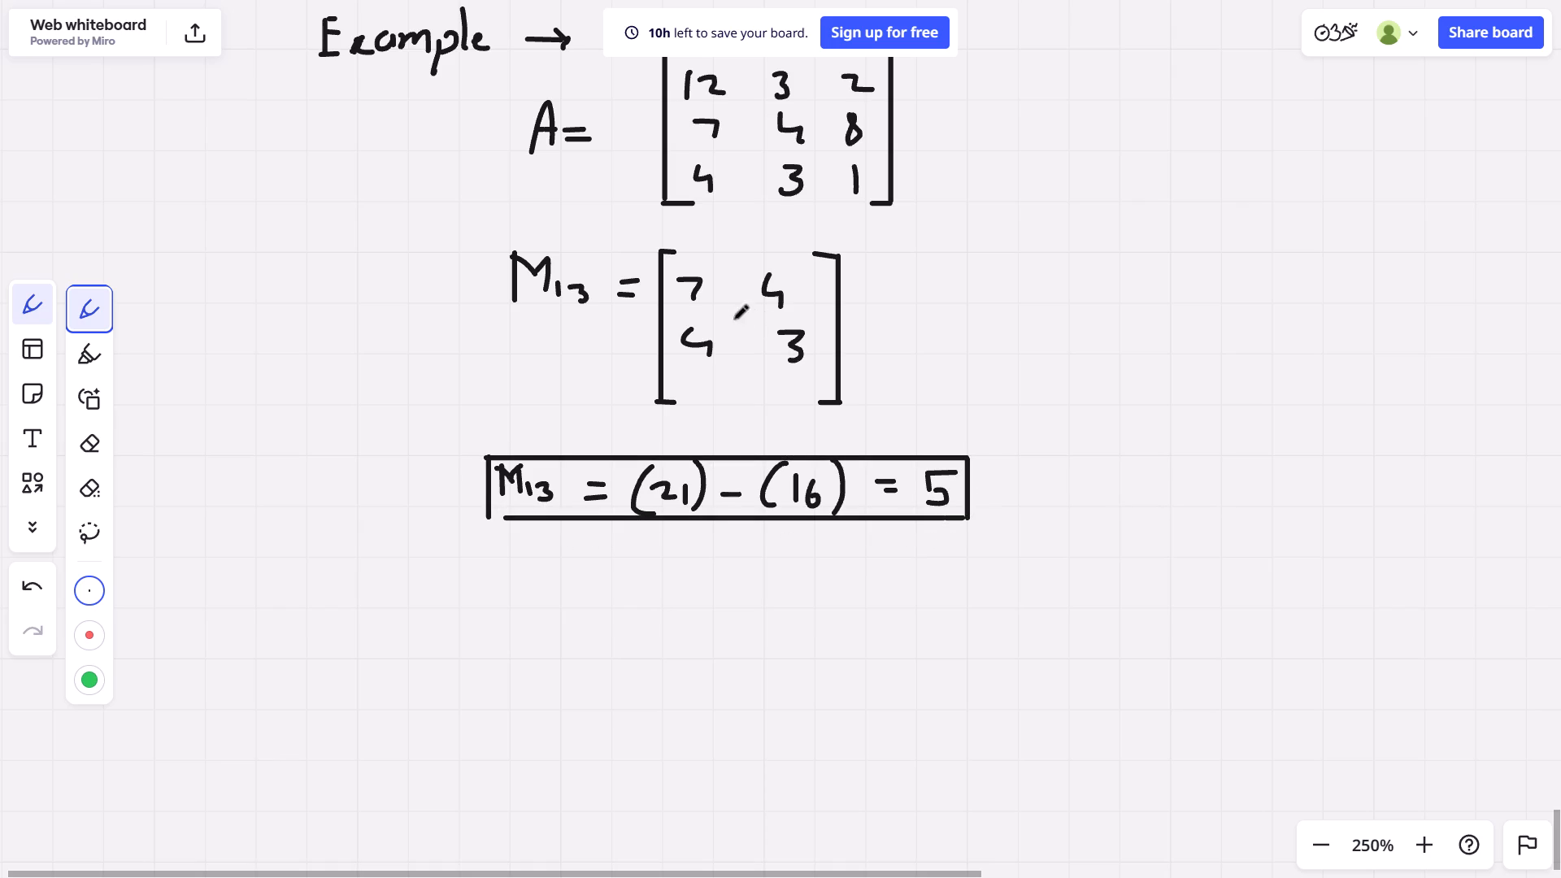
Draw crossing diagonal arrows inside the M13 matrix, from 7 to 3 and from the lower 4 to the upper 4.
{"action": "left_click_drag", "start_coordinate": [701, 300], "coordinate": [758, 335], "text": "shift"}
{"action": "left_click_drag", "start_coordinate": [758, 328], "coordinate": [762, 337]}
{"action": "left_click_drag", "start_coordinate": [762, 339], "coordinate": [746, 339]}
{"action": "left_click_drag", "start_coordinate": [709, 337], "coordinate": [751, 306], "text": "shift"}
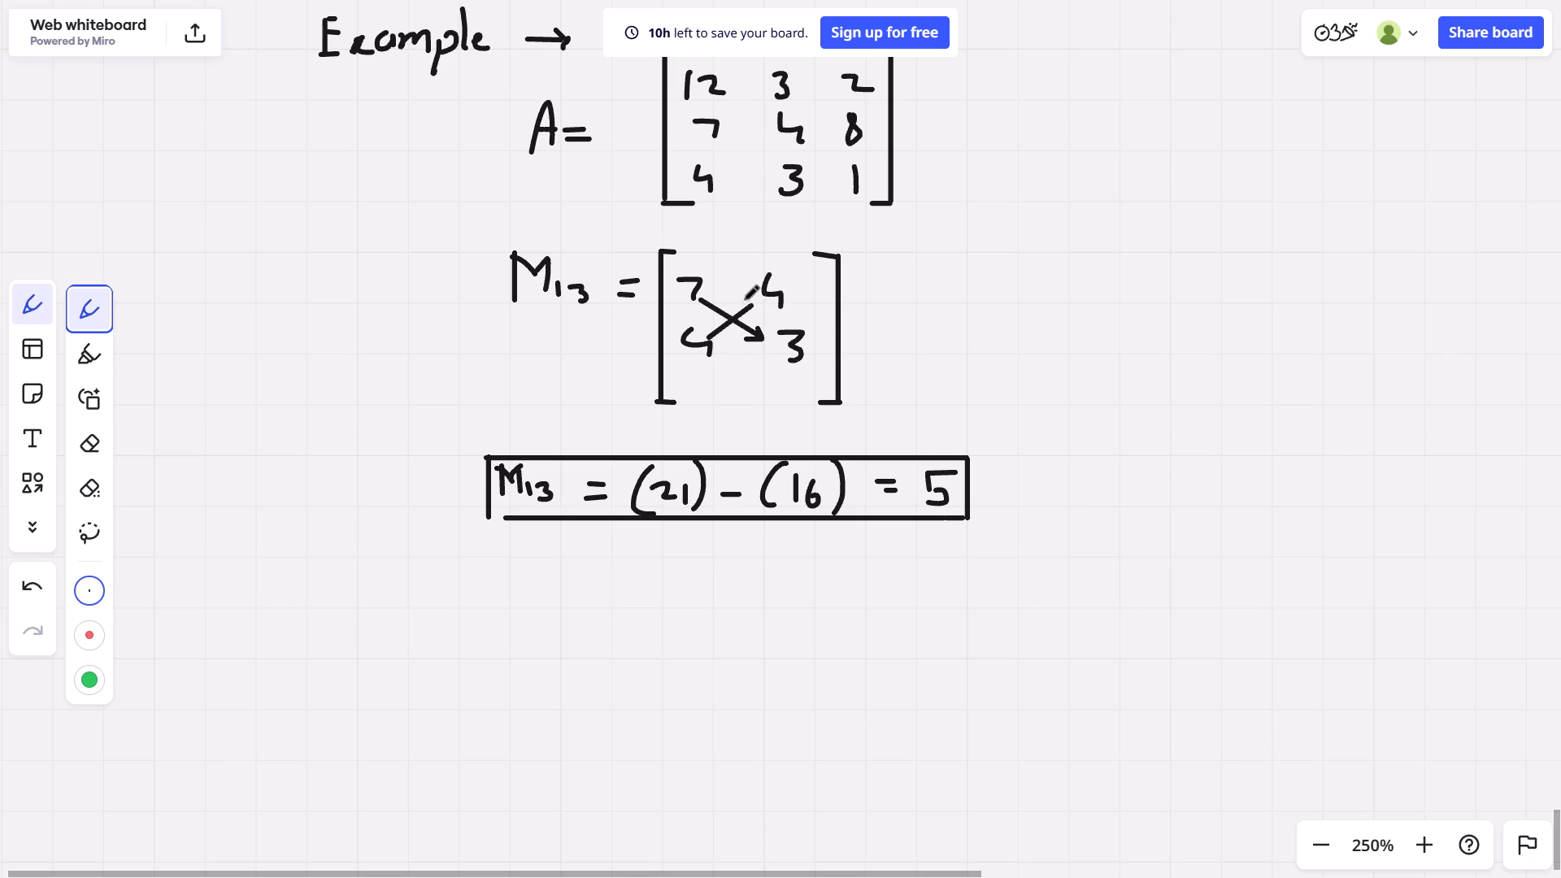
{"action": "left_click_drag", "start_coordinate": [743, 298], "coordinate": [754, 298]}
{"action": "key", "text": "ctrl+z"}
{"action": "left_click", "coordinate": [749, 303], "text": "shift"}
{"action": "left_click_drag", "start_coordinate": [744, 303], "coordinate": [754, 302], "text": "shift"}
{"action": "left_click_drag", "start_coordinate": [755, 305], "coordinate": [754, 316], "text": "shift"}
Beside the M13 matrix, draw a double-line arrow and handwrite the letters Sa after it.
{"action": "middle_click_drag", "start_coordinate": [837, 473], "coordinate": [667, 589]}
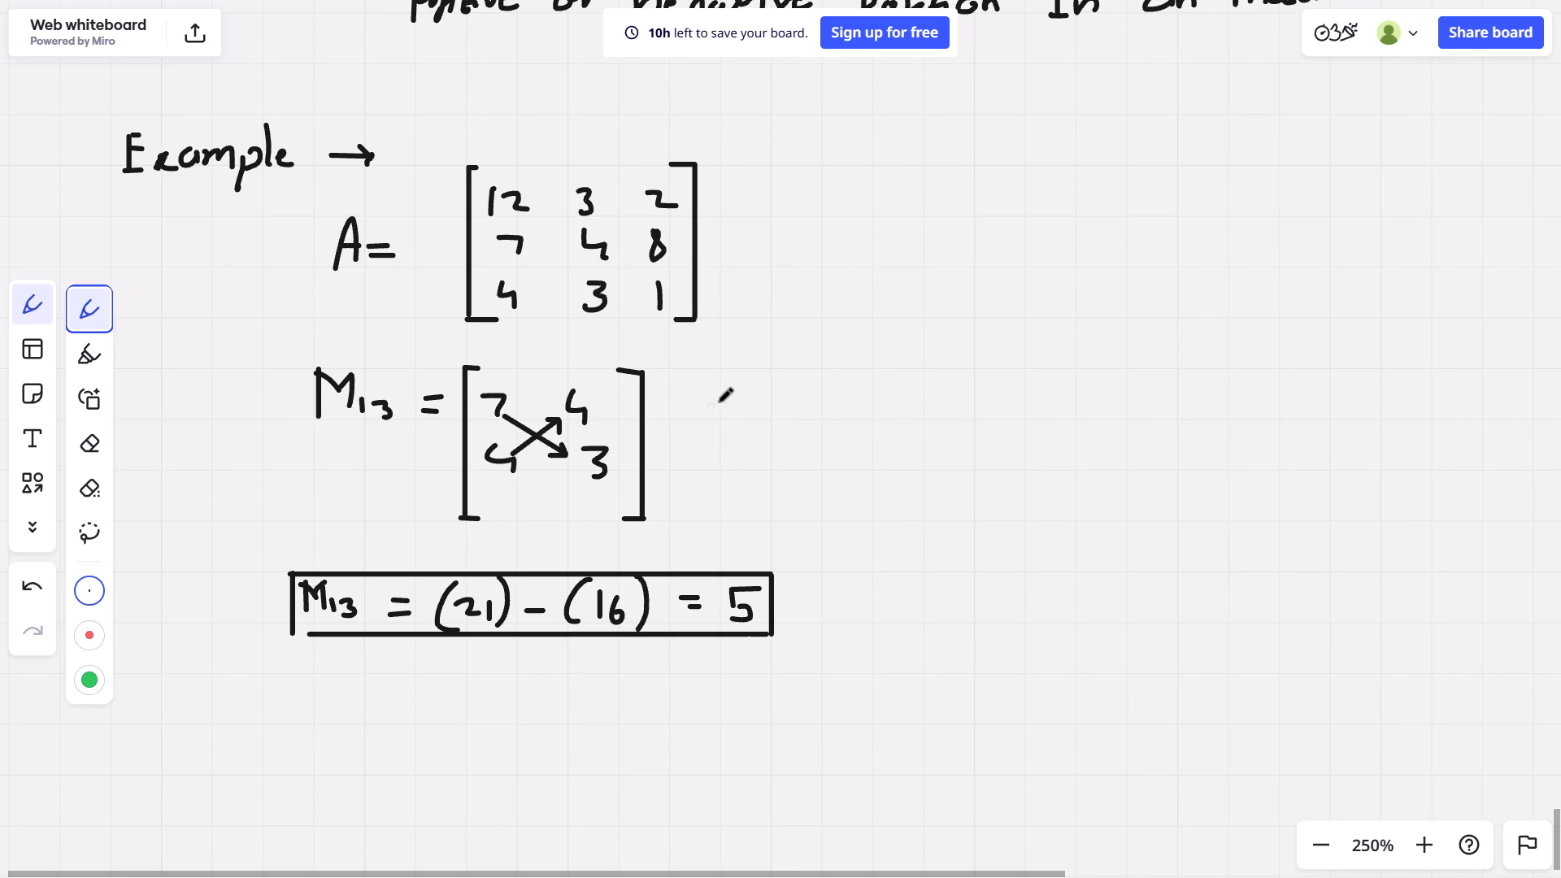
{"action": "left_click_drag", "start_coordinate": [707, 410], "coordinate": [722, 410], "text": "shift"}
{"action": "left_click_drag", "start_coordinate": [704, 421], "coordinate": [727, 422], "text": "shift"}
{"action": "left_click_drag", "start_coordinate": [723, 402], "coordinate": [736, 411]}
{"action": "left_click_drag", "start_coordinate": [737, 416], "coordinate": [726, 436]}
{"action": "left_click_drag", "start_coordinate": [779, 397], "coordinate": [762, 422]}
{"action": "left_click_drag", "start_coordinate": [802, 409], "coordinate": [809, 415]}
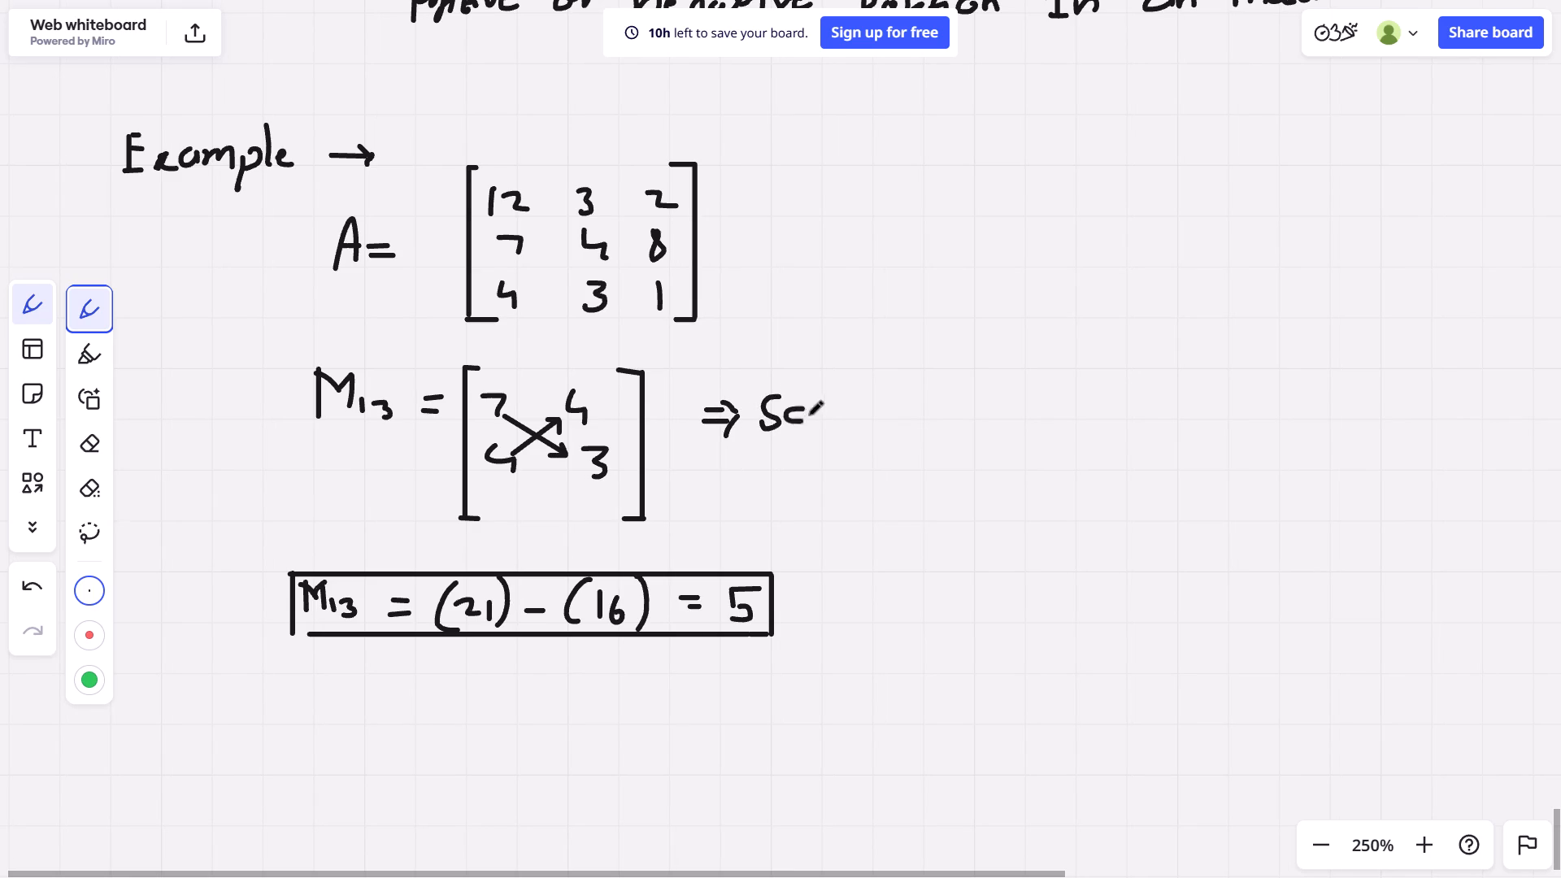
{"action": "left_click_drag", "start_coordinate": [809, 415], "coordinate": [810, 424]}
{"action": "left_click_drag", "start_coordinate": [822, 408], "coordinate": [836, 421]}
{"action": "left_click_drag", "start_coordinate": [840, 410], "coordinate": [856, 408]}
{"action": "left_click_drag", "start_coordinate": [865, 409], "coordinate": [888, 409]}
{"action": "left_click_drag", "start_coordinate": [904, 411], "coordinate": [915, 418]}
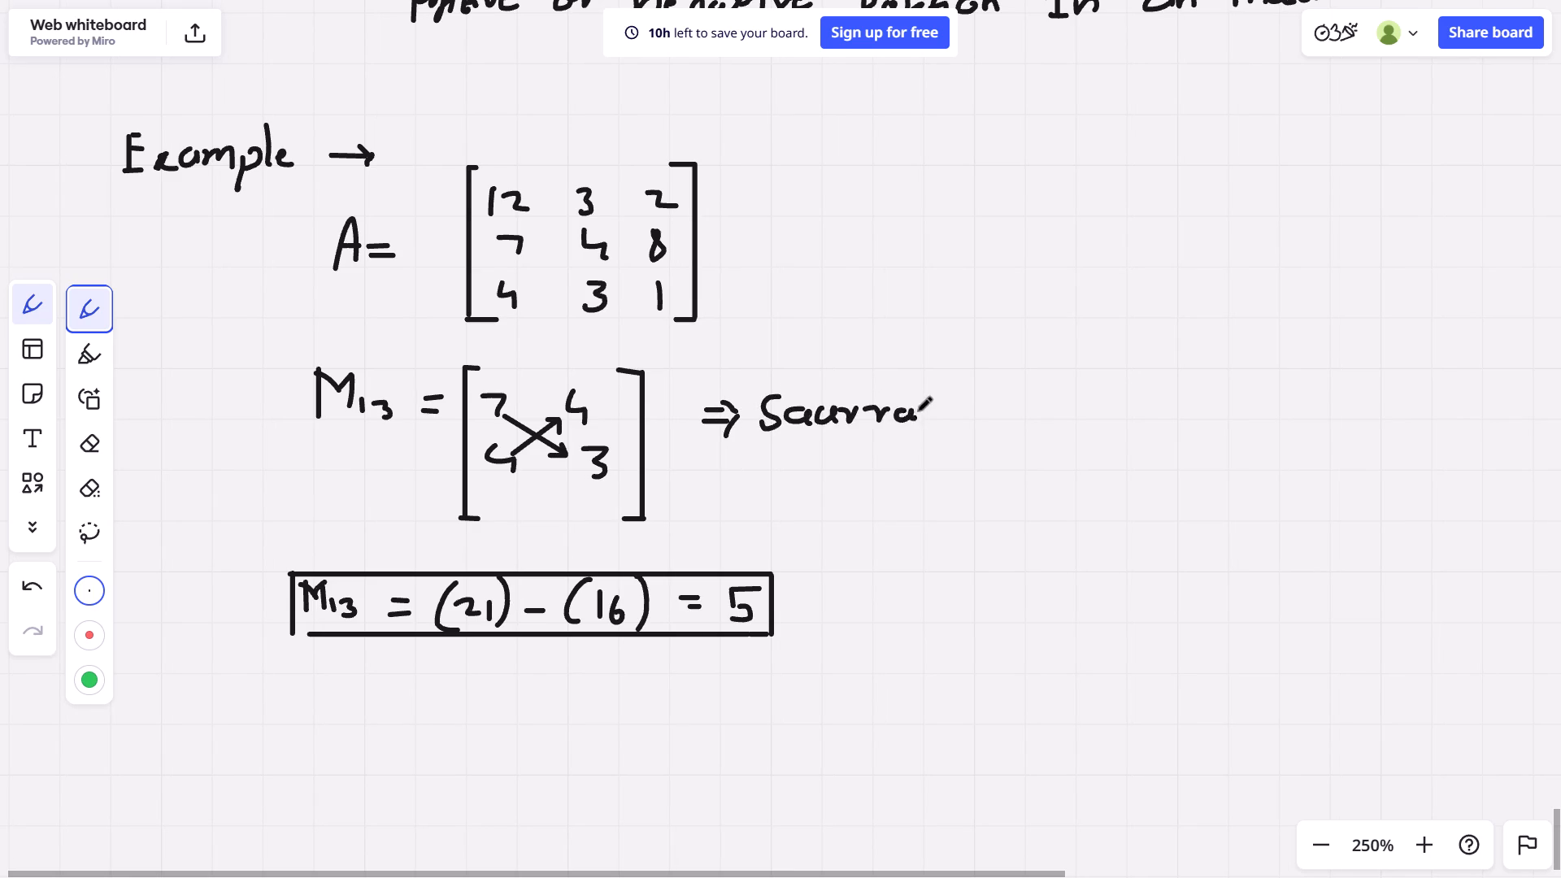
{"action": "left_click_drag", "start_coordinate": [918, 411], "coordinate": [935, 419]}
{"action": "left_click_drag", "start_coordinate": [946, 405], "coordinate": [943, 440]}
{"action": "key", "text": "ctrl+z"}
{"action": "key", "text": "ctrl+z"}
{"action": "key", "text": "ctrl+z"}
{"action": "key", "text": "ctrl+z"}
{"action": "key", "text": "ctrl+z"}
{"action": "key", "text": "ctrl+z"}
Continue the handwritten Sa so that the note beside the M13 matrix reads "Sarrus method.".
{"action": "left_click_drag", "start_coordinate": [818, 411], "coordinate": [844, 411]}
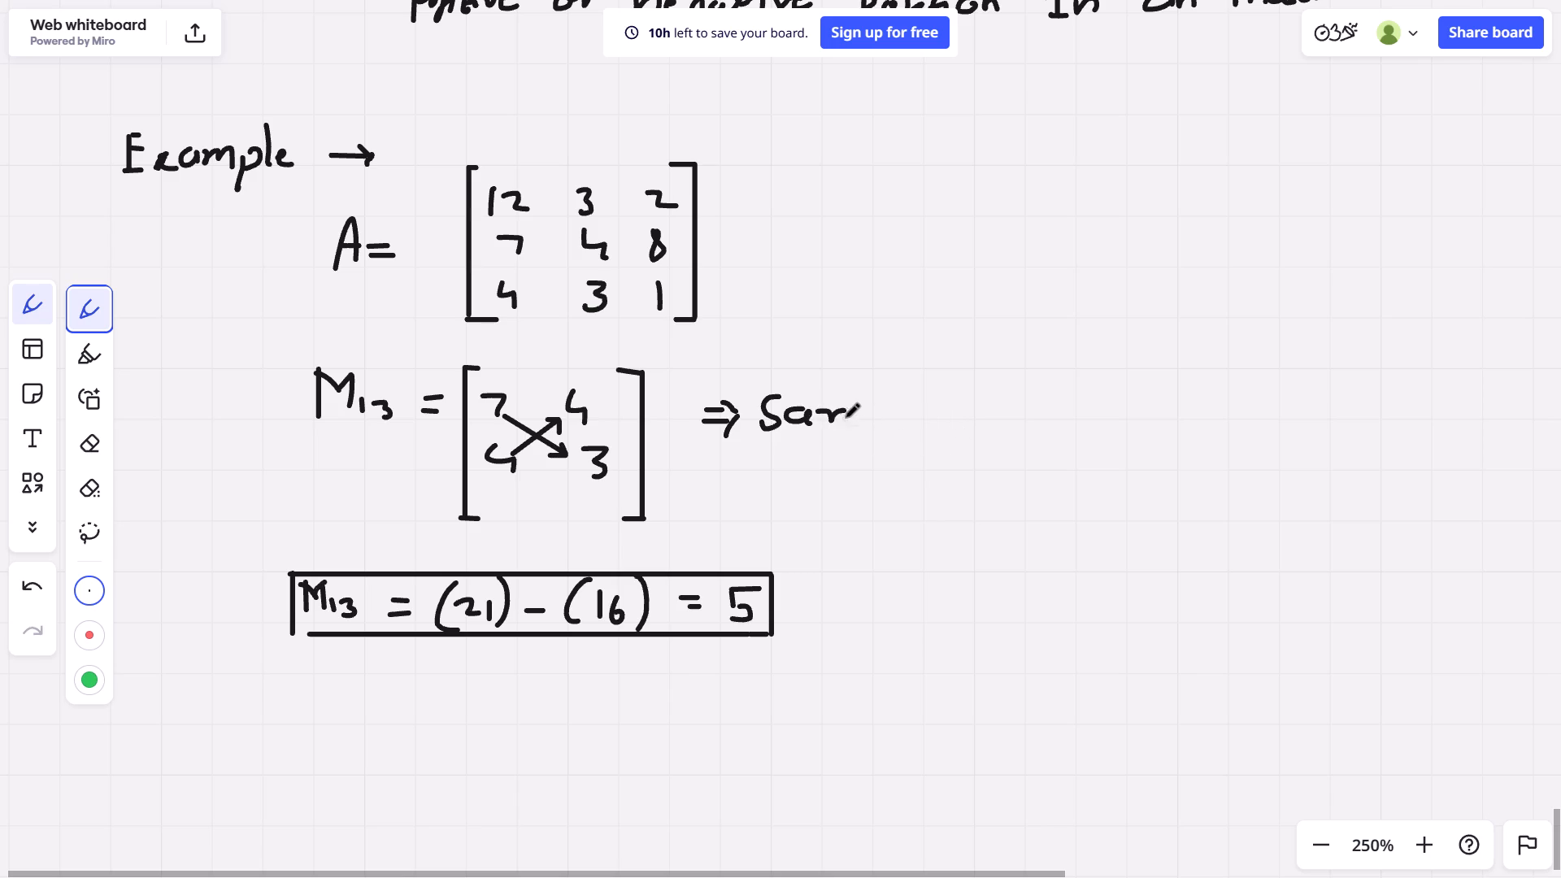
{"action": "left_click_drag", "start_coordinate": [852, 411], "coordinate": [873, 404]}
{"action": "left_click_drag", "start_coordinate": [881, 408], "coordinate": [894, 414]}
{"action": "left_click_drag", "start_coordinate": [910, 399], "coordinate": [911, 430]}
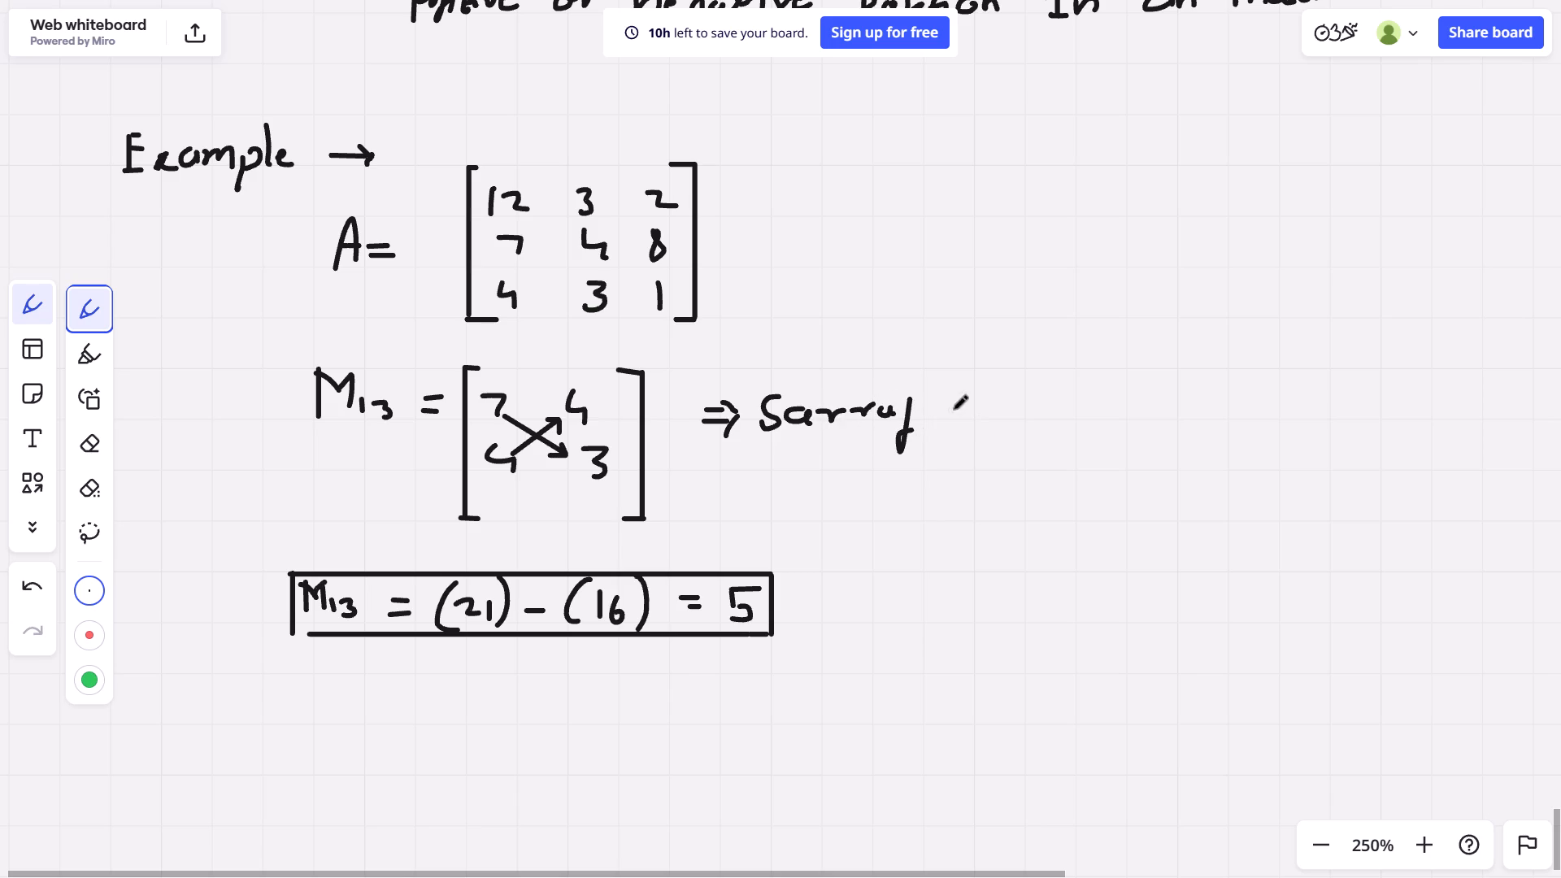
{"action": "left_click_drag", "start_coordinate": [952, 410], "coordinate": [981, 423]}
{"action": "left_click_drag", "start_coordinate": [996, 414], "coordinate": [1007, 422]}
{"action": "left_click_drag", "start_coordinate": [1021, 391], "coordinate": [1018, 419]}
{"action": "left_click_drag", "start_coordinate": [1018, 419], "coordinate": [1026, 419]}
{"action": "left_click_drag", "start_coordinate": [1017, 414], "coordinate": [1032, 411]}
{"action": "left_click_drag", "start_coordinate": [1037, 406], "coordinate": [1046, 423]}
{"action": "left_click", "coordinate": [1060, 411]}
{"action": "left_click_drag", "start_coordinate": [1084, 392], "coordinate": [1085, 425]}
{"action": "left_click", "coordinate": [1099, 421]}
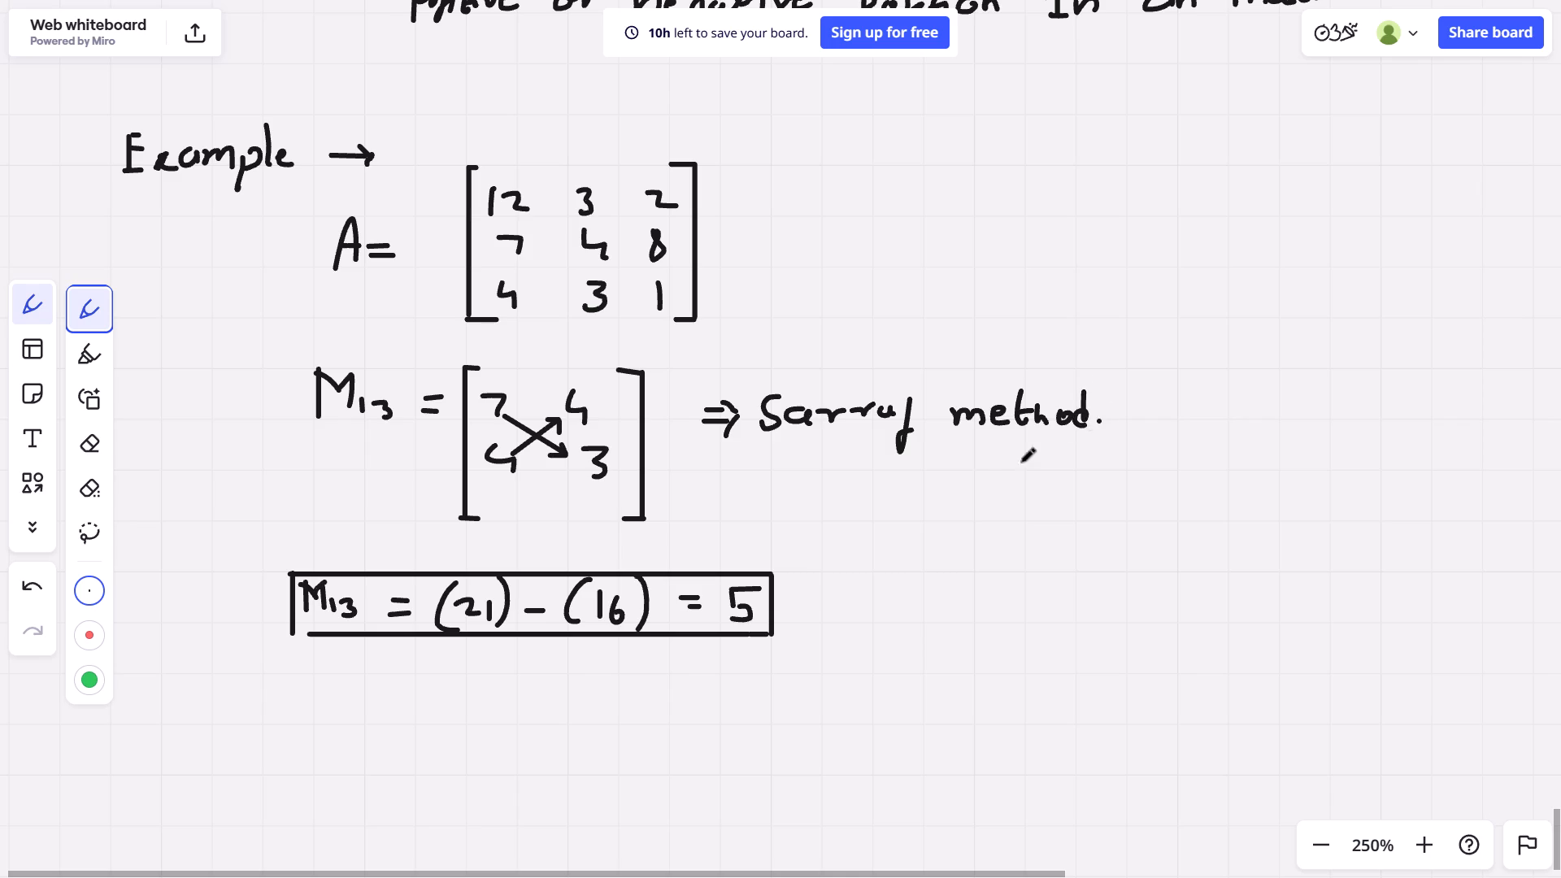
Below the boxed M13 result, handwrite a large C with the subscript 13 and an equals sign.
{"action": "middle_click_drag", "start_coordinate": [898, 534], "coordinate": [1085, 259]}
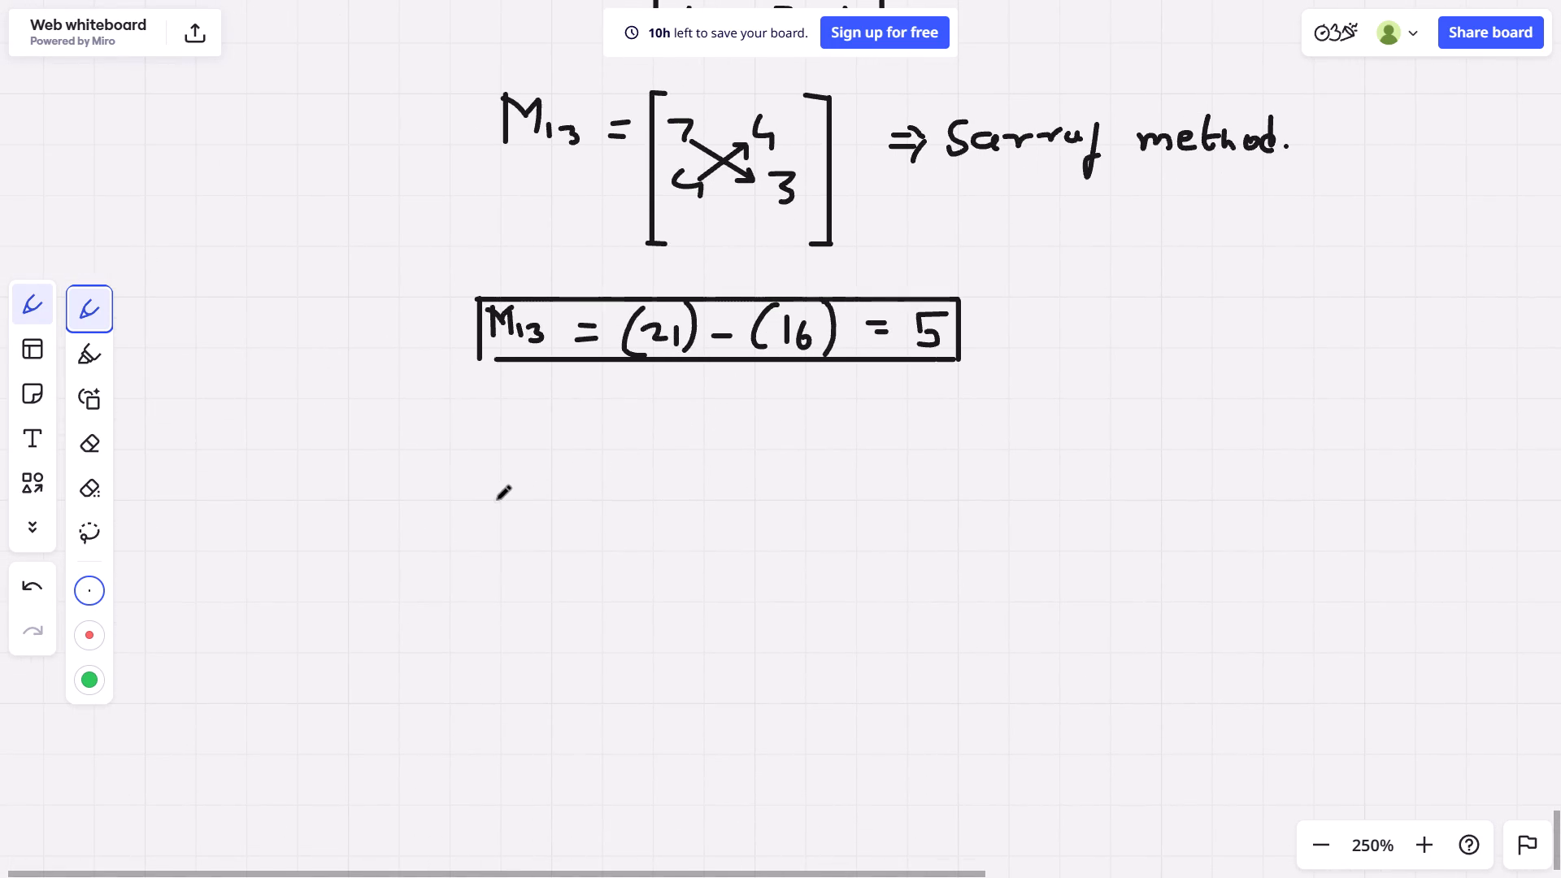
{"action": "middle_click_drag", "start_coordinate": [576, 436], "coordinate": [563, 573]}
{"action": "middle_click_drag", "start_coordinate": [648, 511], "coordinate": [676, 408]}
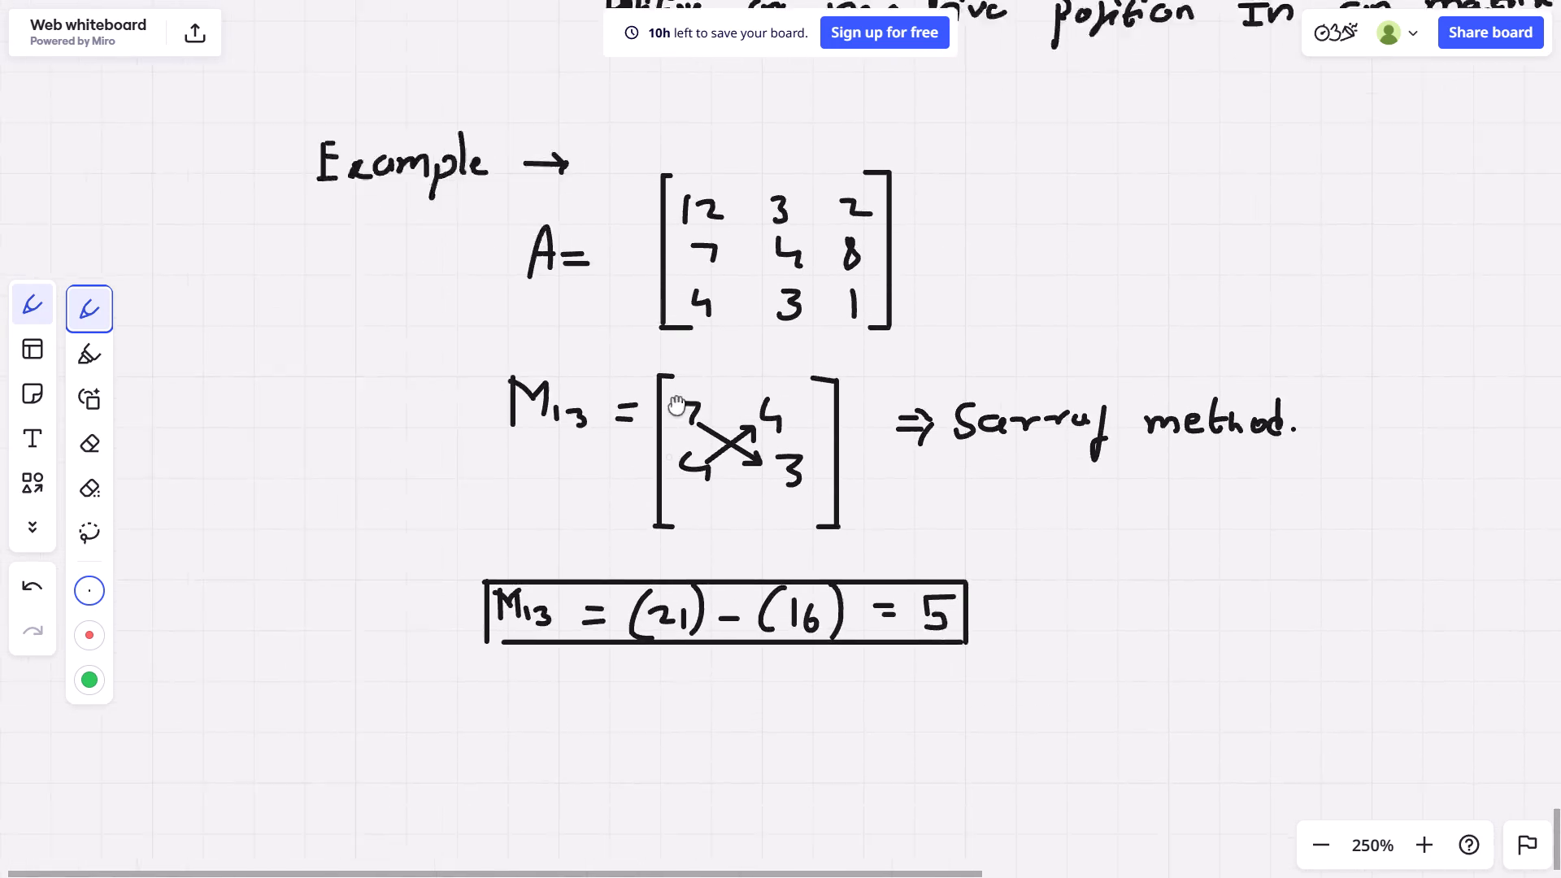
{"action": "middle_click_drag", "start_coordinate": [676, 408], "coordinate": [675, 366]}
{"action": "middle_click_drag", "start_coordinate": [667, 462], "coordinate": [676, 361]}
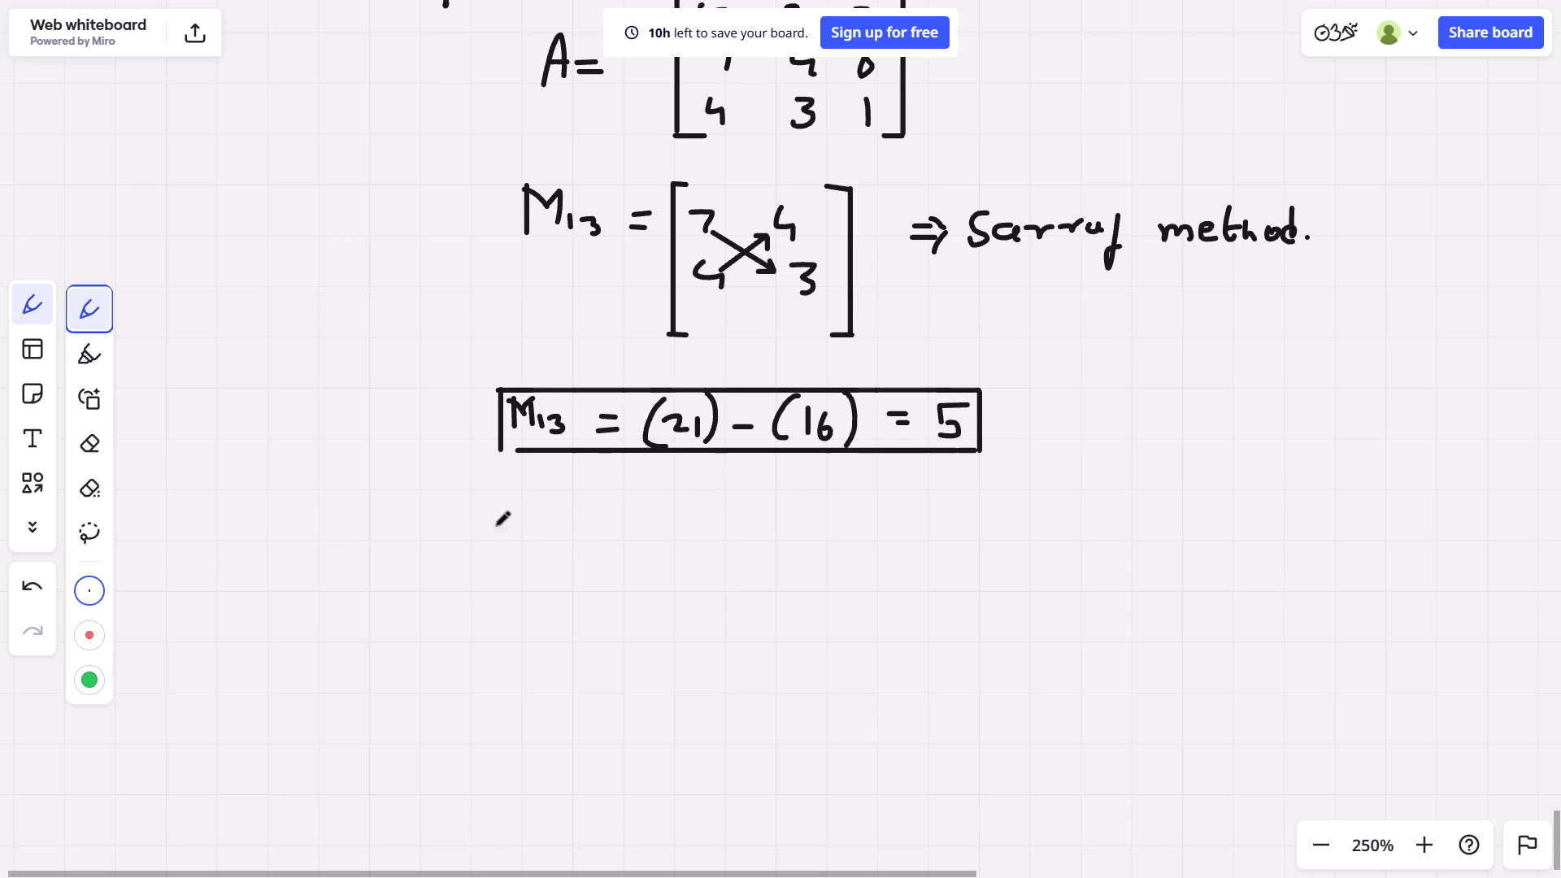
{"action": "left_click_drag", "start_coordinate": [520, 493], "coordinate": [523, 540]}
{"action": "left_click_drag", "start_coordinate": [534, 535], "coordinate": [533, 549]}
{"action": "left_click_drag", "start_coordinate": [544, 535], "coordinate": [545, 545]}
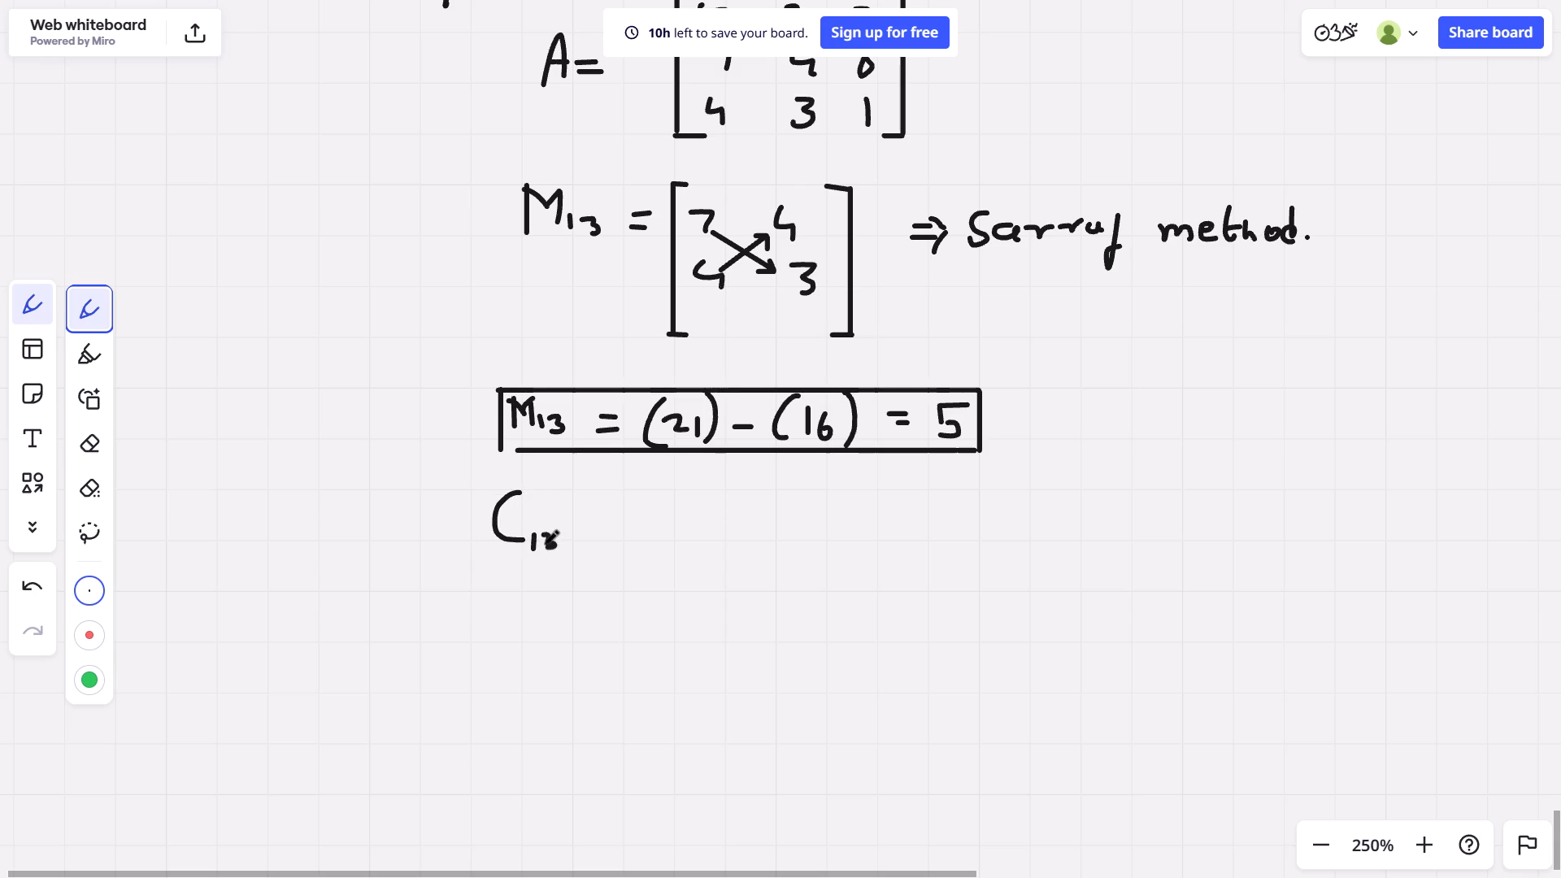
{"action": "left_click_drag", "start_coordinate": [545, 545], "coordinate": [545, 546]}
{"action": "left_click_drag", "start_coordinate": [591, 519], "coordinate": [607, 519]}
{"action": "left_click_drag", "start_coordinate": [593, 530], "coordinate": [610, 530]}
After C13 =, handwrite (−1) with the exponent 1+3, followed by a multiplication dot and 5.
{"action": "left_click_drag", "start_coordinate": [654, 490], "coordinate": [630, 536]}
{"action": "left_click_drag", "start_coordinate": [630, 536], "coordinate": [646, 544]}
{"action": "left_click_drag", "start_coordinate": [653, 522], "coordinate": [667, 521]}
{"action": "left_click_drag", "start_coordinate": [680, 513], "coordinate": [677, 533]}
{"action": "left_click_drag", "start_coordinate": [689, 489], "coordinate": [687, 538]}
{"action": "middle_click_drag", "start_coordinate": [676, 526], "coordinate": [647, 545]}
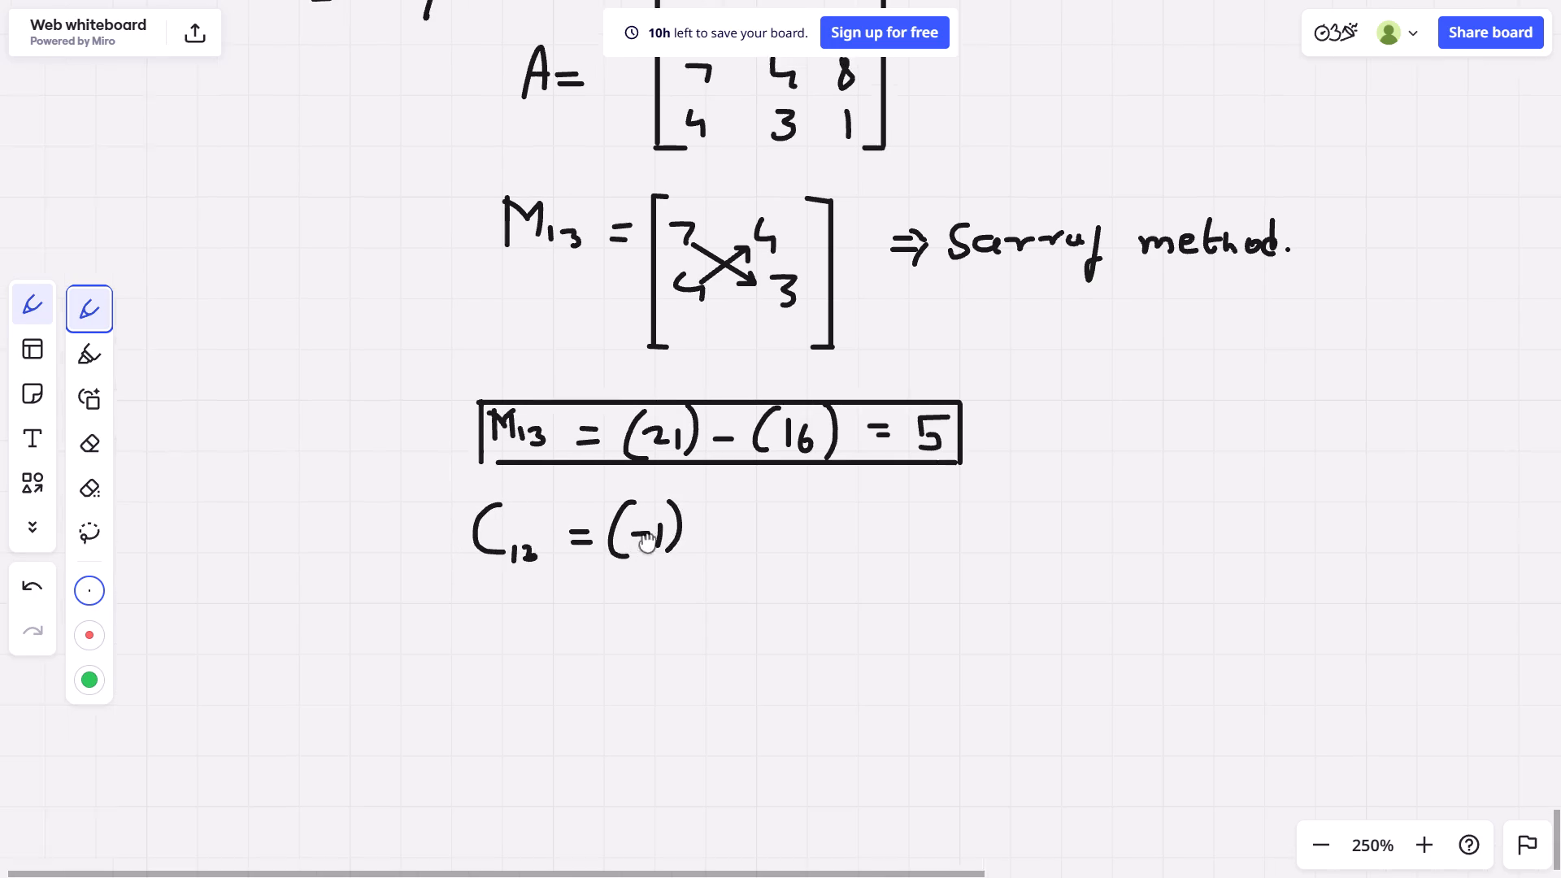
{"action": "middle_click_drag", "start_coordinate": [647, 545], "coordinate": [633, 559]}
{"action": "left_click_drag", "start_coordinate": [666, 507], "coordinate": [666, 524]}
{"action": "left_click_drag", "start_coordinate": [681, 506], "coordinate": [681, 522]}
{"action": "left_click_drag", "start_coordinate": [674, 515], "coordinate": [691, 515]}
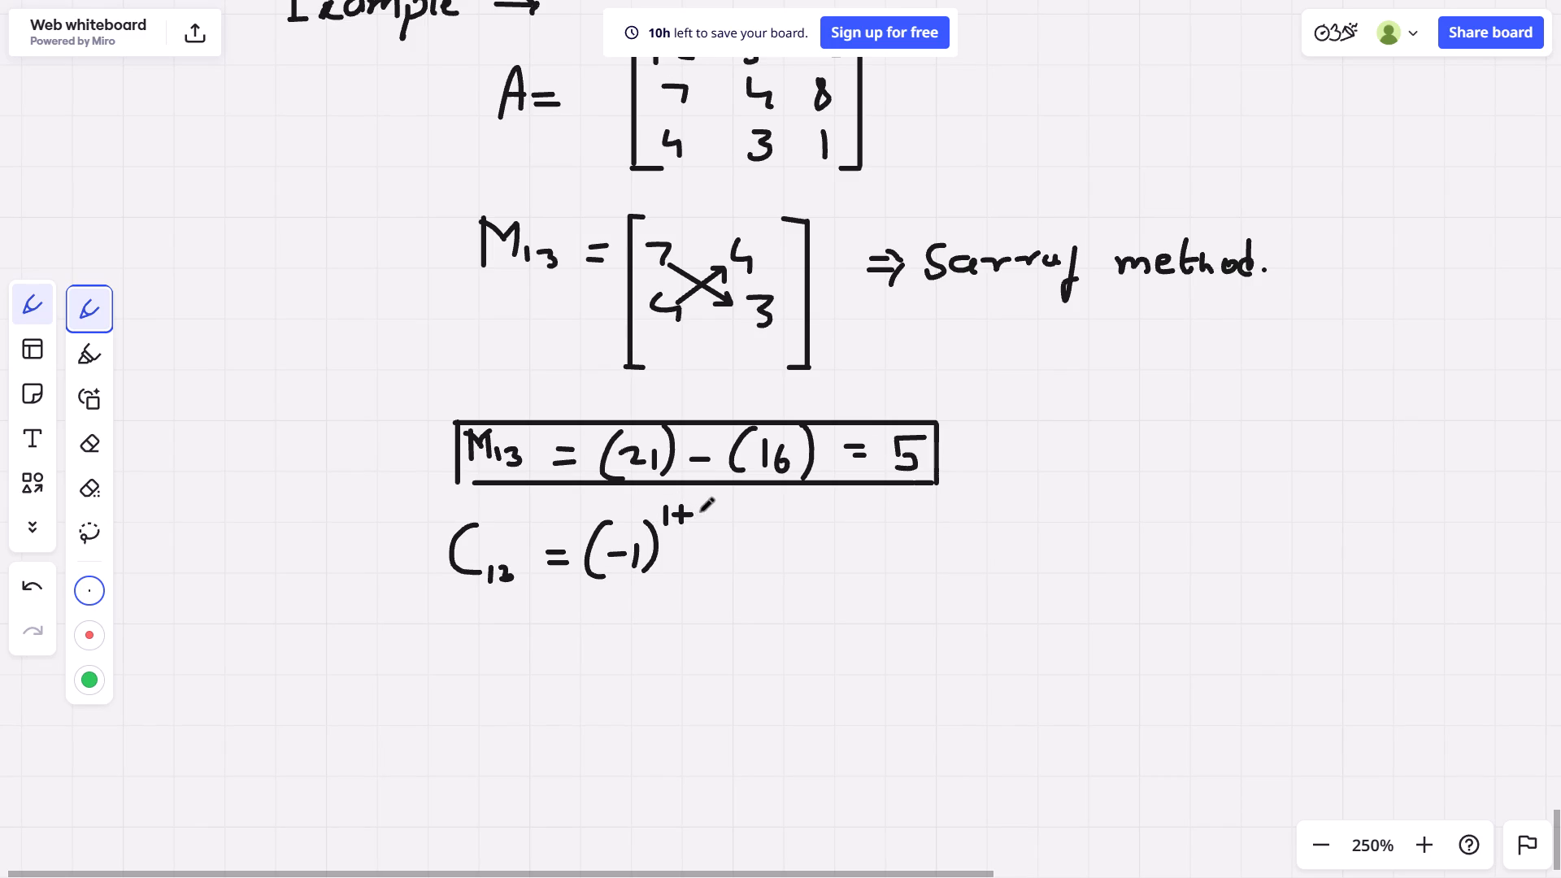
{"action": "left_click_drag", "start_coordinate": [700, 511], "coordinate": [698, 526]}
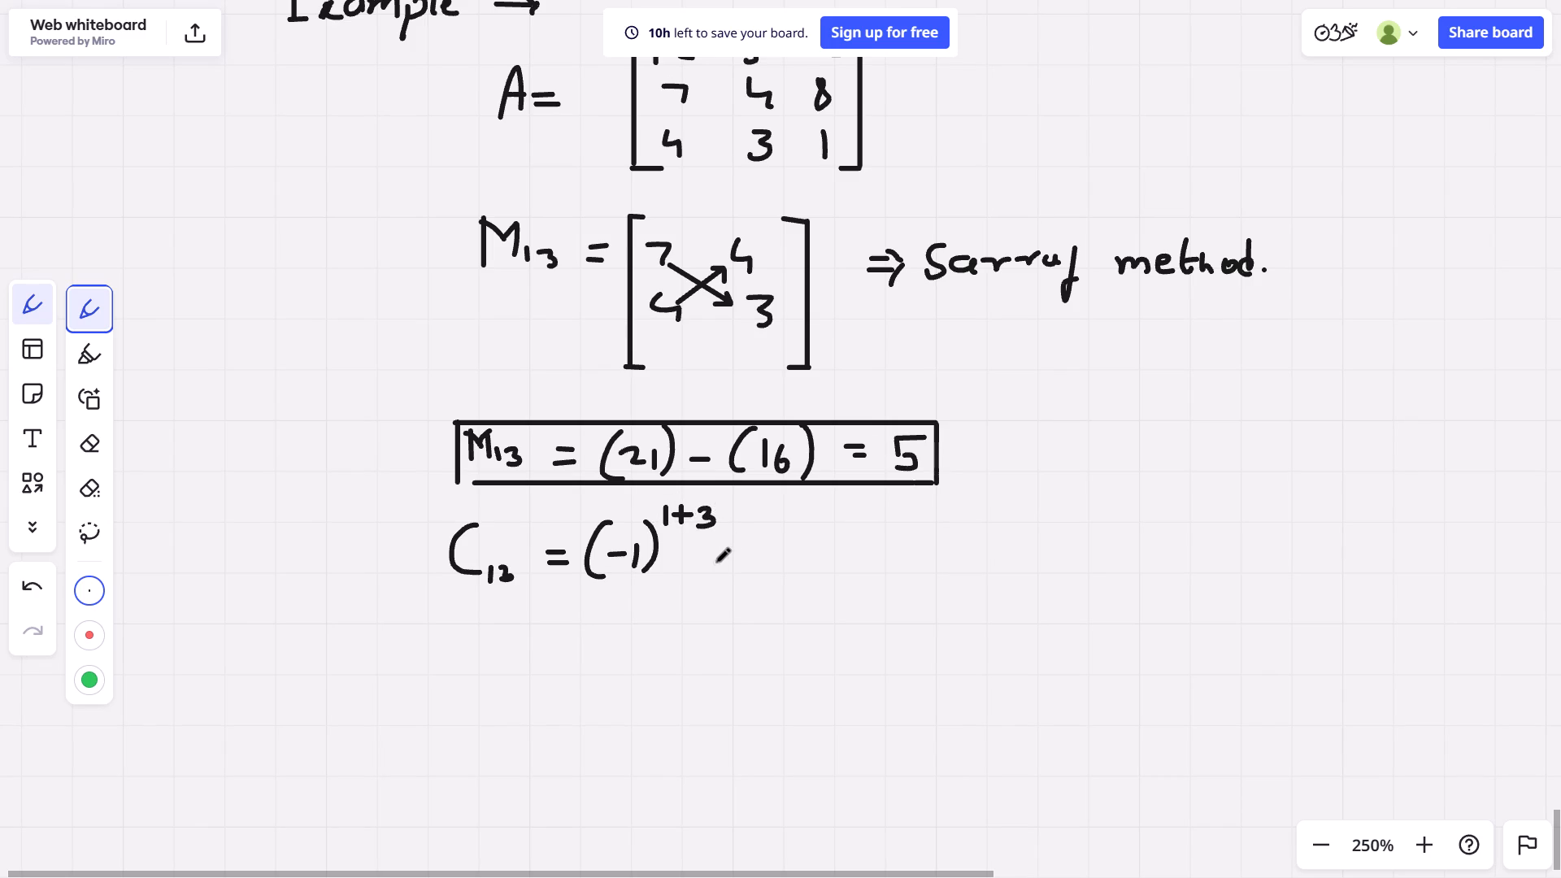
{"action": "left_click", "coordinate": [708, 568]}
{"action": "left_click_drag", "start_coordinate": [728, 535], "coordinate": [730, 555]}
{"action": "left_click_drag", "start_coordinate": [729, 533], "coordinate": [742, 533]}
{"action": "left_click_drag", "start_coordinate": [740, 550], "coordinate": [731, 565]}
After the 5 in the C13 expression, draw a double-line arrow and handwrite the word By.
{"action": "middle_click_drag", "start_coordinate": [731, 563], "coordinate": [715, 562]}
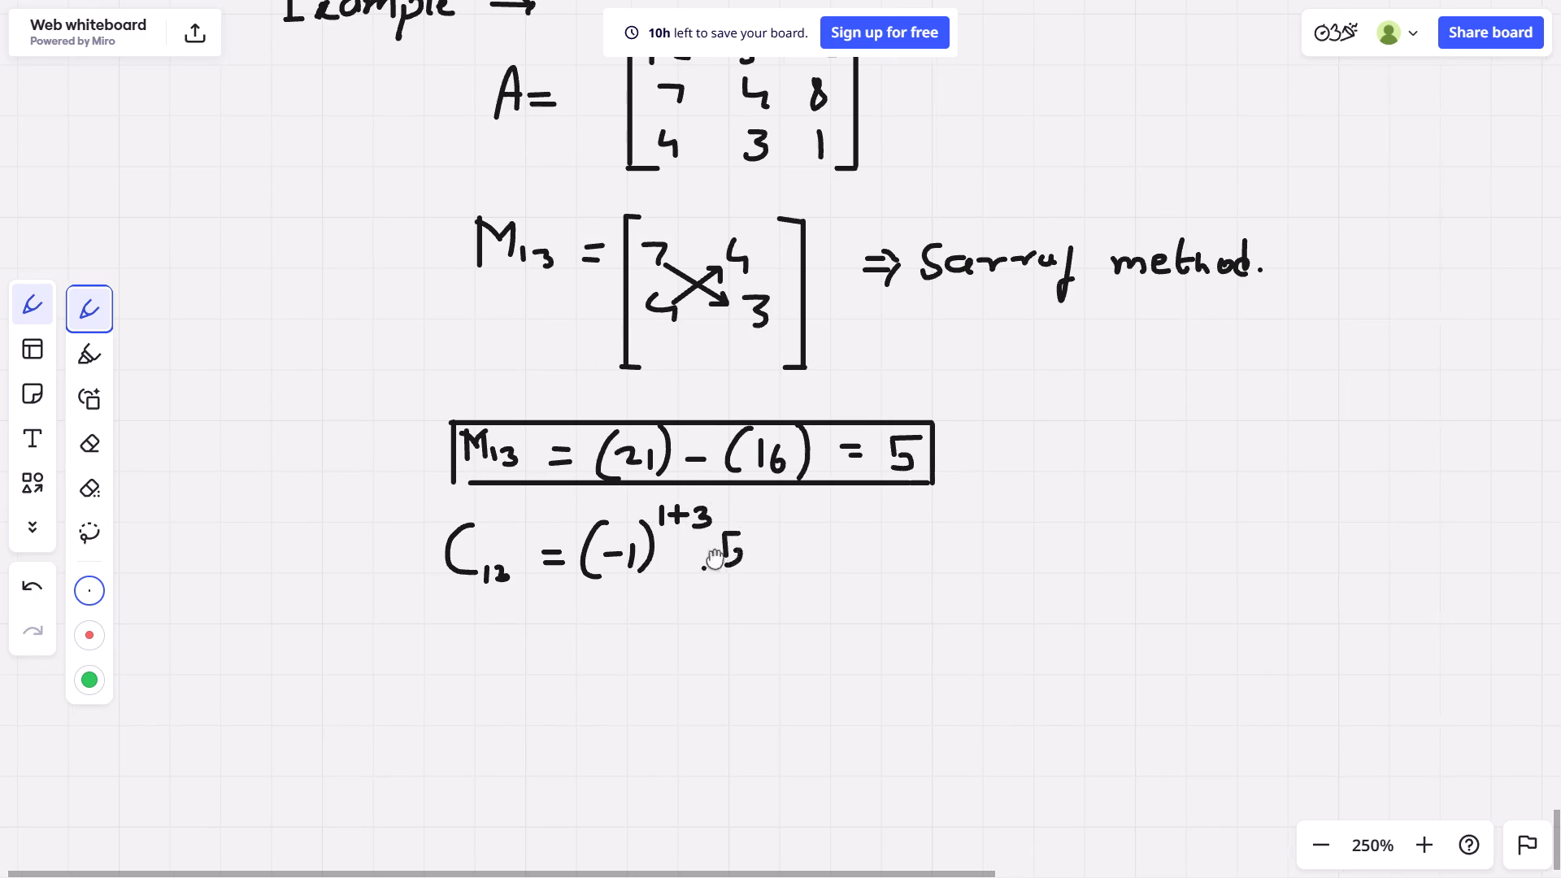
{"action": "middle_click_drag", "start_coordinate": [715, 562], "coordinate": [687, 561]}
{"action": "left_click_drag", "start_coordinate": [768, 540], "coordinate": [805, 538], "text": "shift"}
{"action": "left_click_drag", "start_coordinate": [771, 554], "coordinate": [804, 554], "text": "shift"}
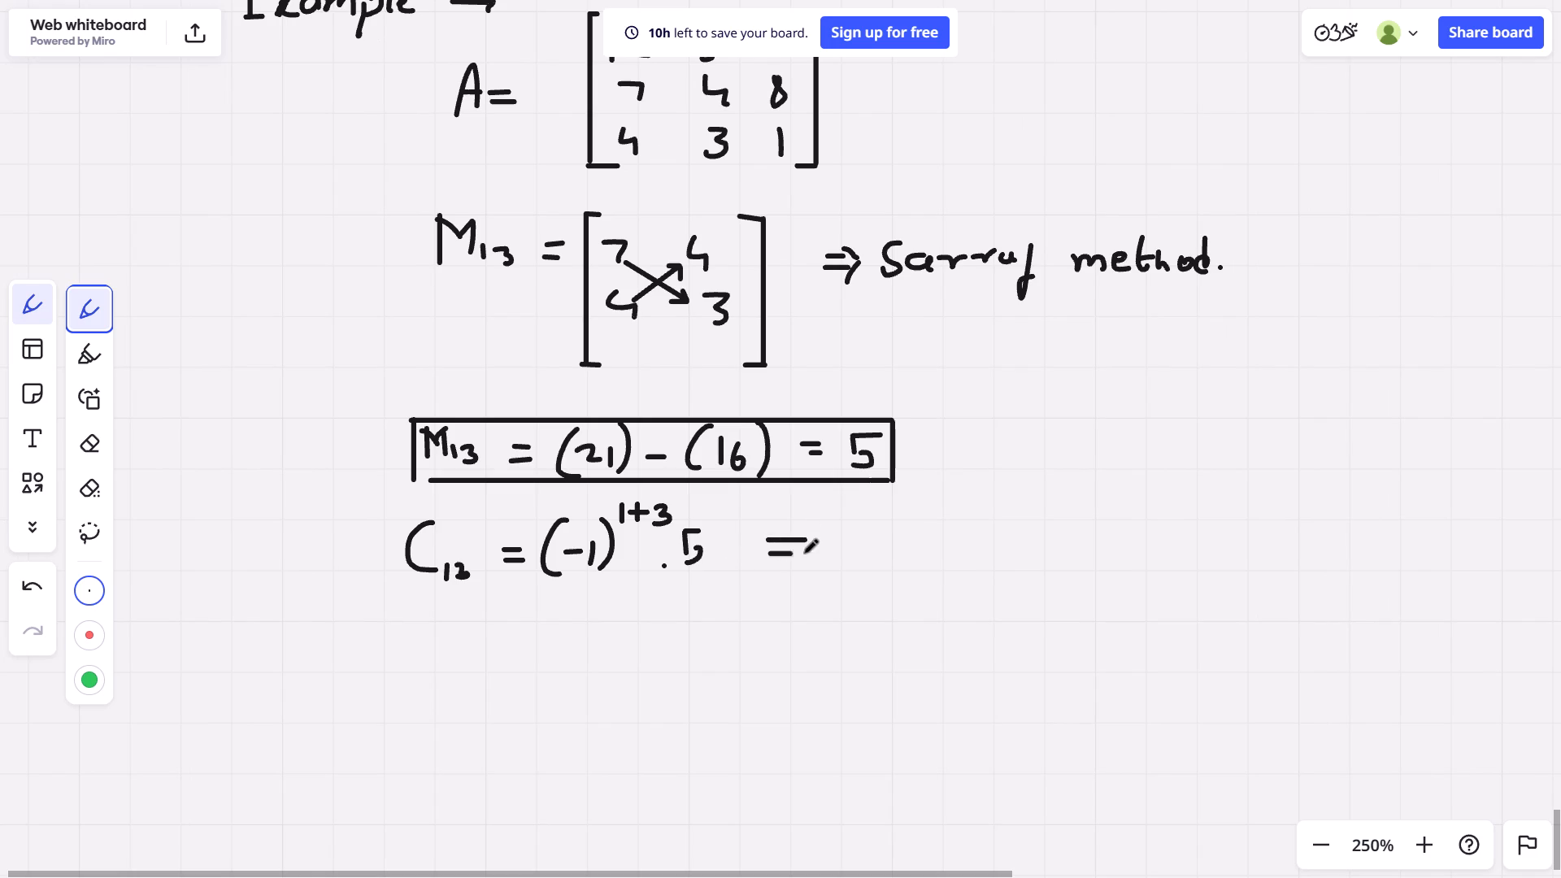
{"action": "left_click_drag", "start_coordinate": [804, 554], "coordinate": [807, 554], "text": "shift"}
{"action": "left_click_drag", "start_coordinate": [803, 531], "coordinate": [815, 541]}
{"action": "left_click_drag", "start_coordinate": [822, 547], "coordinate": [810, 566]}
{"action": "left_click_drag", "start_coordinate": [854, 541], "coordinate": [854, 567]}
{"action": "left_click_drag", "start_coordinate": [857, 541], "coordinate": [859, 574]}
{"action": "left_click_drag", "start_coordinate": [885, 549], "coordinate": [902, 541]}
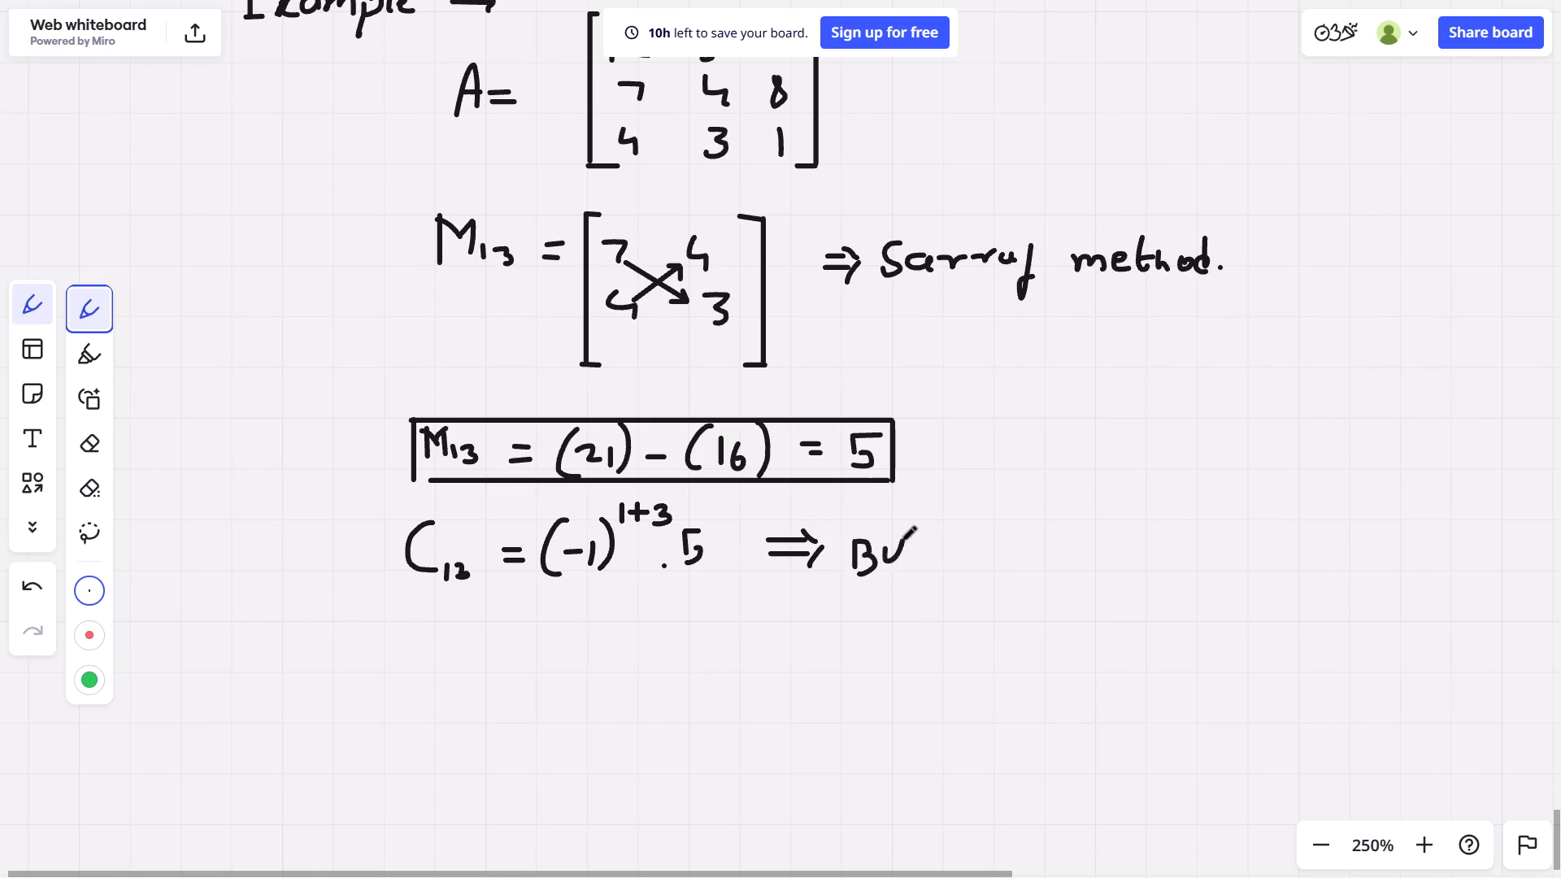
{"action": "left_click_drag", "start_coordinate": [902, 541], "coordinate": [918, 580]}
After By, handwrite a large C with the subscript ij, followed by an equals sign.
{"action": "left_click_drag", "start_coordinate": [976, 519], "coordinate": [969, 570]}
{"action": "left_click_drag", "start_coordinate": [979, 576], "coordinate": [989, 573]}
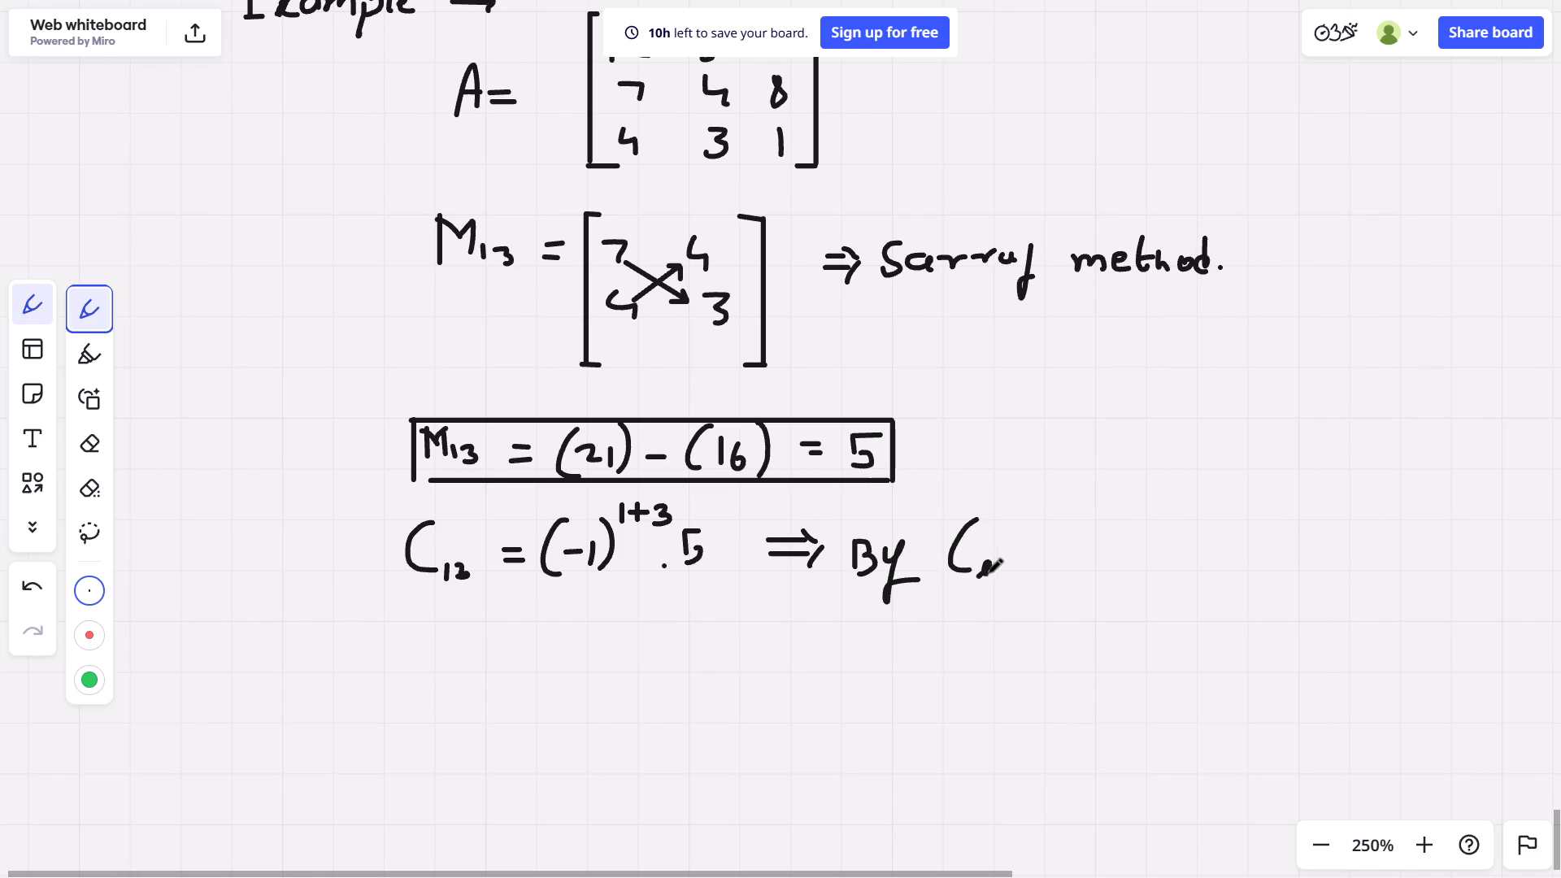
{"action": "left_click_drag", "start_coordinate": [989, 573], "coordinate": [989, 572]}
{"action": "left_click", "coordinate": [991, 553]}
{"action": "left_click_drag", "start_coordinate": [1002, 567], "coordinate": [1004, 585]}
{"action": "left_click", "coordinate": [1003, 559]}
{"action": "left_click_drag", "start_coordinate": [1037, 557], "coordinate": [1046, 557]}
{"action": "left_click_drag", "start_coordinate": [1037, 567], "coordinate": [1050, 567]}
After Cij =, handwrite (−1) with the exponent i+j.
{"action": "middle_click_drag", "start_coordinate": [982, 576], "coordinate": [832, 590]}
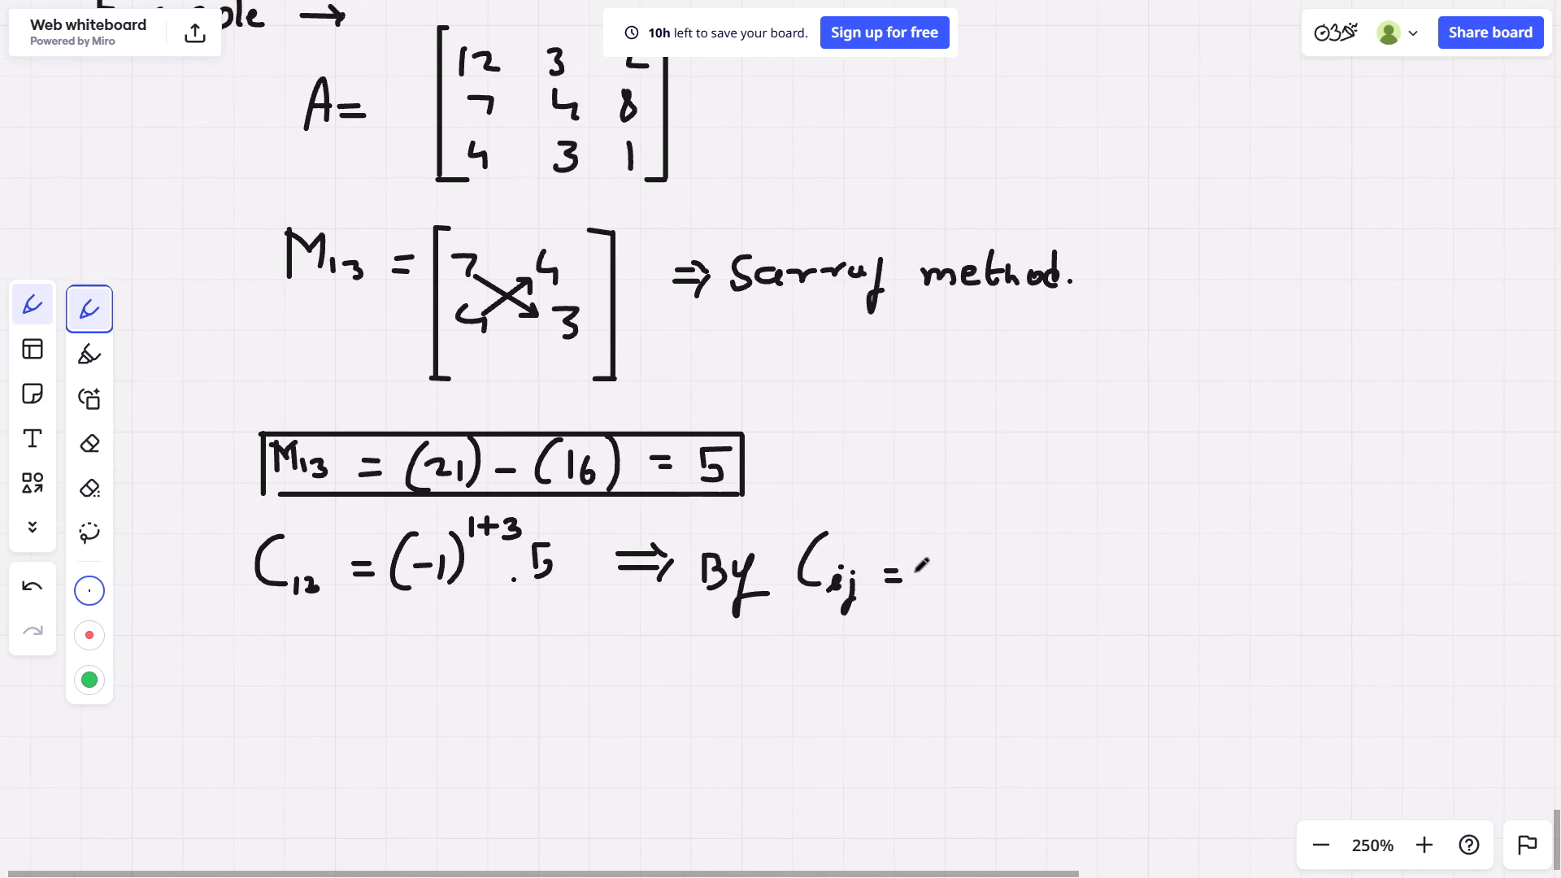
{"action": "left_click_drag", "start_coordinate": [946, 537], "coordinate": [937, 589]}
{"action": "left_click_drag", "start_coordinate": [954, 567], "coordinate": [972, 567]}
{"action": "left_click_drag", "start_coordinate": [982, 555], "coordinate": [982, 572]}
{"action": "left_click_drag", "start_coordinate": [990, 542], "coordinate": [993, 581]}
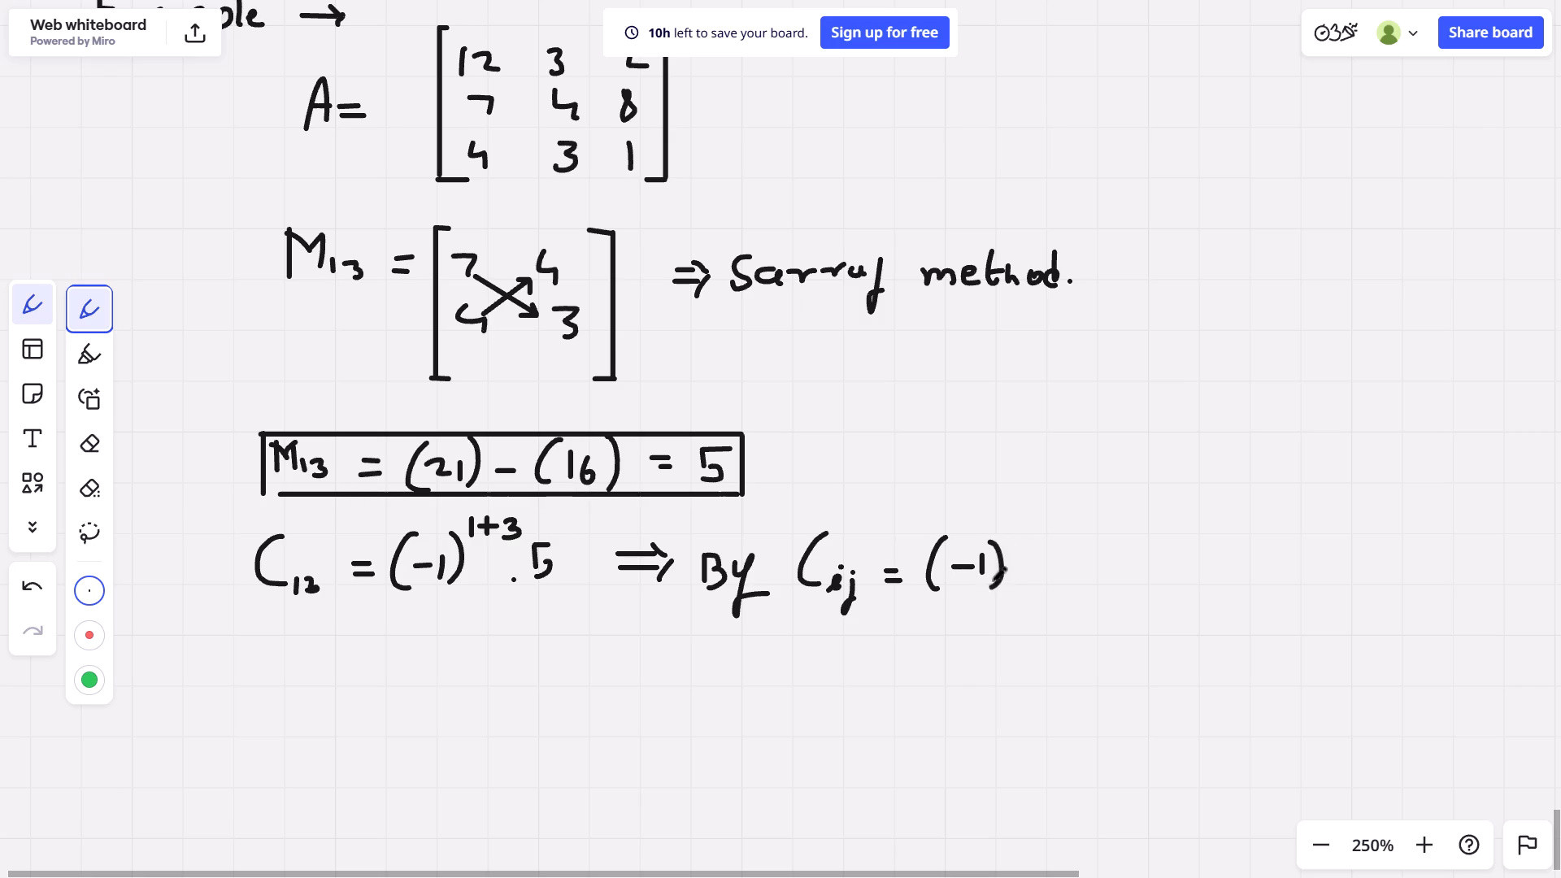
{"action": "left_click_drag", "start_coordinate": [993, 581], "coordinate": [991, 588]}
{"action": "left_click_drag", "start_coordinate": [1011, 538], "coordinate": [1021, 536]}
{"action": "left_click", "coordinate": [1021, 512]}
{"action": "left_click_drag", "start_coordinate": [1038, 521], "coordinate": [1038, 543]}
{"action": "left_click_drag", "start_coordinate": [1034, 529], "coordinate": [1049, 528]}
{"action": "left_click_drag", "start_coordinate": [1065, 524], "coordinate": [1069, 541]}
{"action": "left_click", "coordinate": [1065, 517]}
Complete the cofactor formula by handwriting a multiplication dot and M with the subscript ij.
{"action": "middle_click_drag", "start_coordinate": [989, 559], "coordinate": [909, 549]}
{"action": "left_click", "coordinate": [999, 563]}
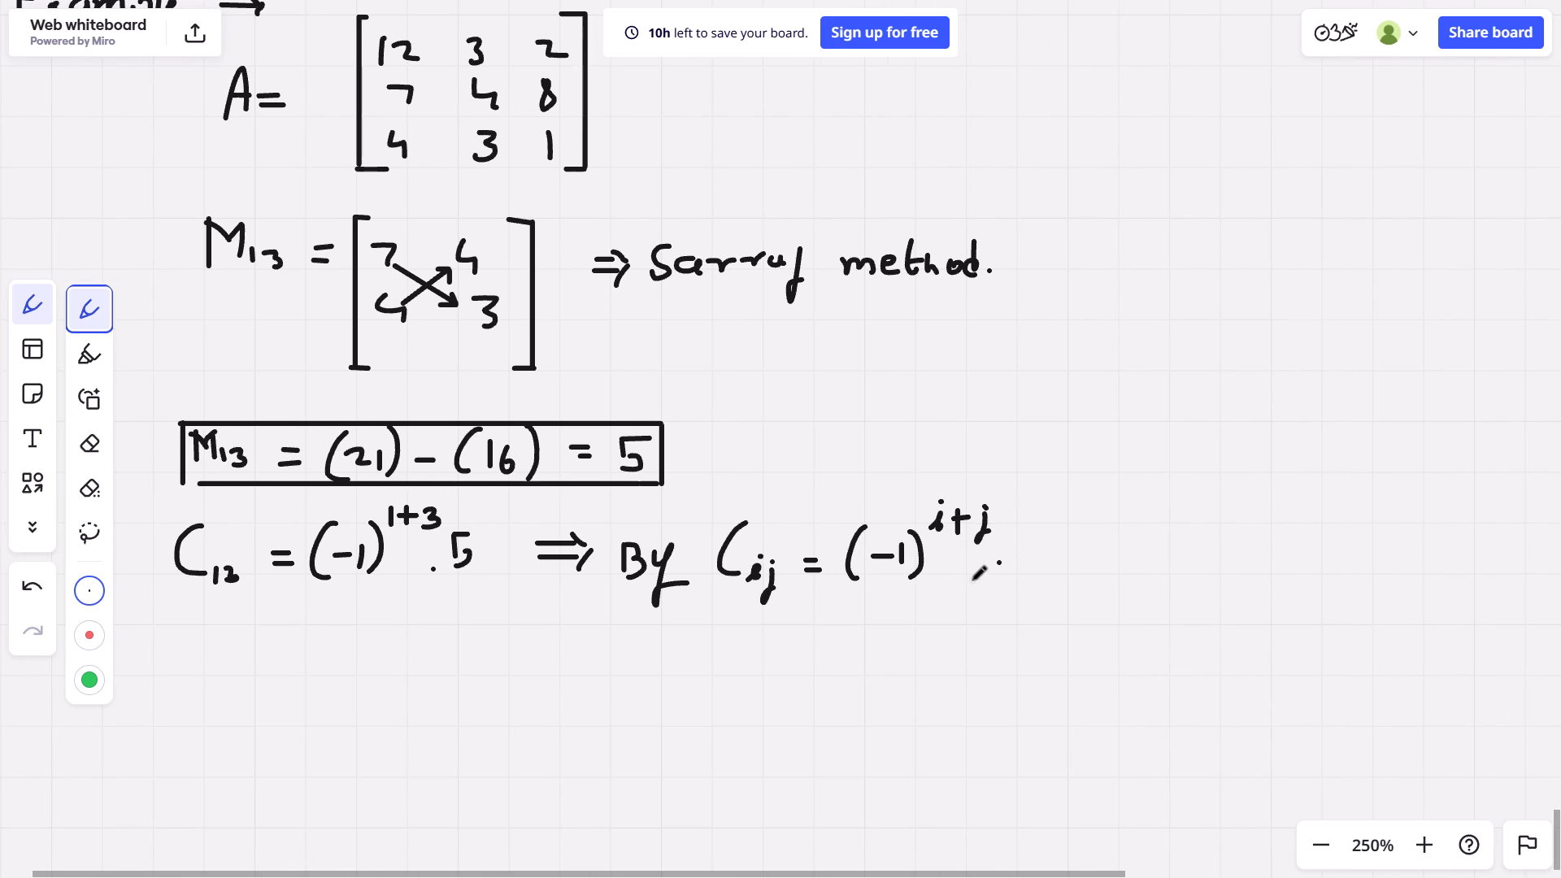
{"action": "left_click_drag", "start_coordinate": [1024, 534], "coordinate": [1020, 569]}
{"action": "left_click_drag", "start_coordinate": [1020, 569], "coordinate": [1020, 571]}
{"action": "left_click_drag", "start_coordinate": [1024, 535], "coordinate": [1041, 550]}
{"action": "left_click_drag", "start_coordinate": [1049, 533], "coordinate": [1046, 546]}
{"action": "left_click_drag", "start_coordinate": [1054, 532], "coordinate": [1055, 554]}
{"action": "left_click_drag", "start_coordinate": [1063, 567], "coordinate": [1081, 561]}
{"action": "left_click", "coordinate": [1080, 544]}
{"action": "left_click_drag", "start_coordinate": [1096, 556], "coordinate": [1096, 565]}
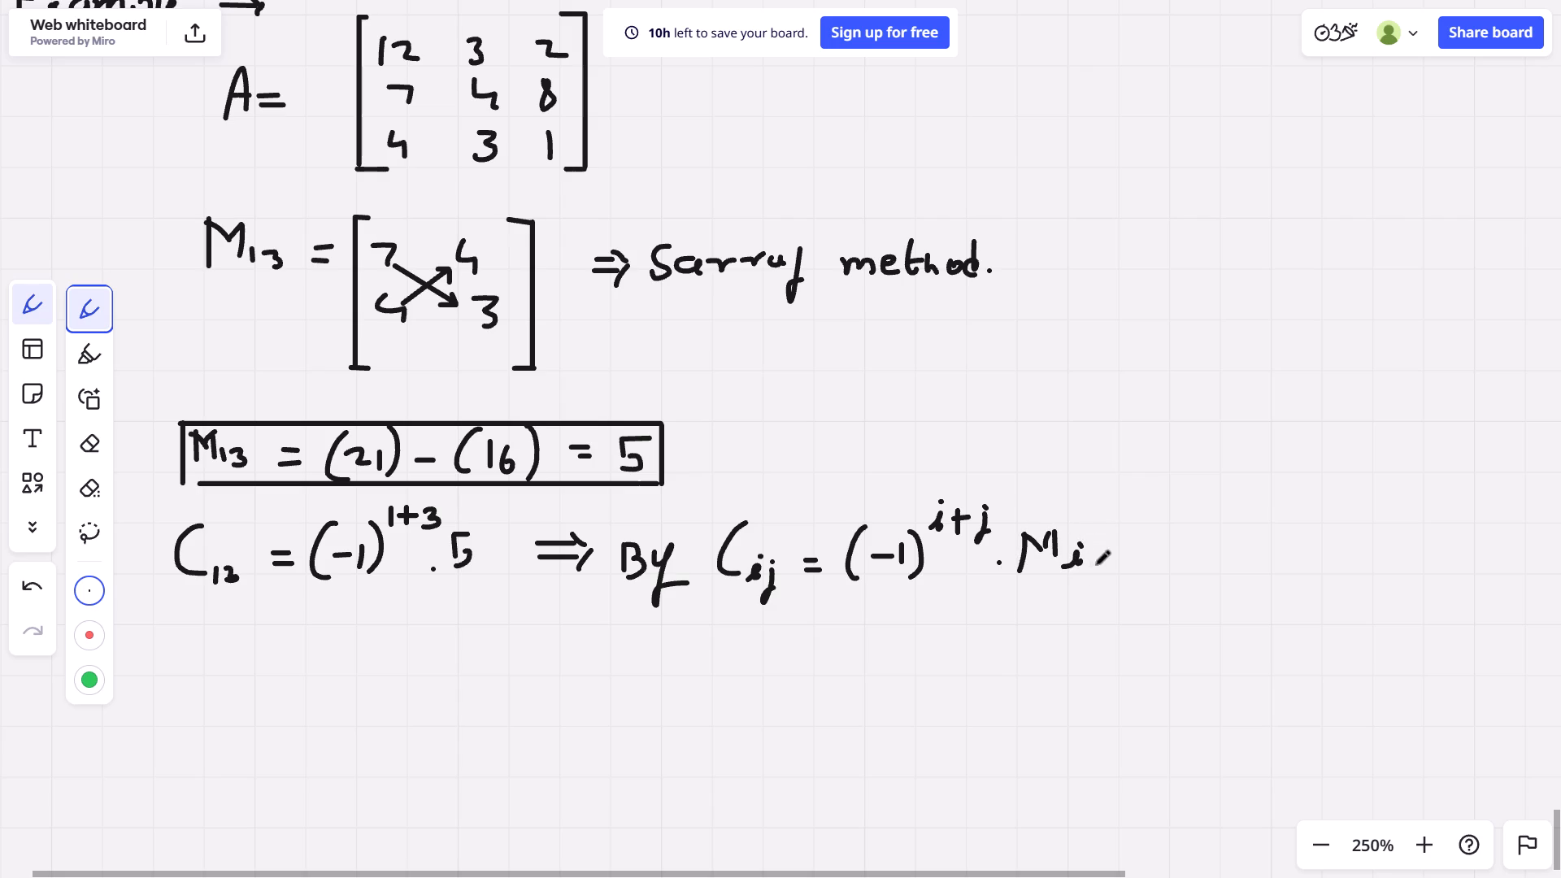
{"action": "left_click_drag", "start_coordinate": [1096, 565], "coordinate": [1104, 569]}
{"action": "left_click", "coordinate": [1099, 545]}
On a new line below the C13 expression, handwrite C13 = 5.
{"action": "middle_click_drag", "start_coordinate": [879, 611], "coordinate": [1118, 570]}
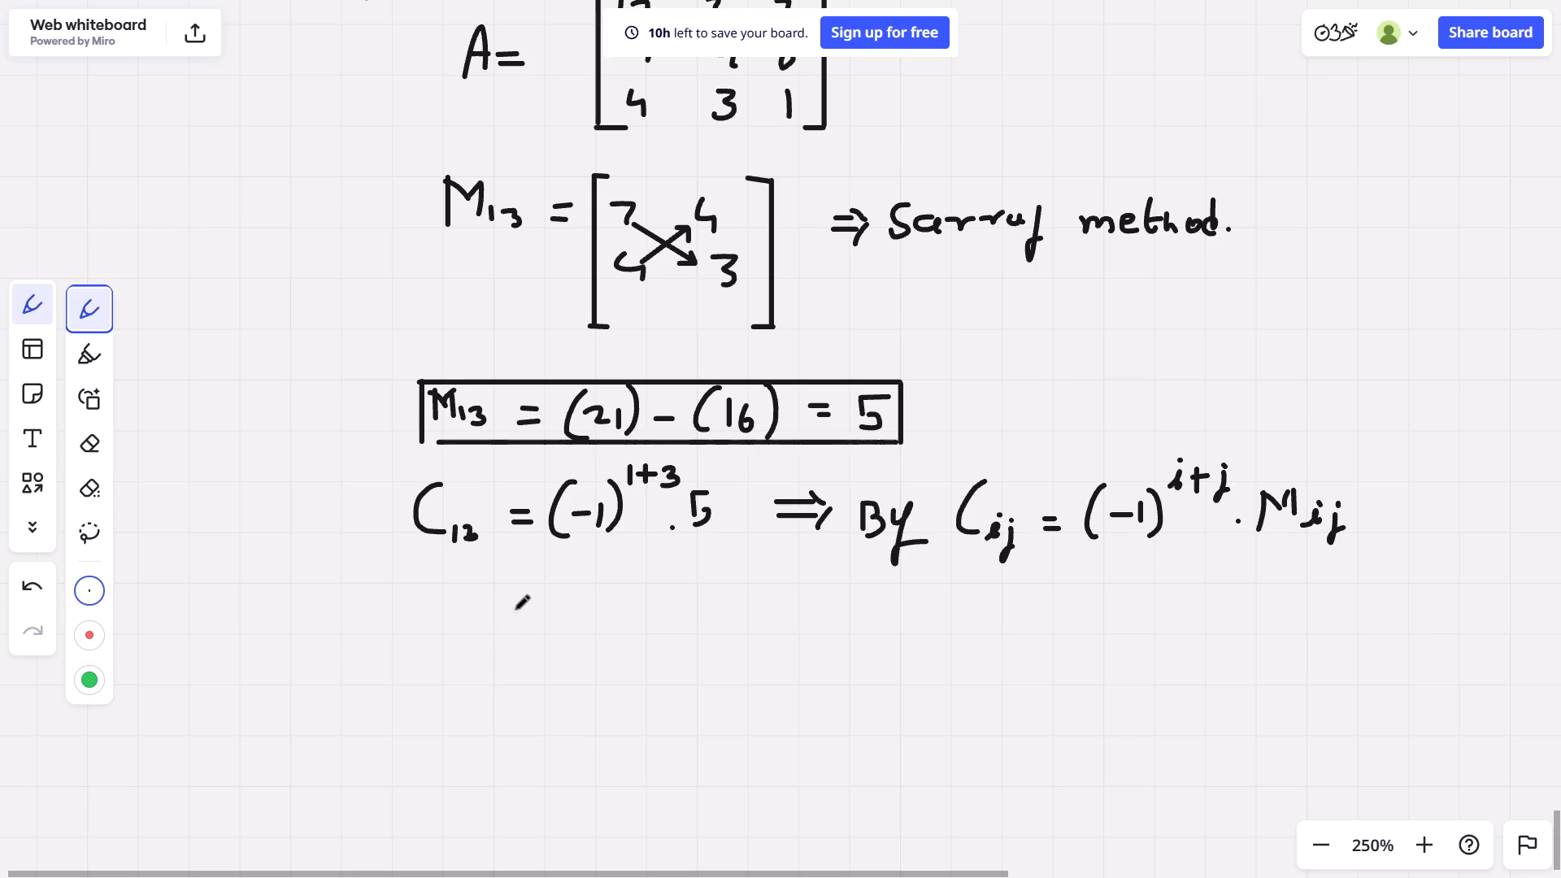
{"action": "left_click_drag", "start_coordinate": [515, 612], "coordinate": [528, 614]}
{"action": "left_click_drag", "start_coordinate": [515, 626], "coordinate": [528, 626]}
{"action": "left_click_drag", "start_coordinate": [551, 600], "coordinate": [552, 623]}
{"action": "left_click_drag", "start_coordinate": [553, 598], "coordinate": [567, 597]}
{"action": "left_click_drag", "start_coordinate": [555, 622], "coordinate": [554, 631]}
{"action": "left_click_drag", "start_coordinate": [411, 601], "coordinate": [415, 633]}
{"action": "left_click_drag", "start_coordinate": [426, 625], "coordinate": [426, 640]}
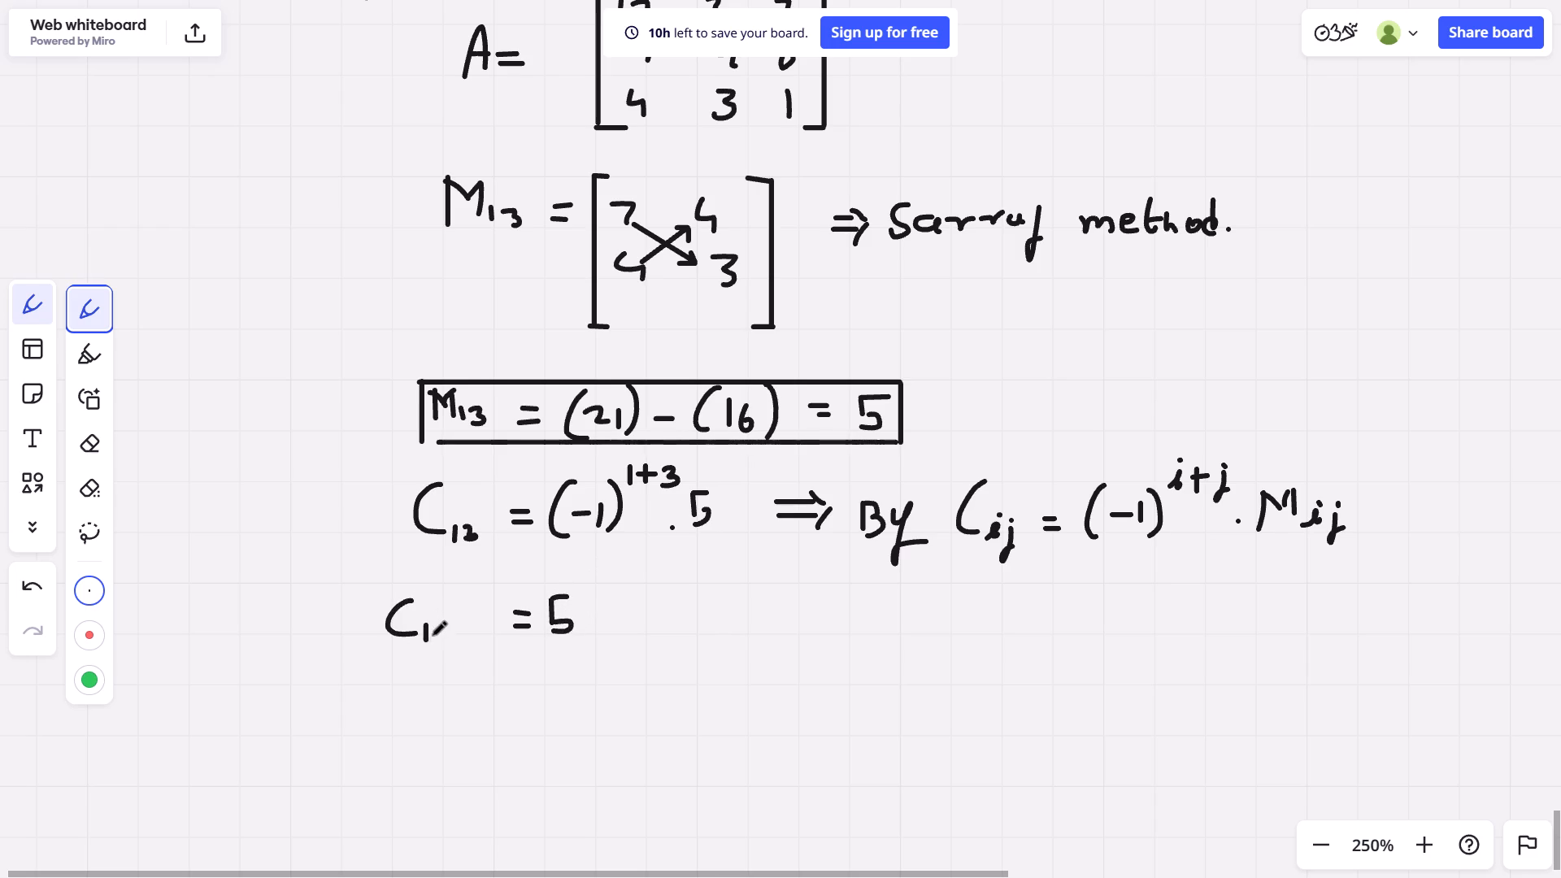
{"action": "left_click_drag", "start_coordinate": [438, 626], "coordinate": [443, 642]}
Below C13 = 5, draw a pair of square brackets for a small matrix.
{"action": "middle_click_drag", "start_coordinate": [450, 619], "coordinate": [462, 488]}
{"action": "middle_click_drag", "start_coordinate": [597, 569], "coordinate": [599, 553]}
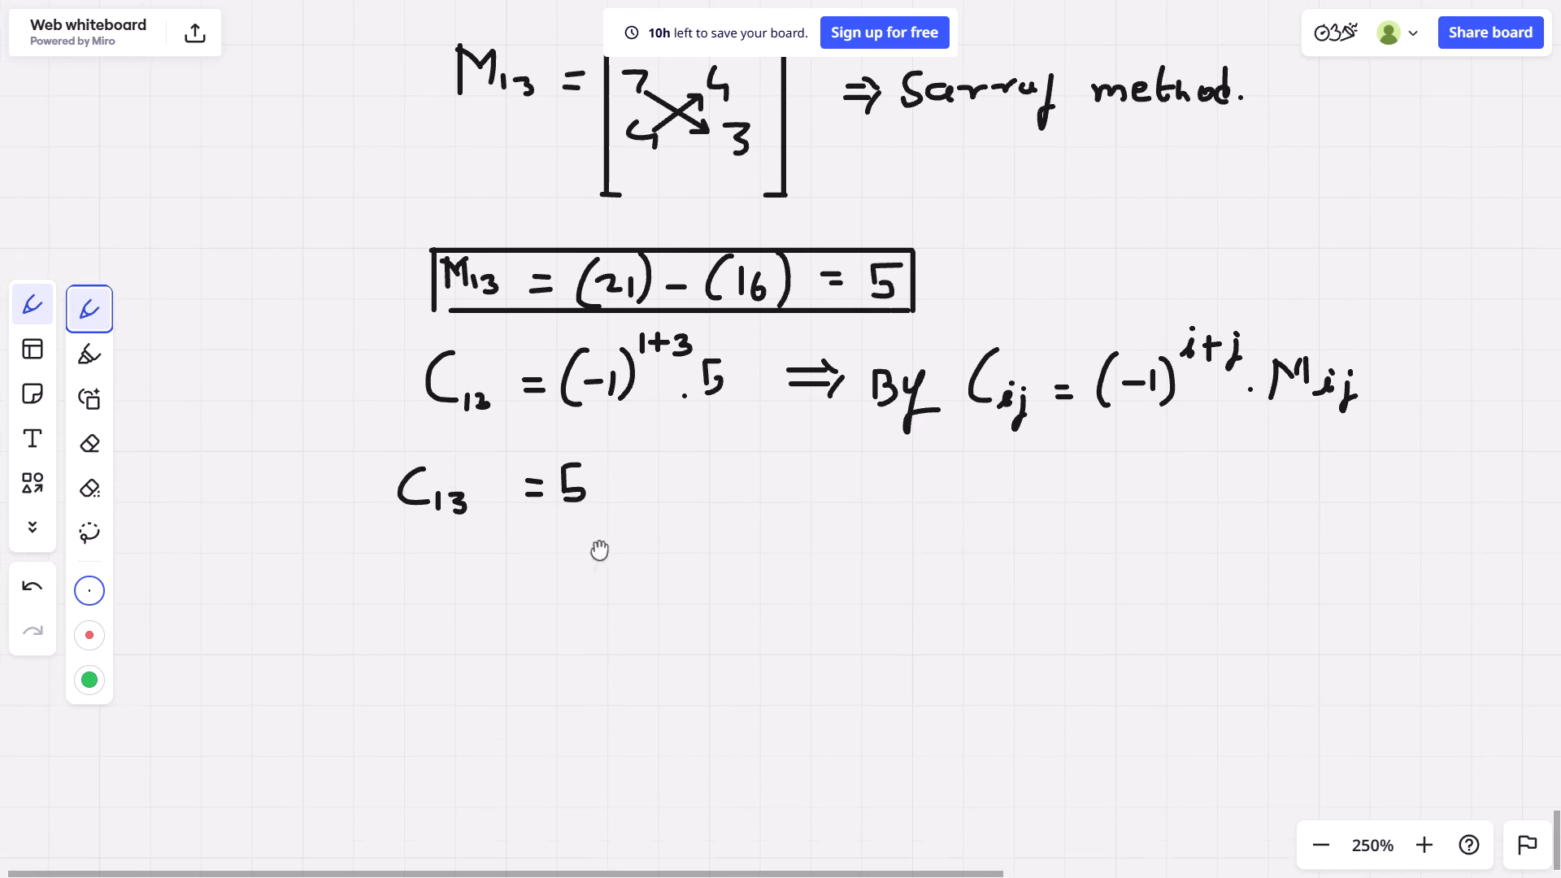
{"action": "middle_click_drag", "start_coordinate": [599, 553], "coordinate": [611, 459]}
{"action": "left_click_drag", "start_coordinate": [520, 443], "coordinate": [514, 547], "text": "shift"}
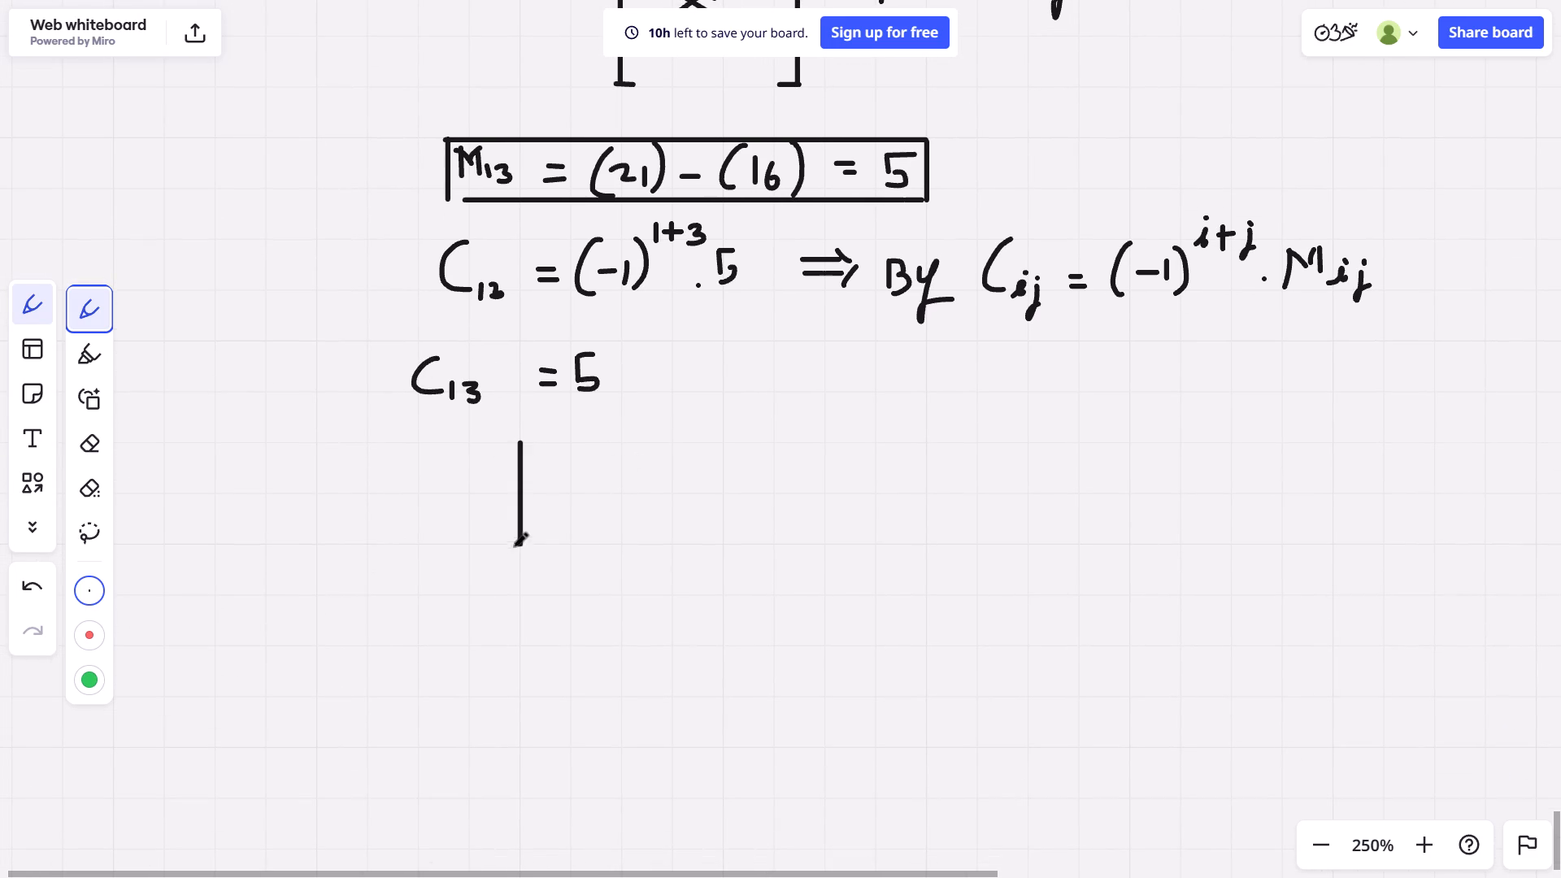
{"action": "left_click_drag", "start_coordinate": [514, 547], "coordinate": [515, 543], "text": "shift"}
{"action": "left_click_drag", "start_coordinate": [519, 445], "coordinate": [649, 443], "text": "shift"}
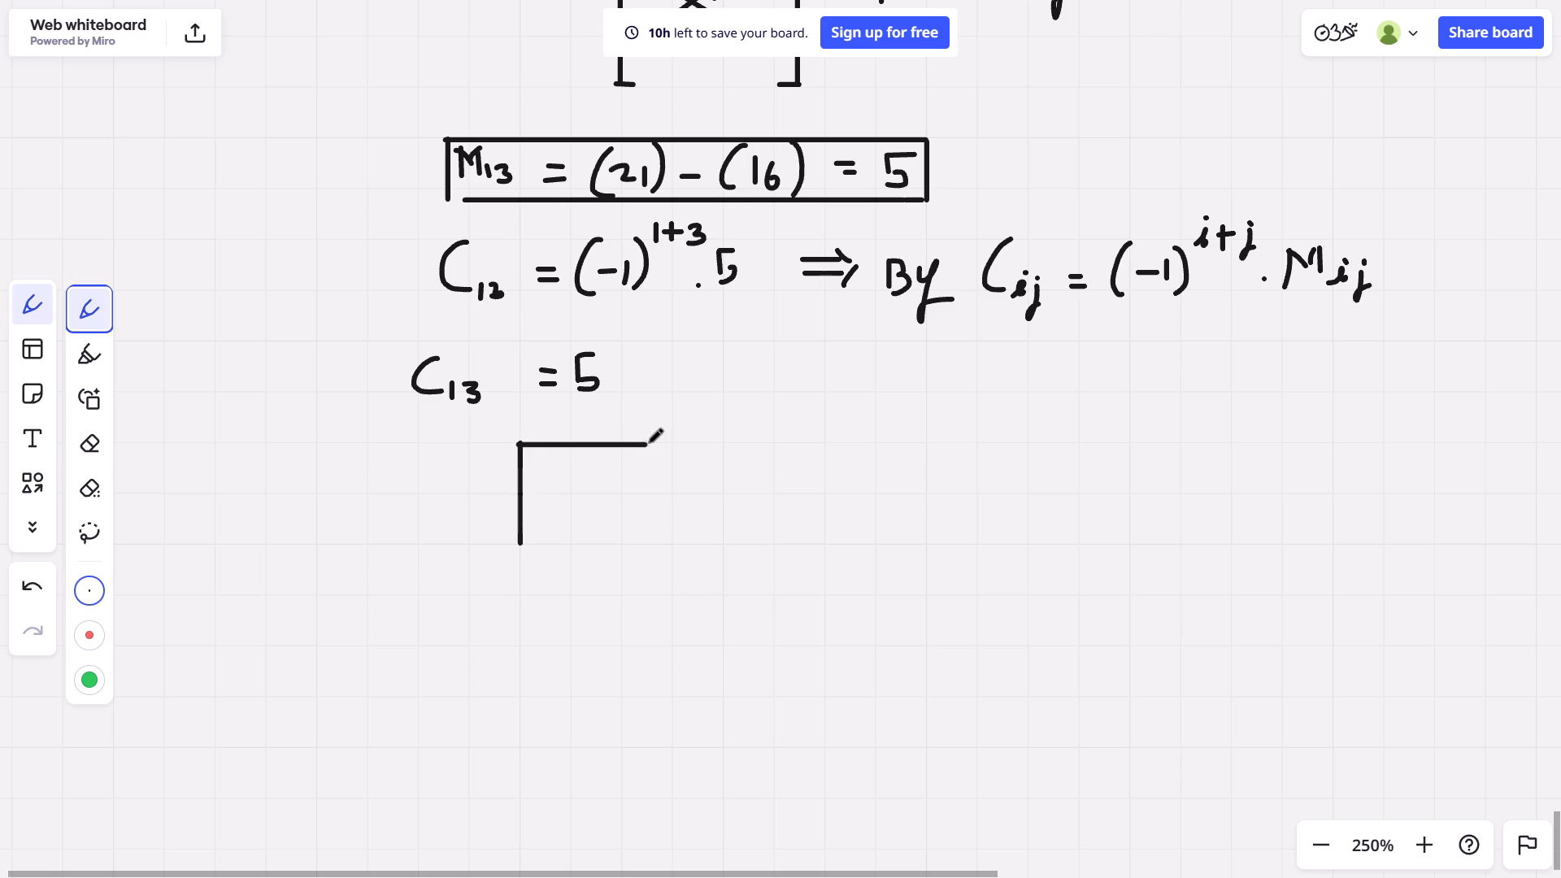
{"action": "left_click_drag", "start_coordinate": [649, 443], "coordinate": [538, 444], "text": "shift"}
{"action": "left_click_drag", "start_coordinate": [521, 545], "coordinate": [543, 545], "text": "shift"}
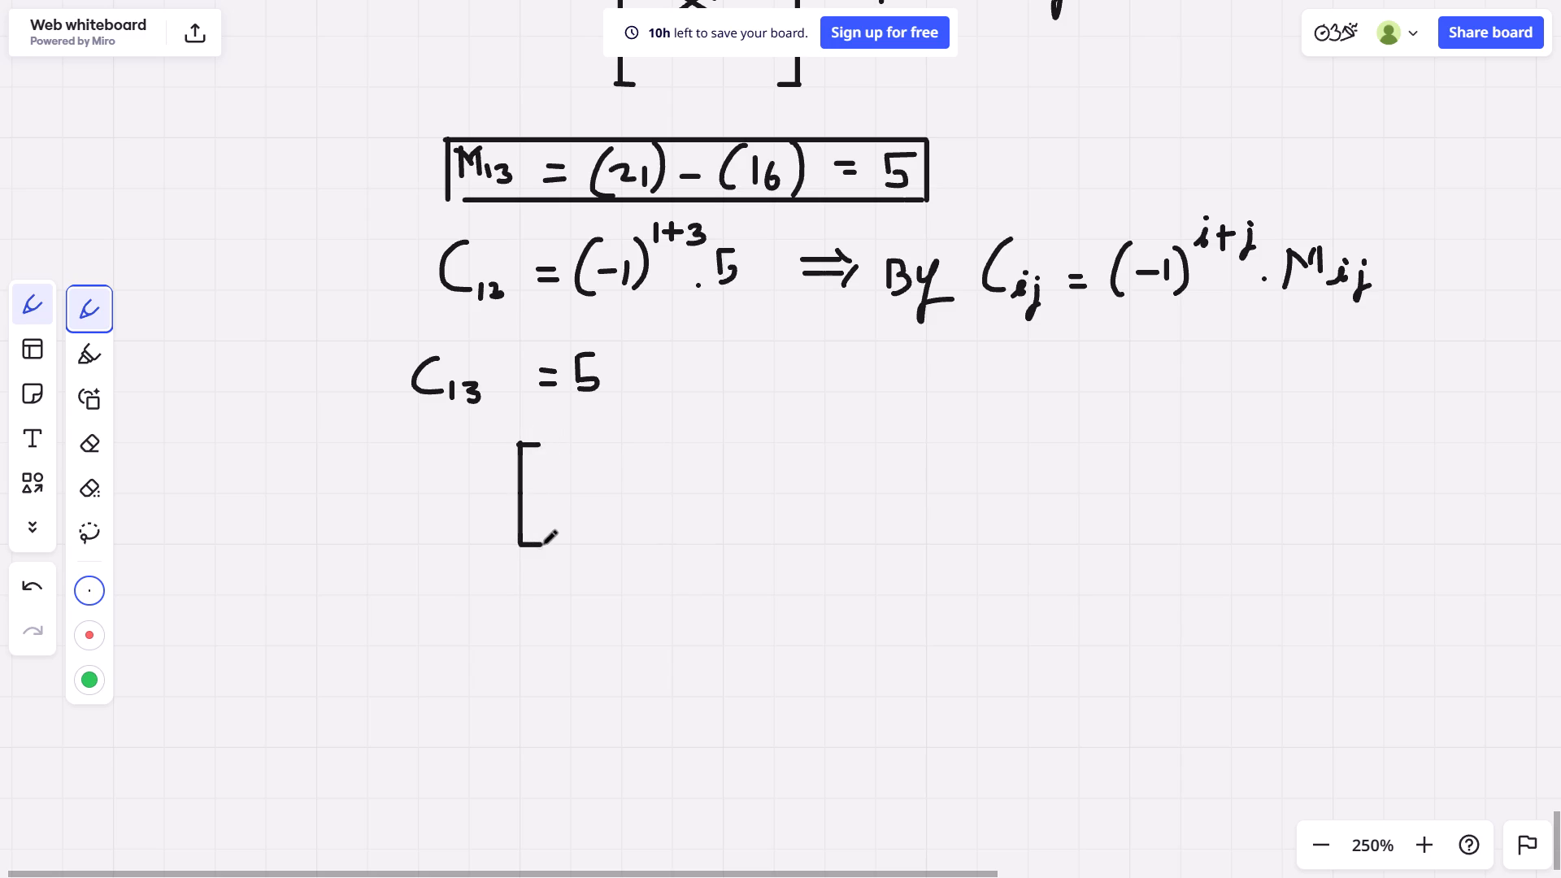
{"action": "left_click_drag", "start_coordinate": [543, 545], "coordinate": [542, 545], "text": "shift"}
{"action": "left_click_drag", "start_coordinate": [657, 443], "coordinate": [673, 445], "text": "shift"}
{"action": "left_click_drag", "start_coordinate": [673, 446], "coordinate": [671, 545], "text": "shift"}
{"action": "left_click_drag", "start_coordinate": [676, 545], "coordinate": [659, 545]}
Fill the new matrix with a 5 in its upper-right entry and short dashes as placeholders for the other entries.
{"action": "left_click_drag", "start_coordinate": [634, 460], "coordinate": [633, 477]}
{"action": "left_click_drag", "start_coordinate": [631, 459], "coordinate": [646, 457]}
{"action": "left_click_drag", "start_coordinate": [633, 475], "coordinate": [628, 489]}
{"action": "left_click_drag", "start_coordinate": [539, 473], "coordinate": [547, 472]}
{"action": "left_click_drag", "start_coordinate": [562, 472], "coordinate": [569, 472]}
{"action": "left_click", "coordinate": [533, 525]}
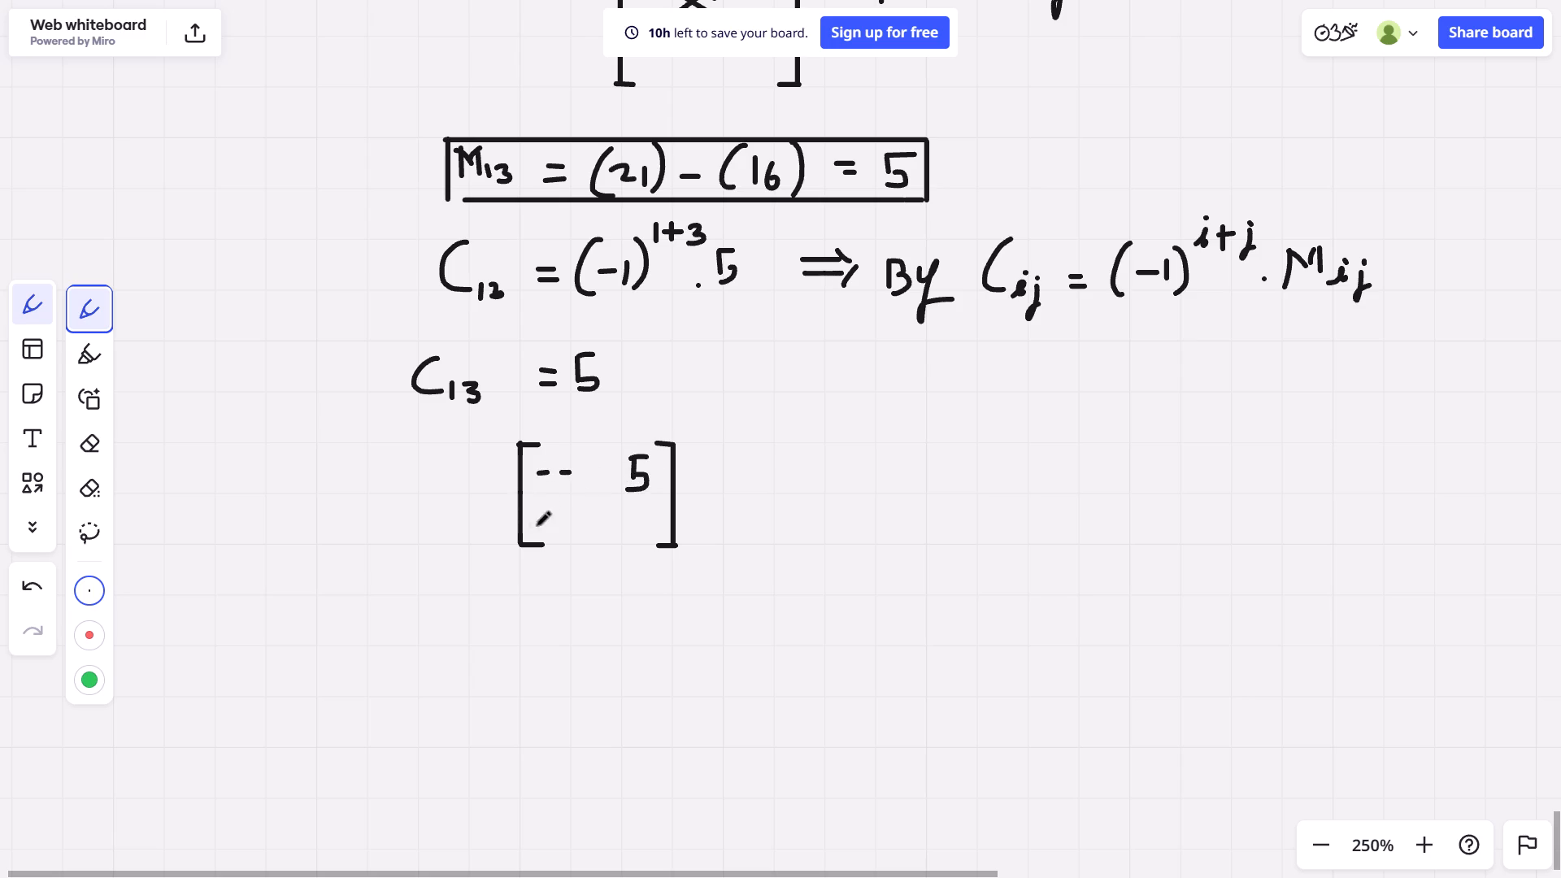
{"action": "left_click_drag", "start_coordinate": [552, 524], "coordinate": [561, 523]}
{"action": "left_click_drag", "start_coordinate": [627, 530], "coordinate": [637, 530]}
{"action": "left_click", "coordinate": [655, 528]}
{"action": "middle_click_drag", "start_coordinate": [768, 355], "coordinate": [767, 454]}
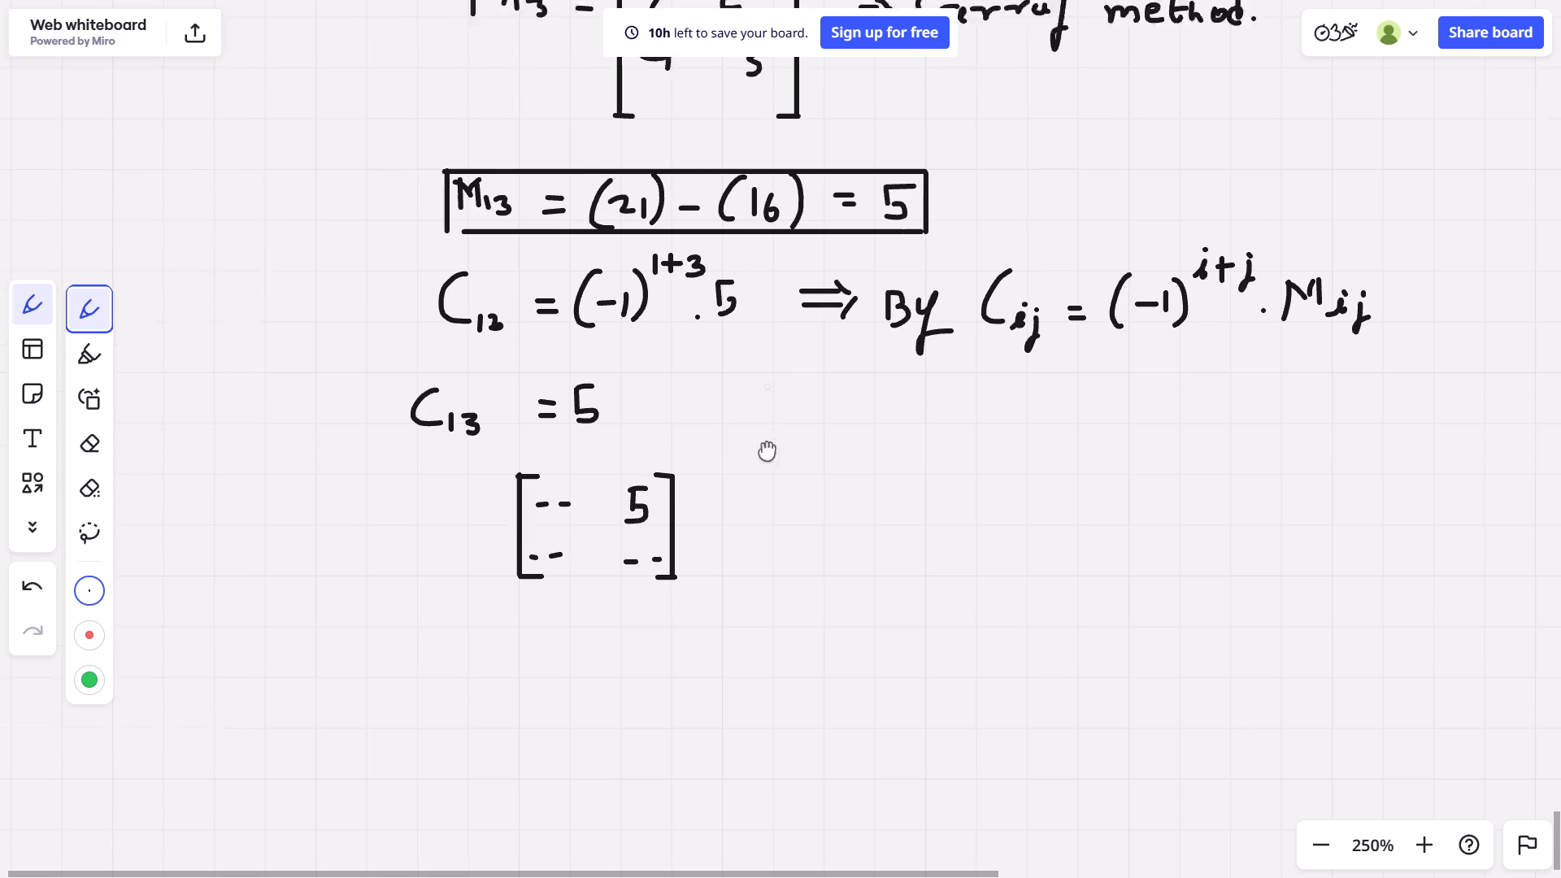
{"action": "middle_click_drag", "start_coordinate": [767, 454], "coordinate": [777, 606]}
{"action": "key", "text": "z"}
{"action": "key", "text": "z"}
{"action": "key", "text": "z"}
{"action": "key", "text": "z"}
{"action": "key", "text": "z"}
In front of the placeholder matrix containing 5, handwrite Cof(A) followed by an equals sign.
{"action": "middle_click_drag", "start_coordinate": [524, 702], "coordinate": [604, 619]}
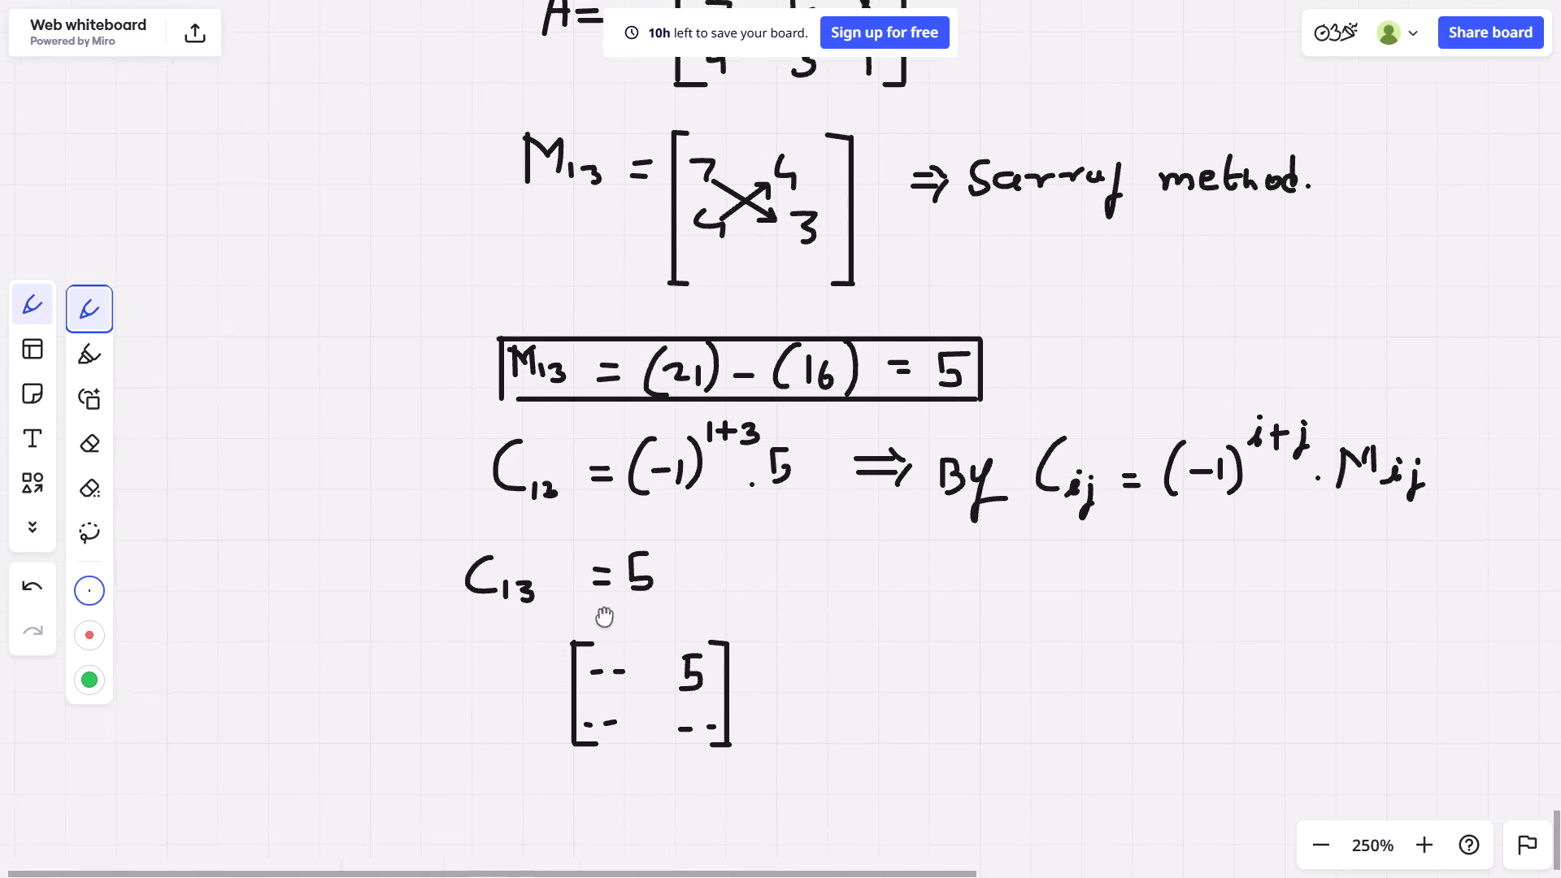
{"action": "middle_click_drag", "start_coordinate": [604, 619], "coordinate": [612, 610]}
{"action": "left_click_drag", "start_coordinate": [354, 626], "coordinate": [338, 655]}
{"action": "left_click", "coordinate": [345, 646]}
{"action": "left_click_drag", "start_coordinate": [365, 646], "coordinate": [389, 619]}
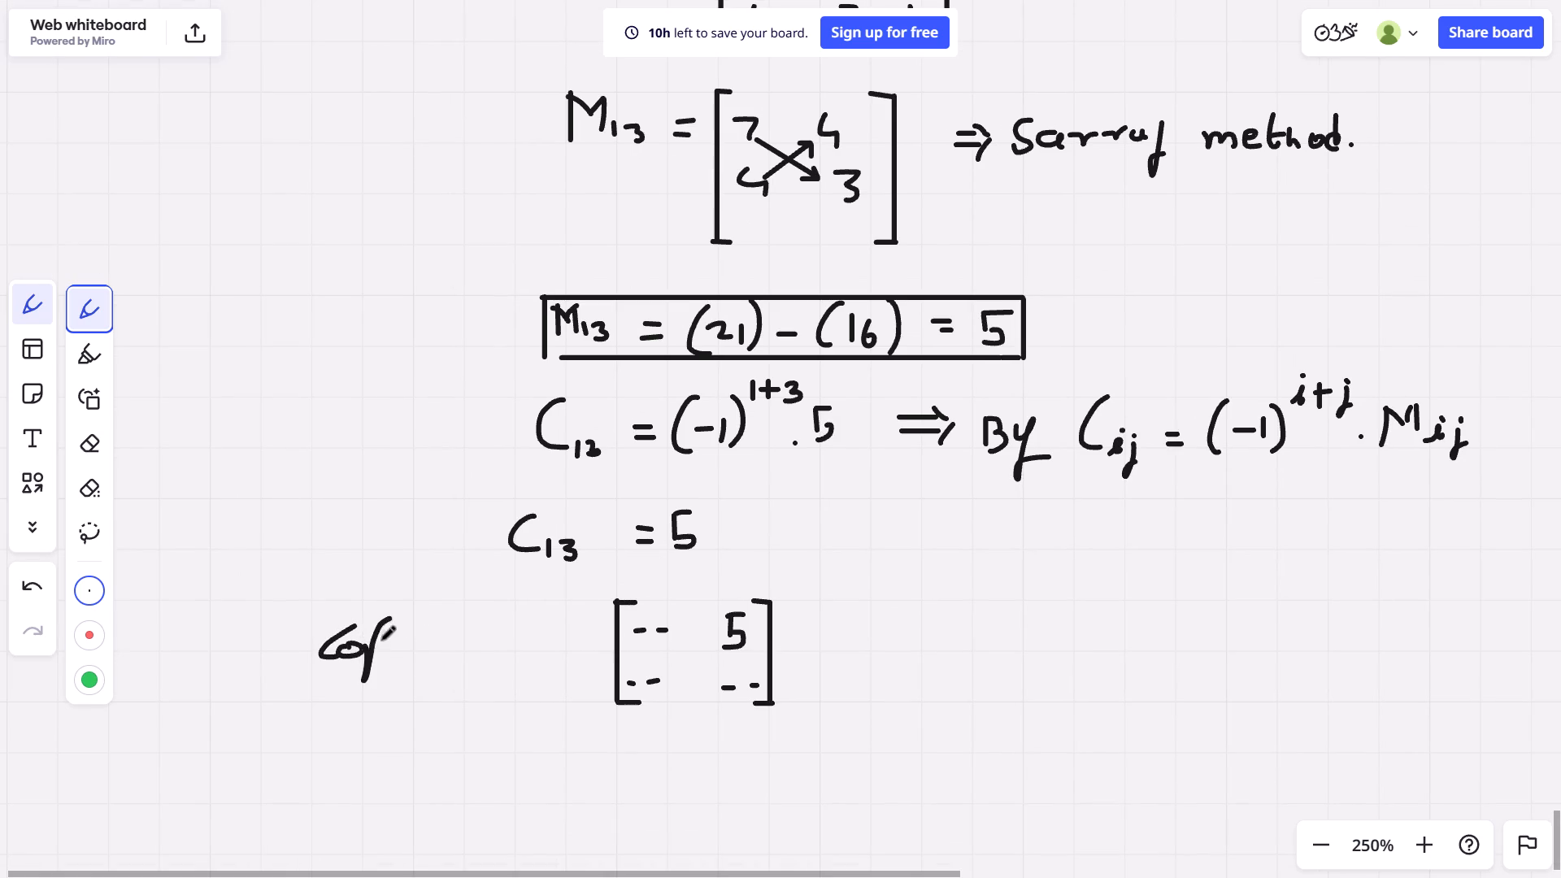
{"action": "left_click_drag", "start_coordinate": [371, 650], "coordinate": [379, 650]}
{"action": "left_click_drag", "start_coordinate": [407, 618], "coordinate": [405, 660]}
{"action": "left_click_drag", "start_coordinate": [411, 653], "coordinate": [425, 652]}
{"action": "left_click_drag", "start_coordinate": [414, 643], "coordinate": [421, 641]}
{"action": "left_click_drag", "start_coordinate": [431, 625], "coordinate": [427, 665]}
{"action": "left_click_drag", "start_coordinate": [494, 640], "coordinate": [515, 638]}
{"action": "left_click_drag", "start_coordinate": [497, 647], "coordinate": [513, 650]}
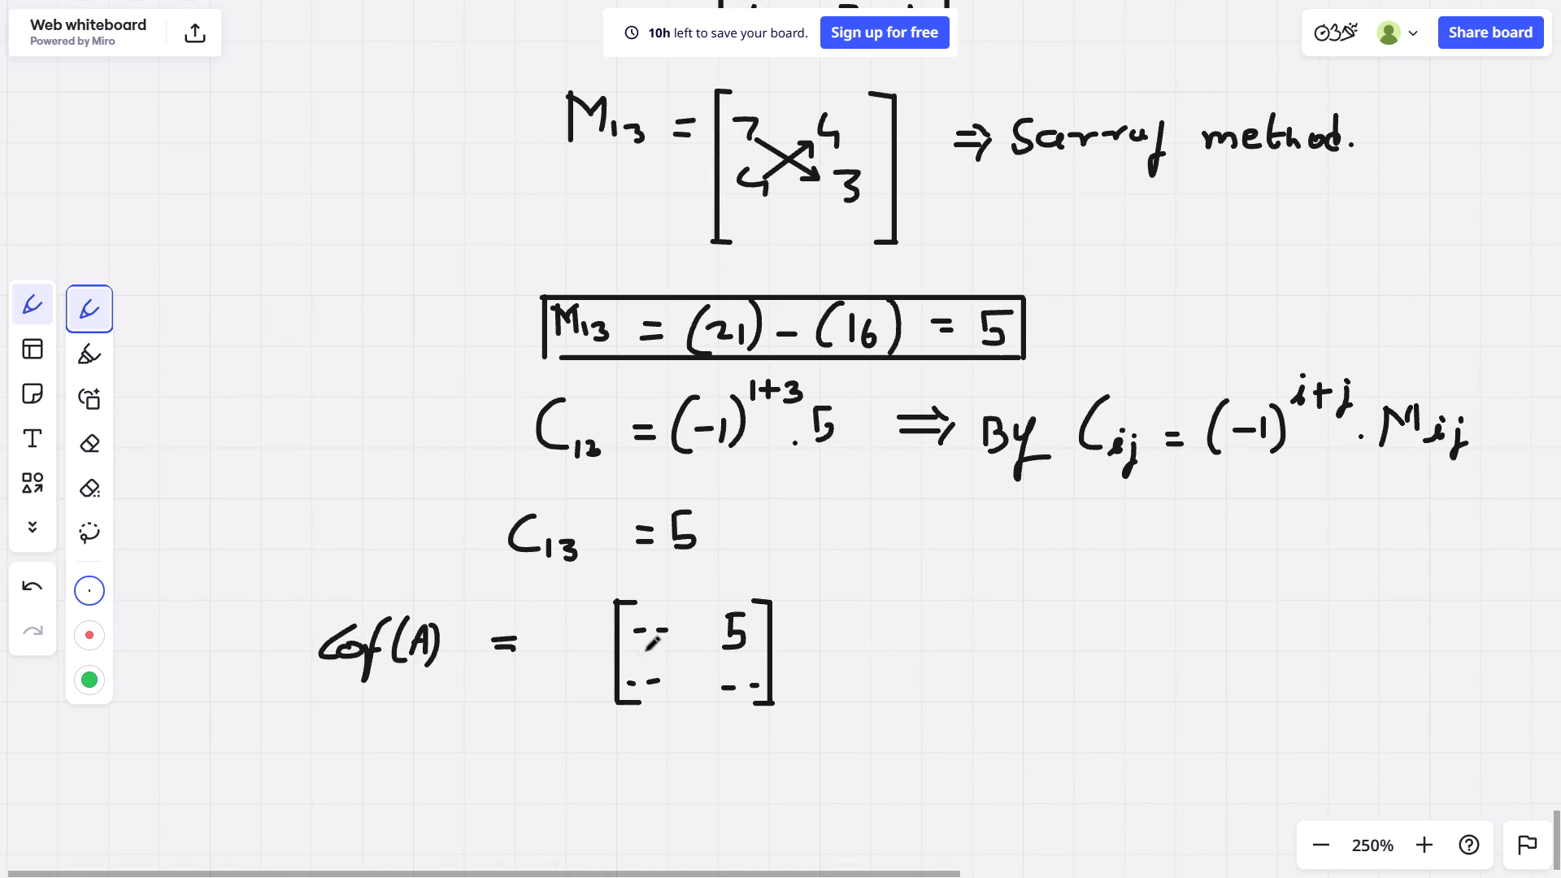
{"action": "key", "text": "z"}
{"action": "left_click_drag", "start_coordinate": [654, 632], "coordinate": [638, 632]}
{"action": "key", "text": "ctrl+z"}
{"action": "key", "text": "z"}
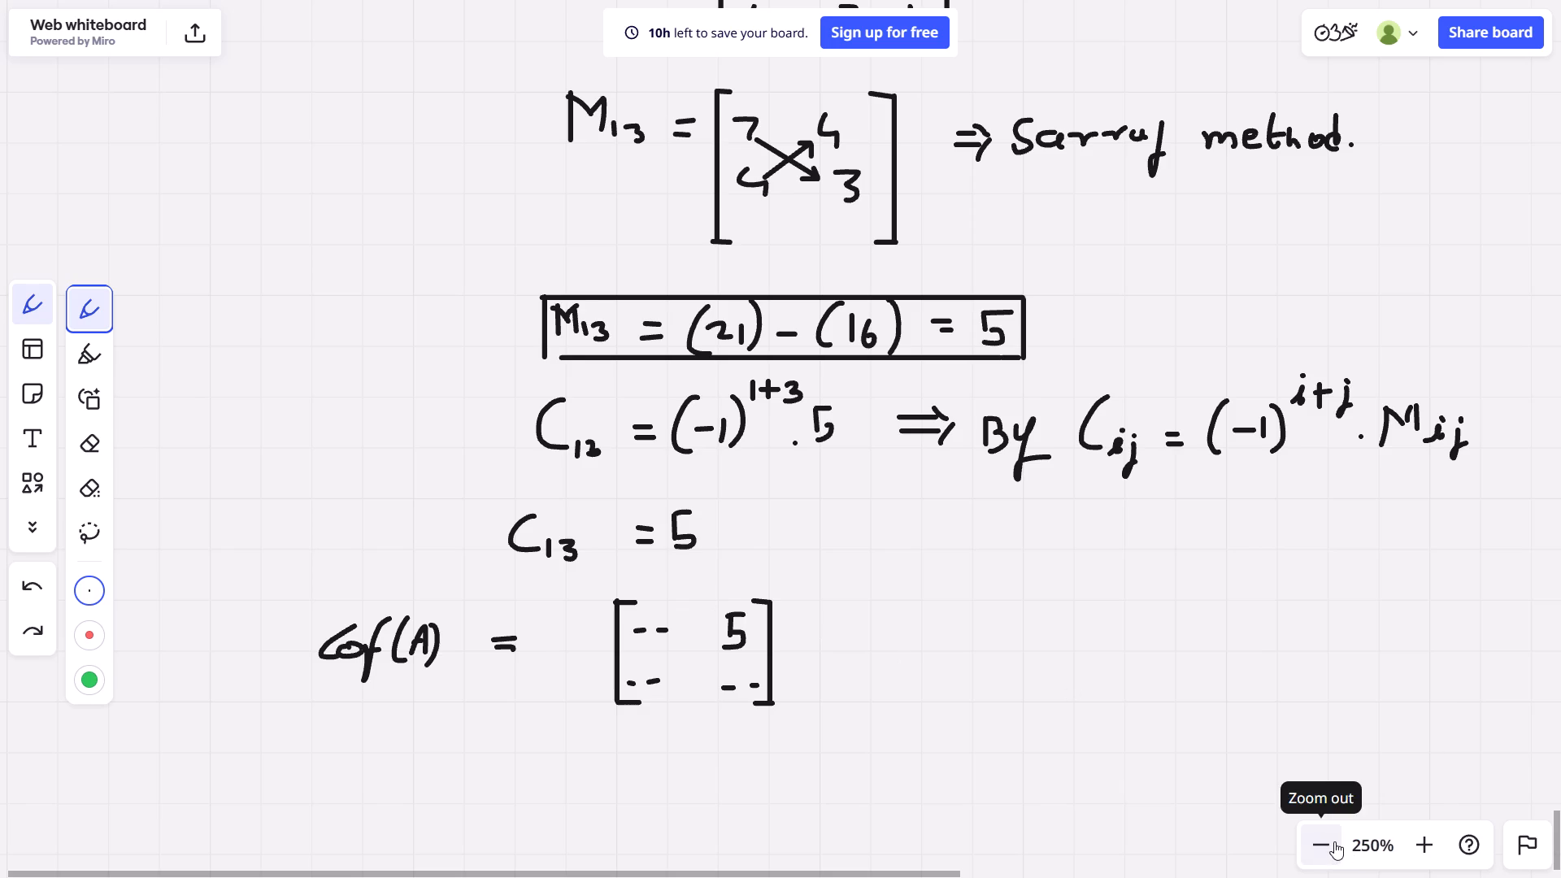
Switch to Snipping Tool, capture the notes from the Minors & Cofactors heading down to the Cof(A) matrix, and copy the snip.
{"action": "triple_click", "coordinate": [1334, 841]}
{"action": "left_click", "coordinate": [1334, 839]}
{"action": "middle_click_drag", "start_coordinate": [1139, 513], "coordinate": [1031, 801]}
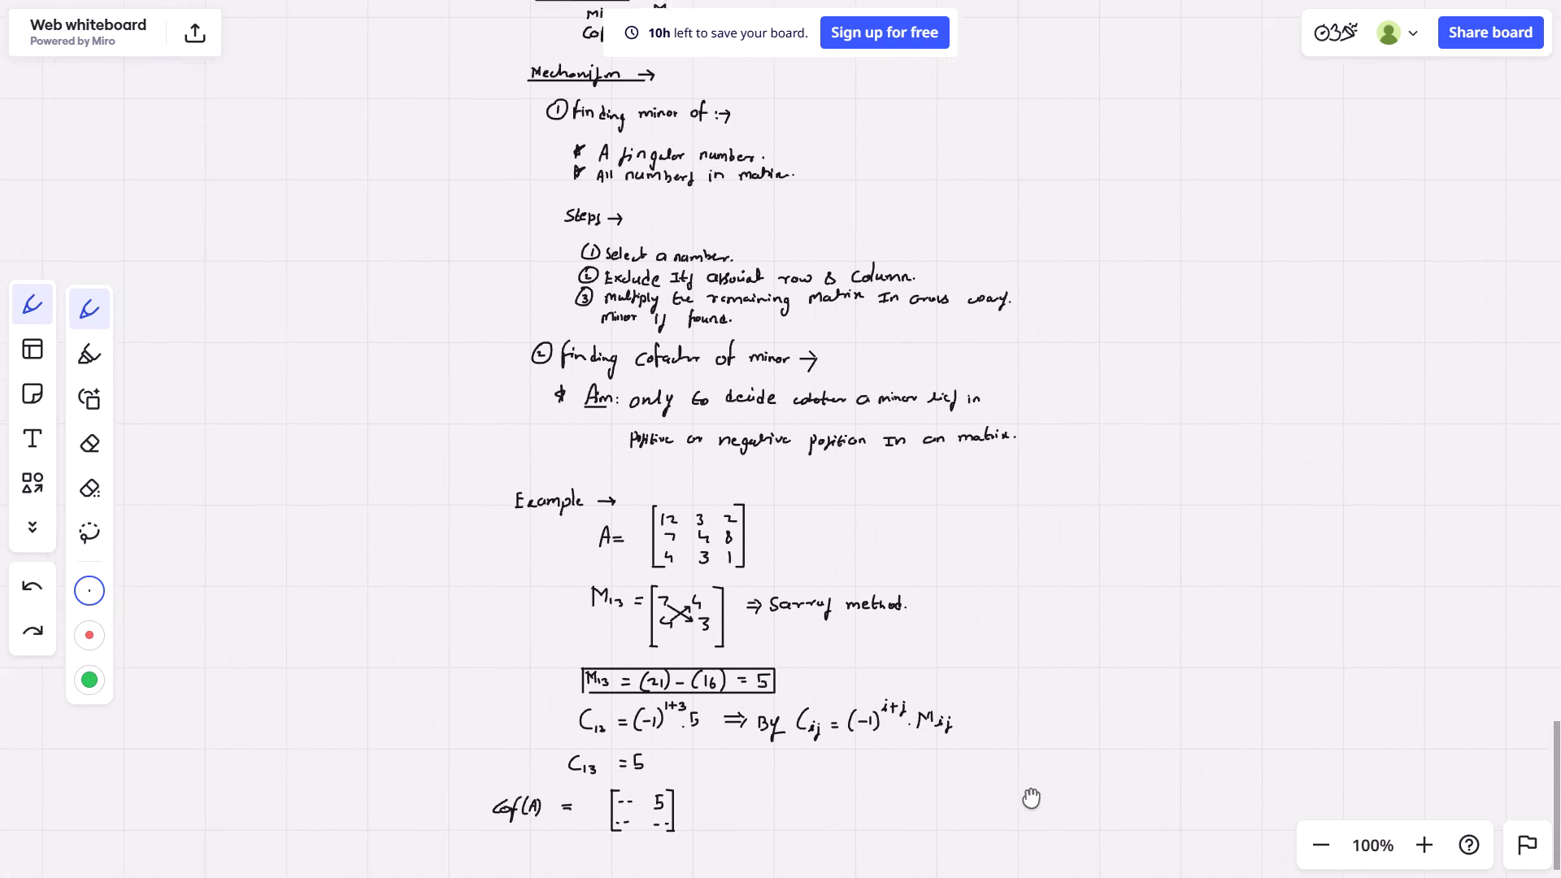
{"action": "middle_click_drag", "start_coordinate": [1031, 801], "coordinate": [994, 819]}
{"action": "left_click", "coordinate": [1321, 850]}
{"action": "middle_click_drag", "start_coordinate": [1129, 584], "coordinate": [961, 665]}
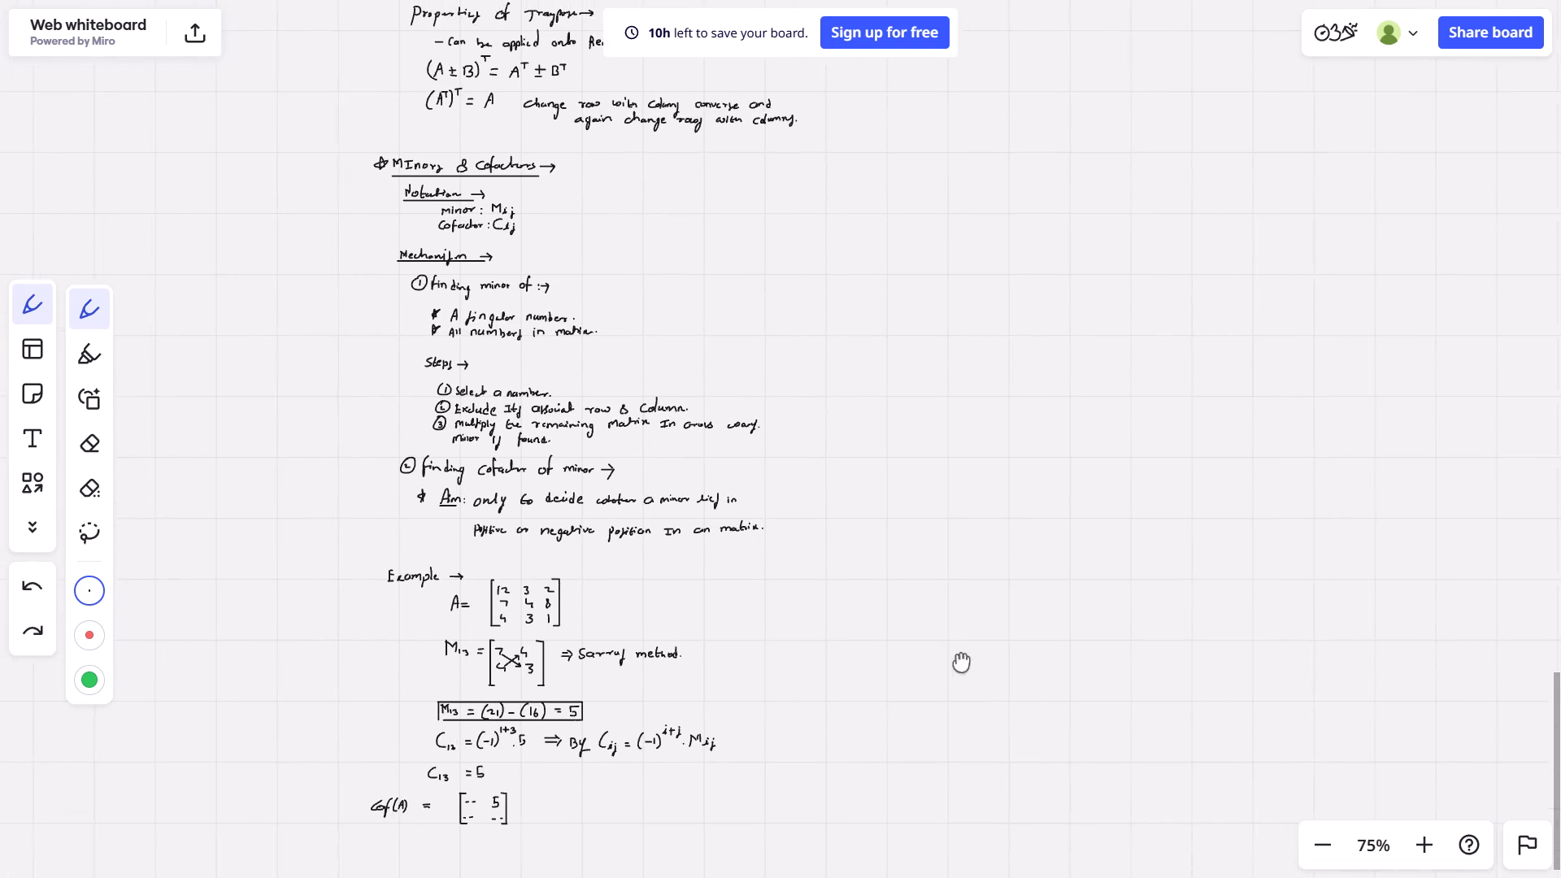
{"action": "middle_click_drag", "start_coordinate": [961, 665], "coordinate": [931, 571]}
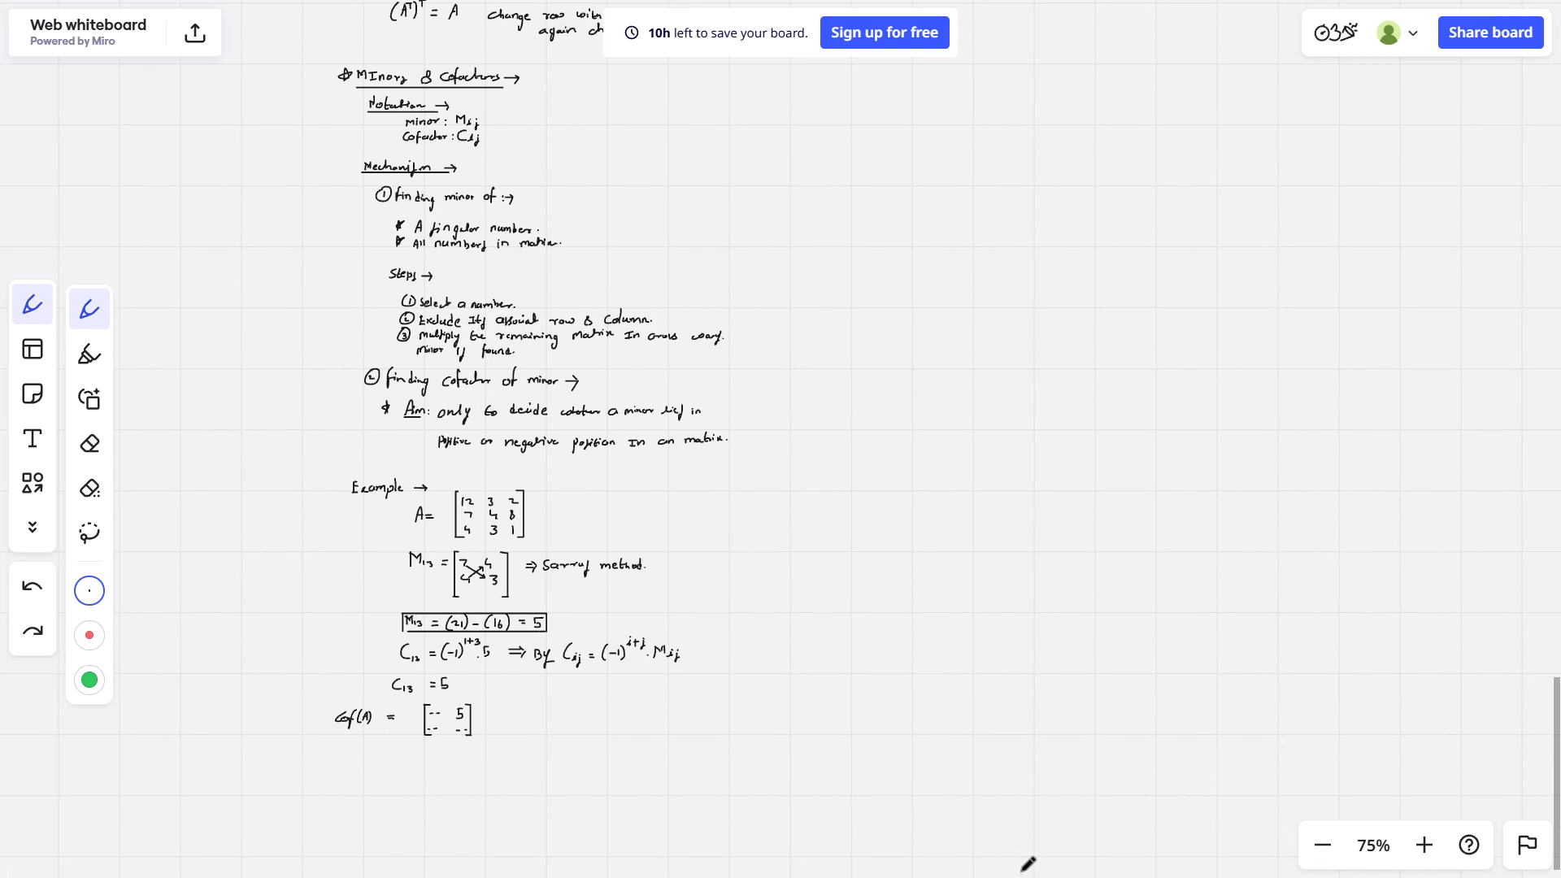
{"action": "left_click", "coordinate": [1037, 841]}
{"action": "left_click", "coordinate": [560, 341]}
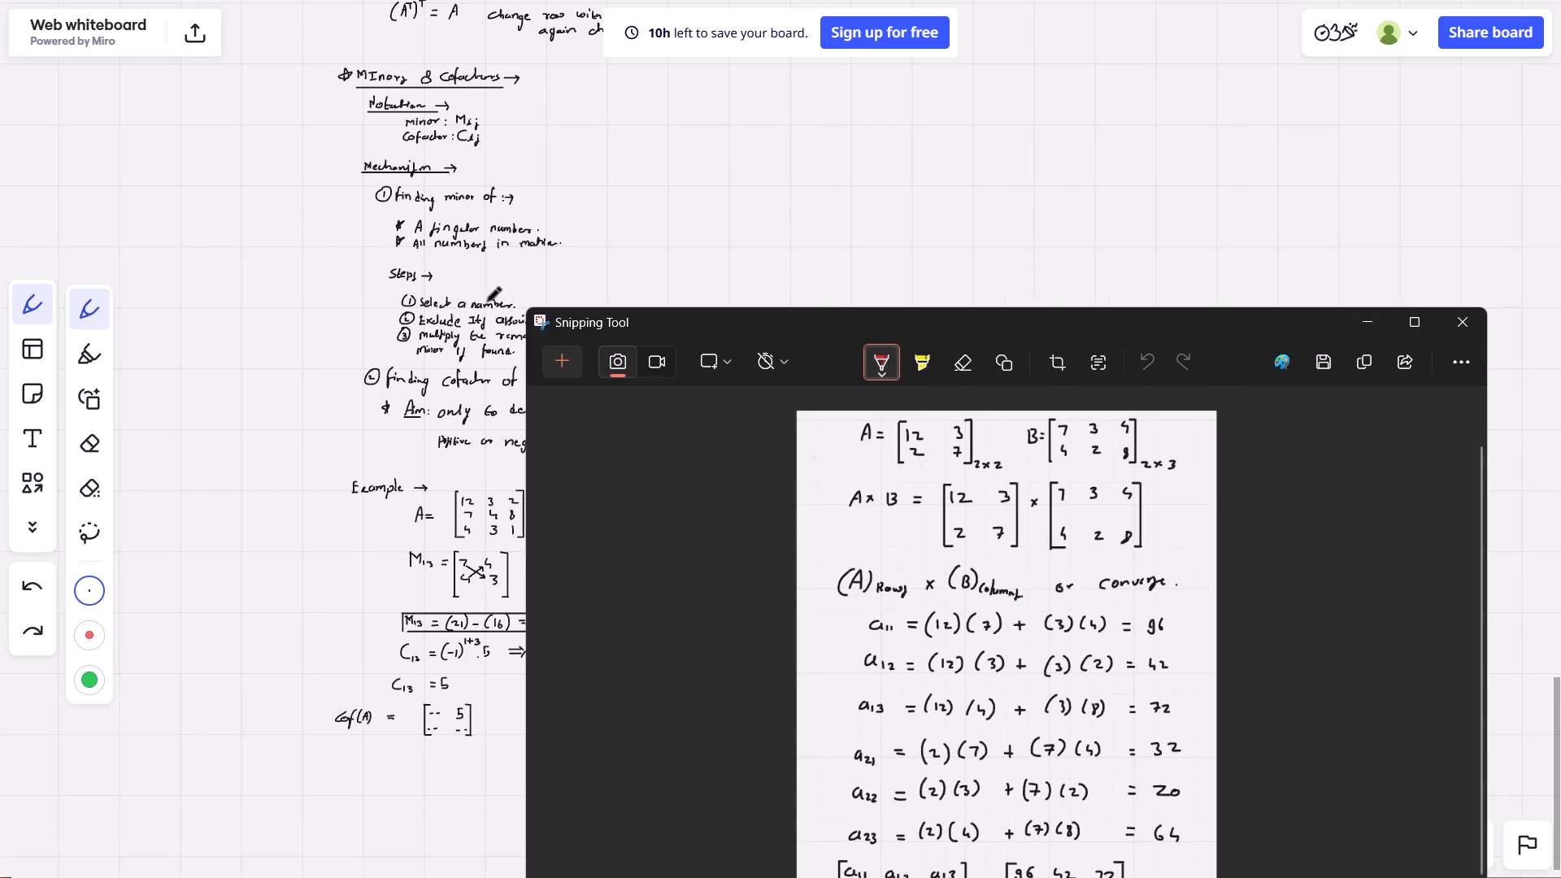
{"action": "left_click", "coordinate": [567, 360]}
{"action": "left_click_drag", "start_coordinate": [311, 53], "coordinate": [550, 277]}
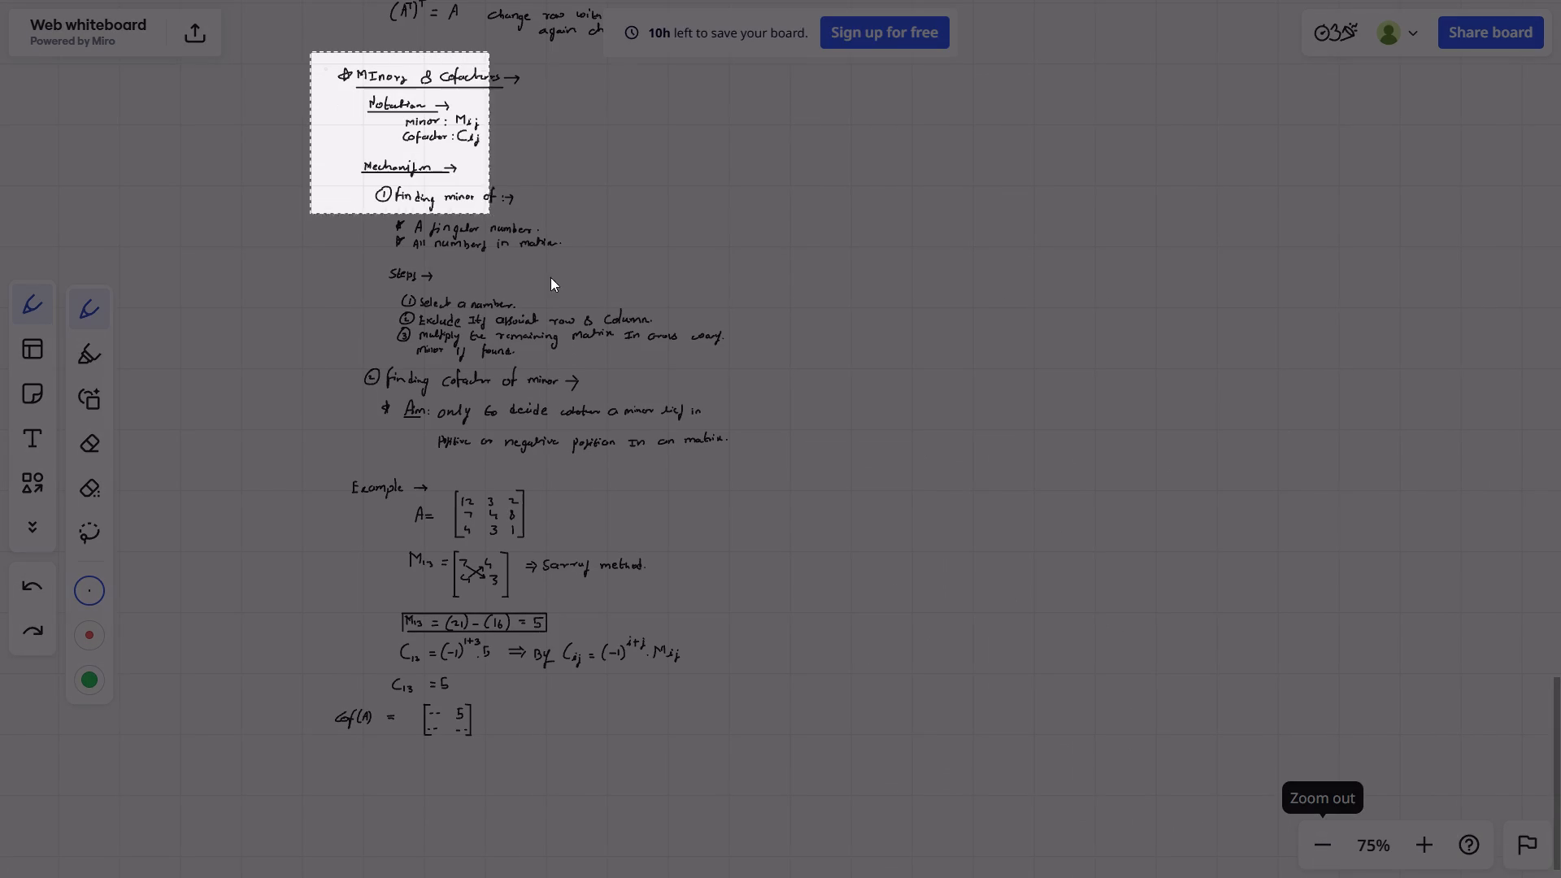
{"action": "left_click_drag", "start_coordinate": [550, 277], "coordinate": [933, 744]}
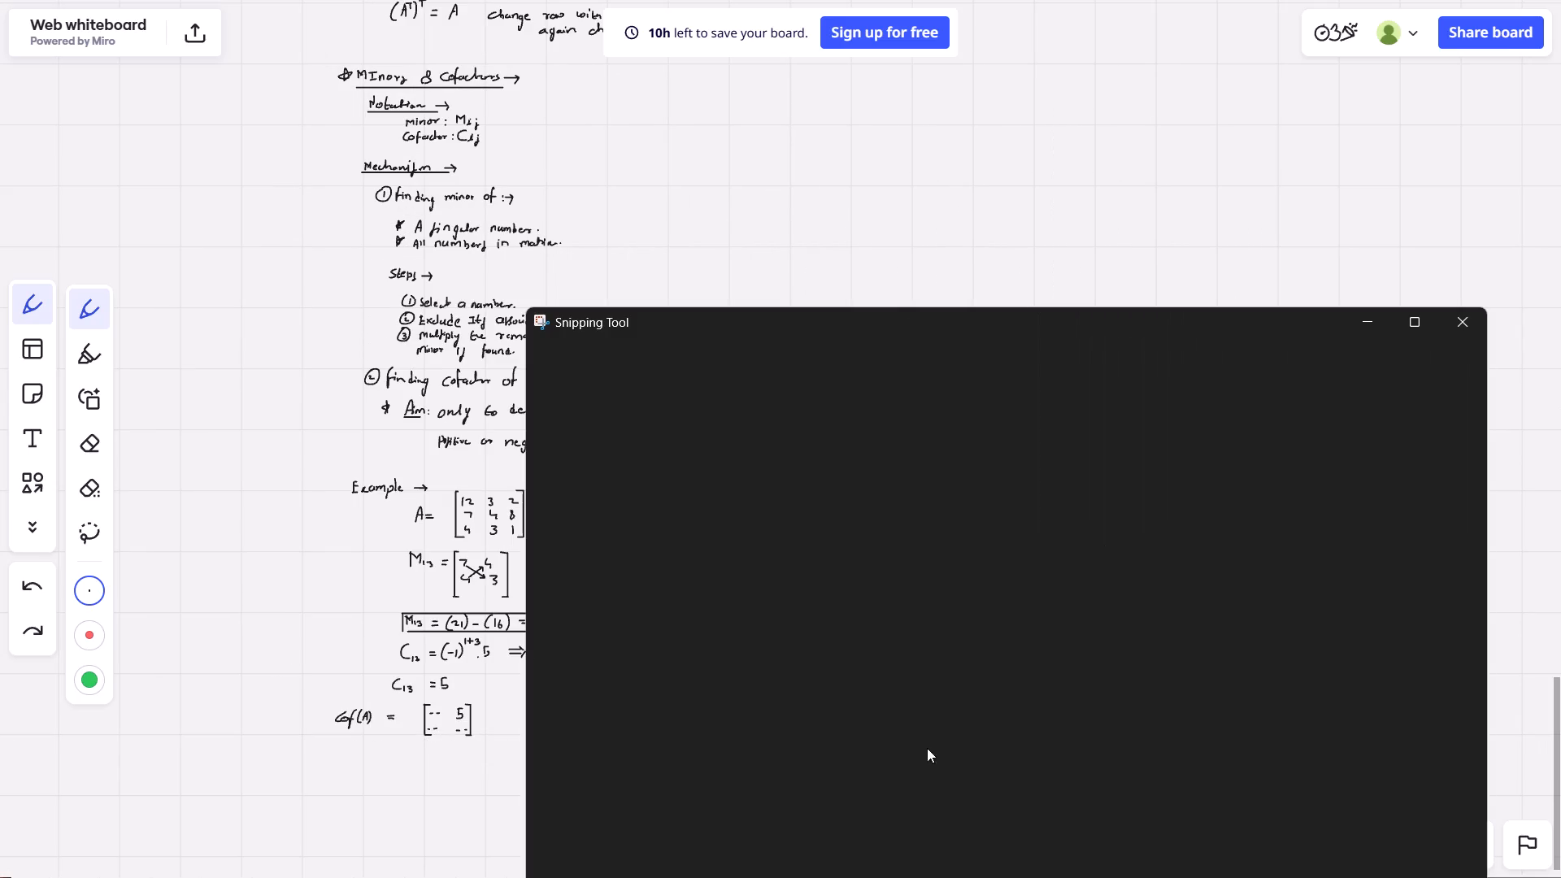
{"action": "key", "text": "ctrl+c"}
{"action": "key", "text": "F11"}
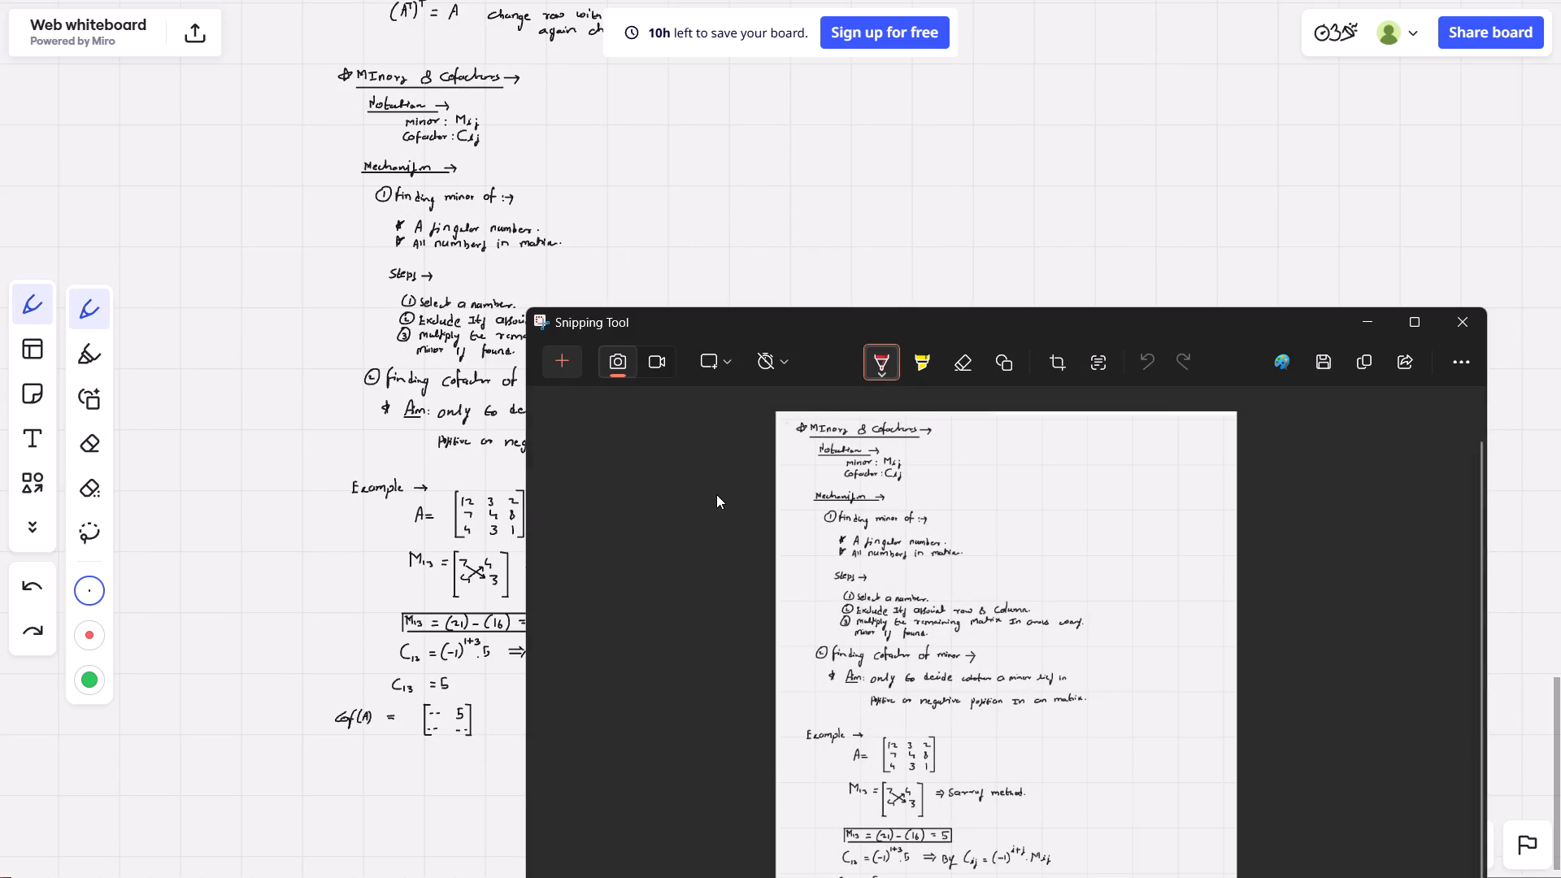
Switch to the Google AI chat about commutative laws and paste the copied notes snip into the prompt.
{"action": "middle_click_drag", "start_coordinate": [514, 178], "coordinate": [460, 216]}
{"action": "key", "text": "F11"}
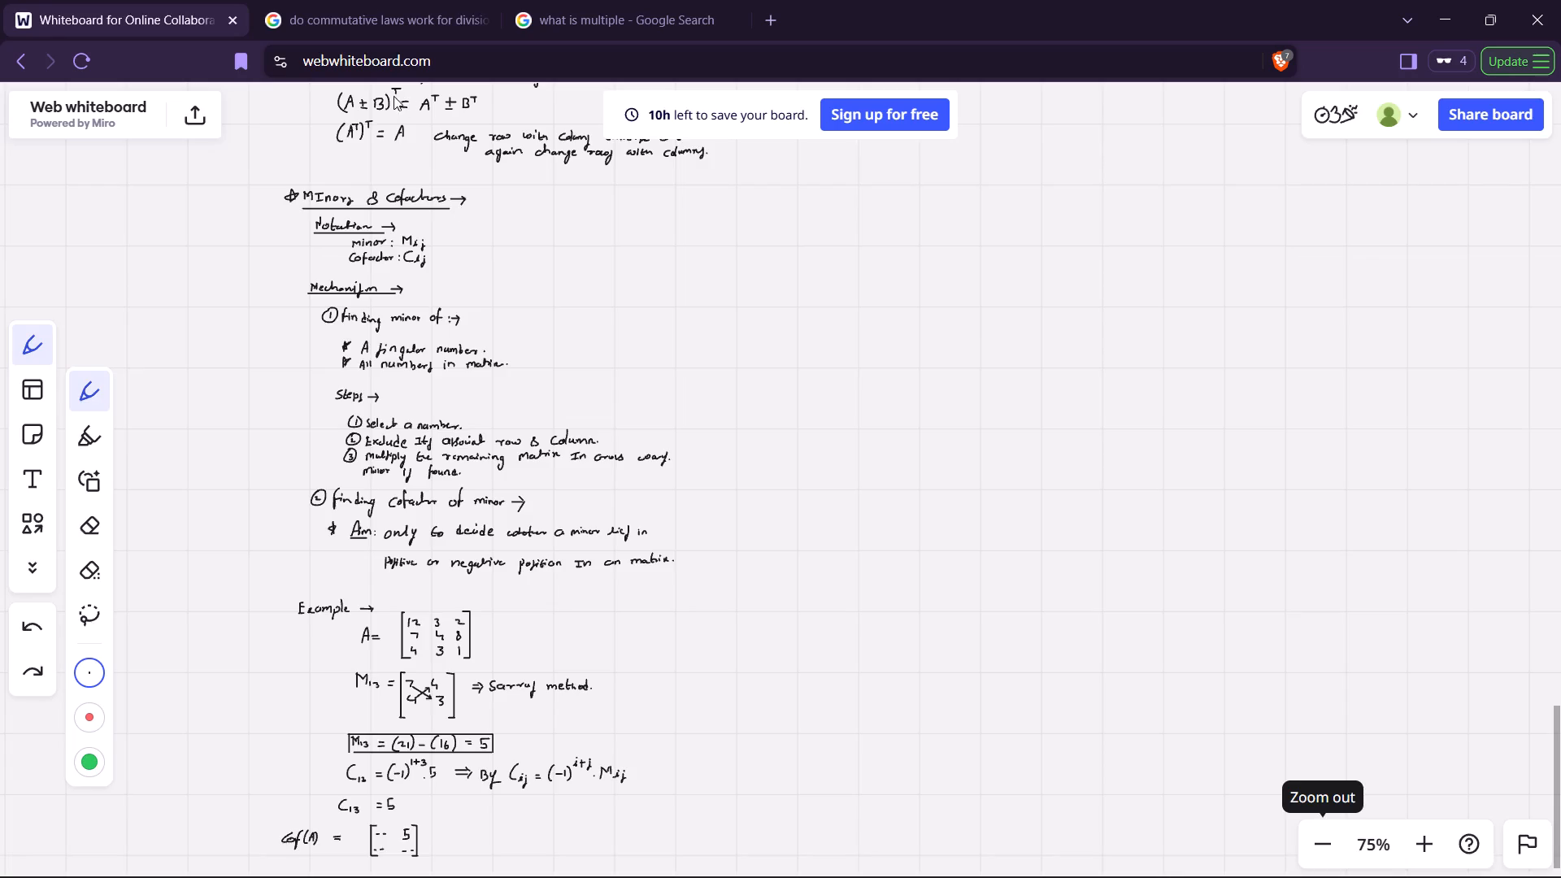
{"action": "left_click", "coordinate": [362, 0]}
{"action": "left_click", "coordinate": [491, 750]}
{"action": "key", "text": "ctrl+v"}
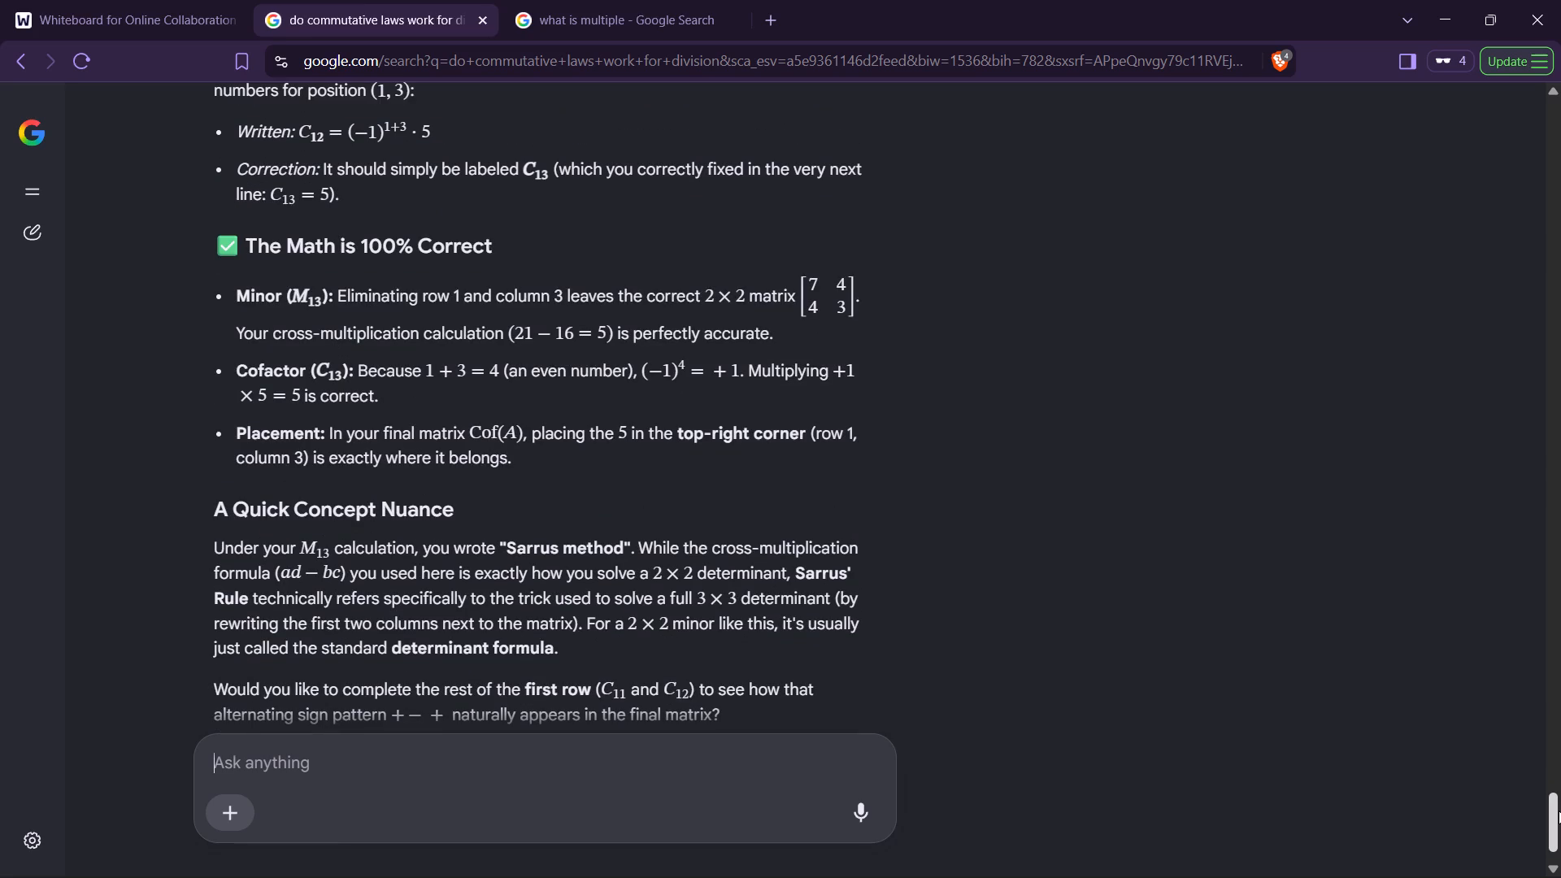
{"action": "left_click_drag", "start_coordinate": [1559, 811], "coordinate": [1559, 812]}
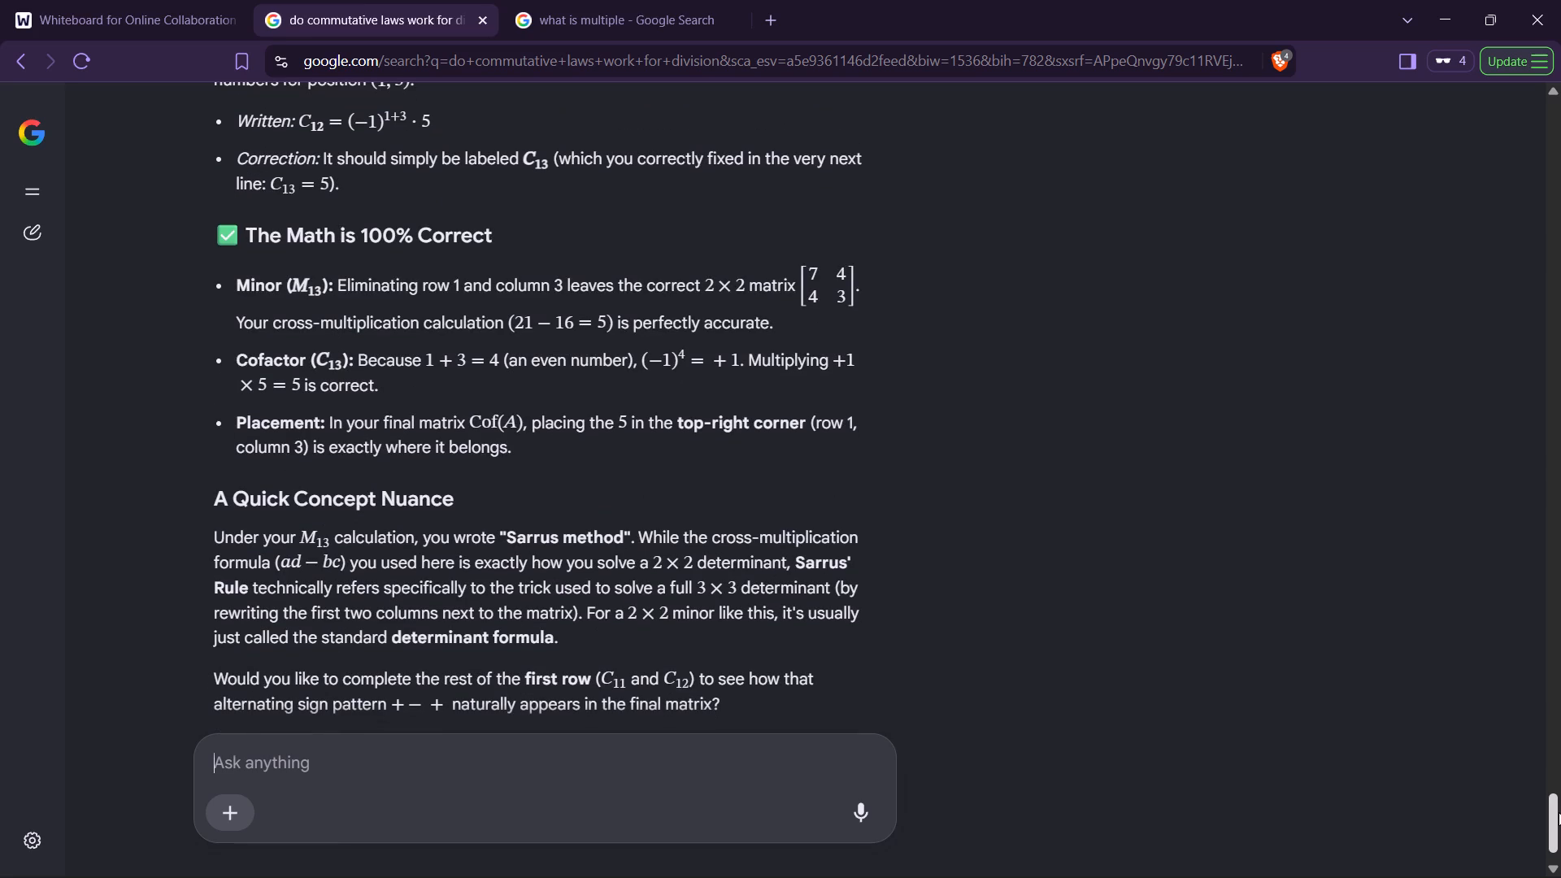
{"action": "left_click_drag", "start_coordinate": [1559, 812], "coordinate": [1558, 816]}
{"action": "left_click", "coordinate": [120, 0]}
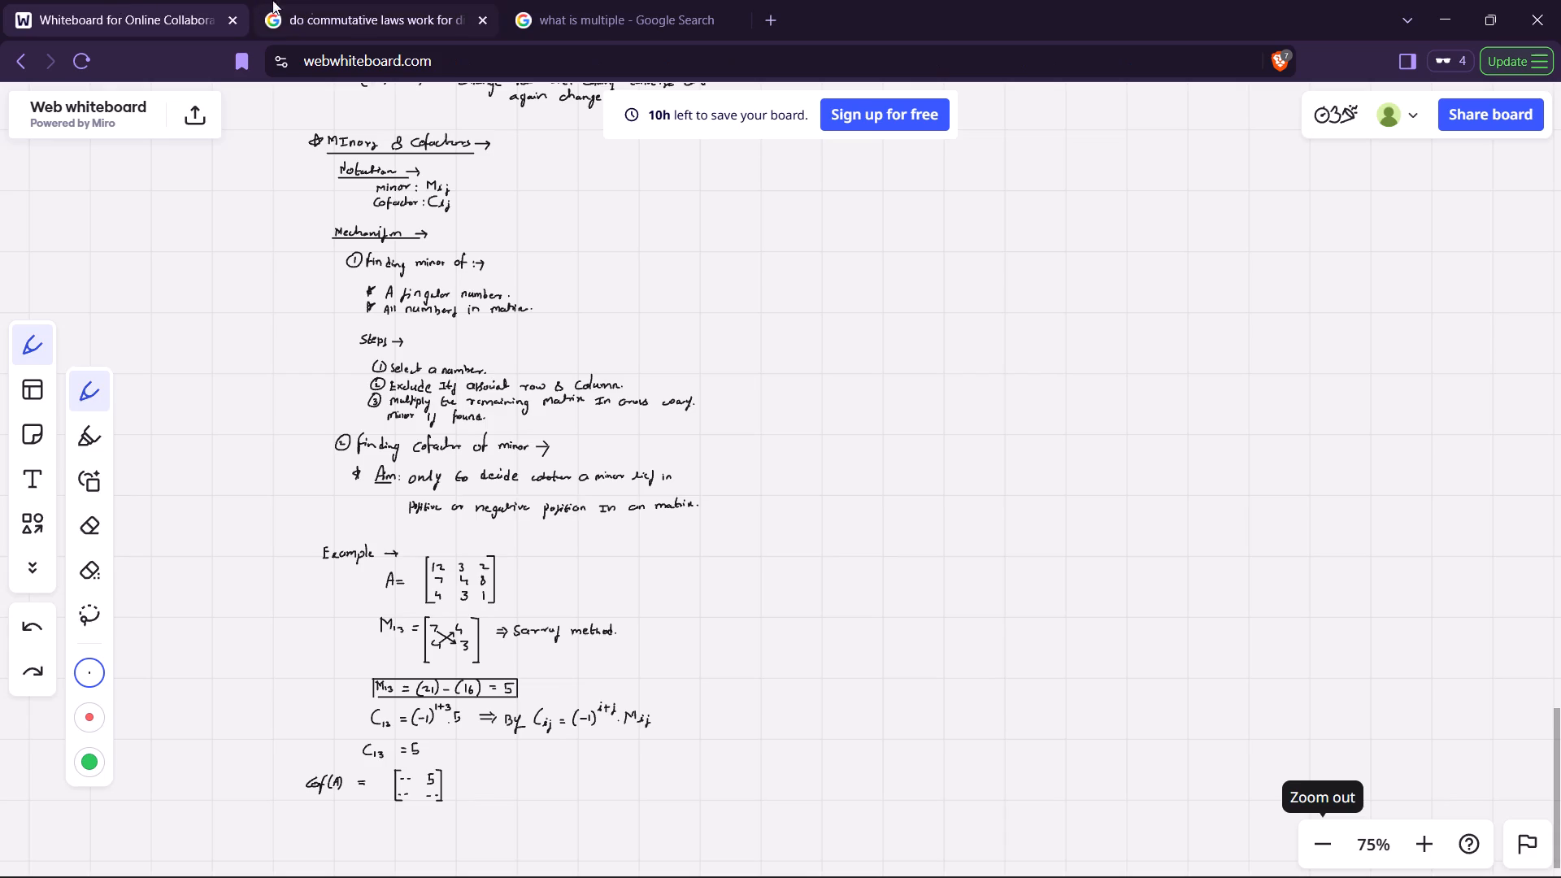
{"action": "left_click", "coordinate": [305, 0]}
Back on the whiteboard, draw a small star marker in the blank area below the Cof(A) matrix.
{"action": "left_click", "coordinate": [194, 0]}
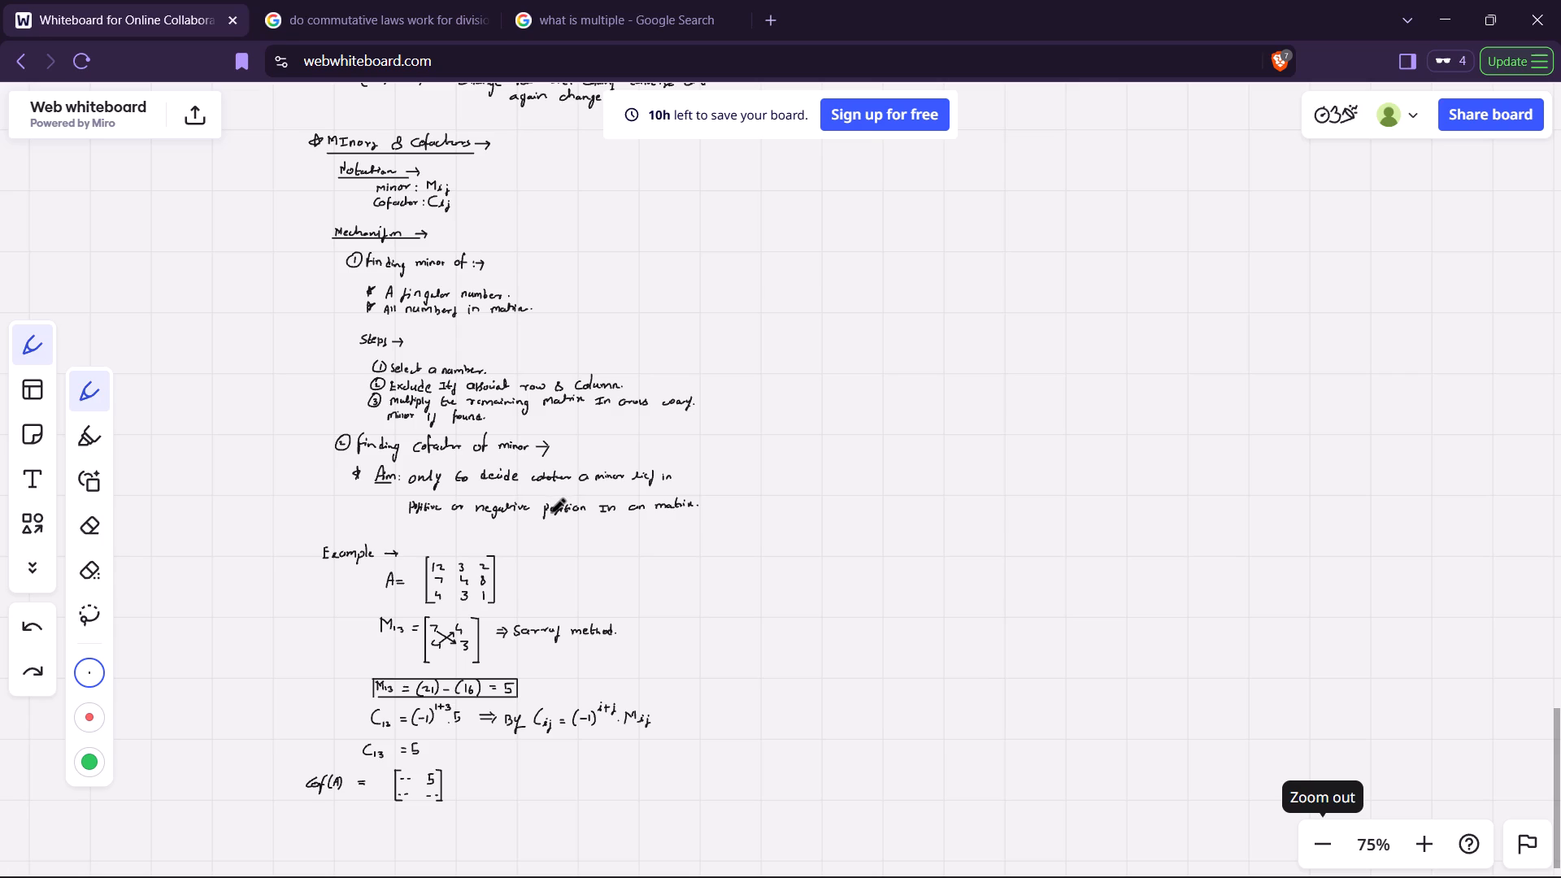
{"action": "middle_click_drag", "start_coordinate": [546, 514], "coordinate": [620, 351]}
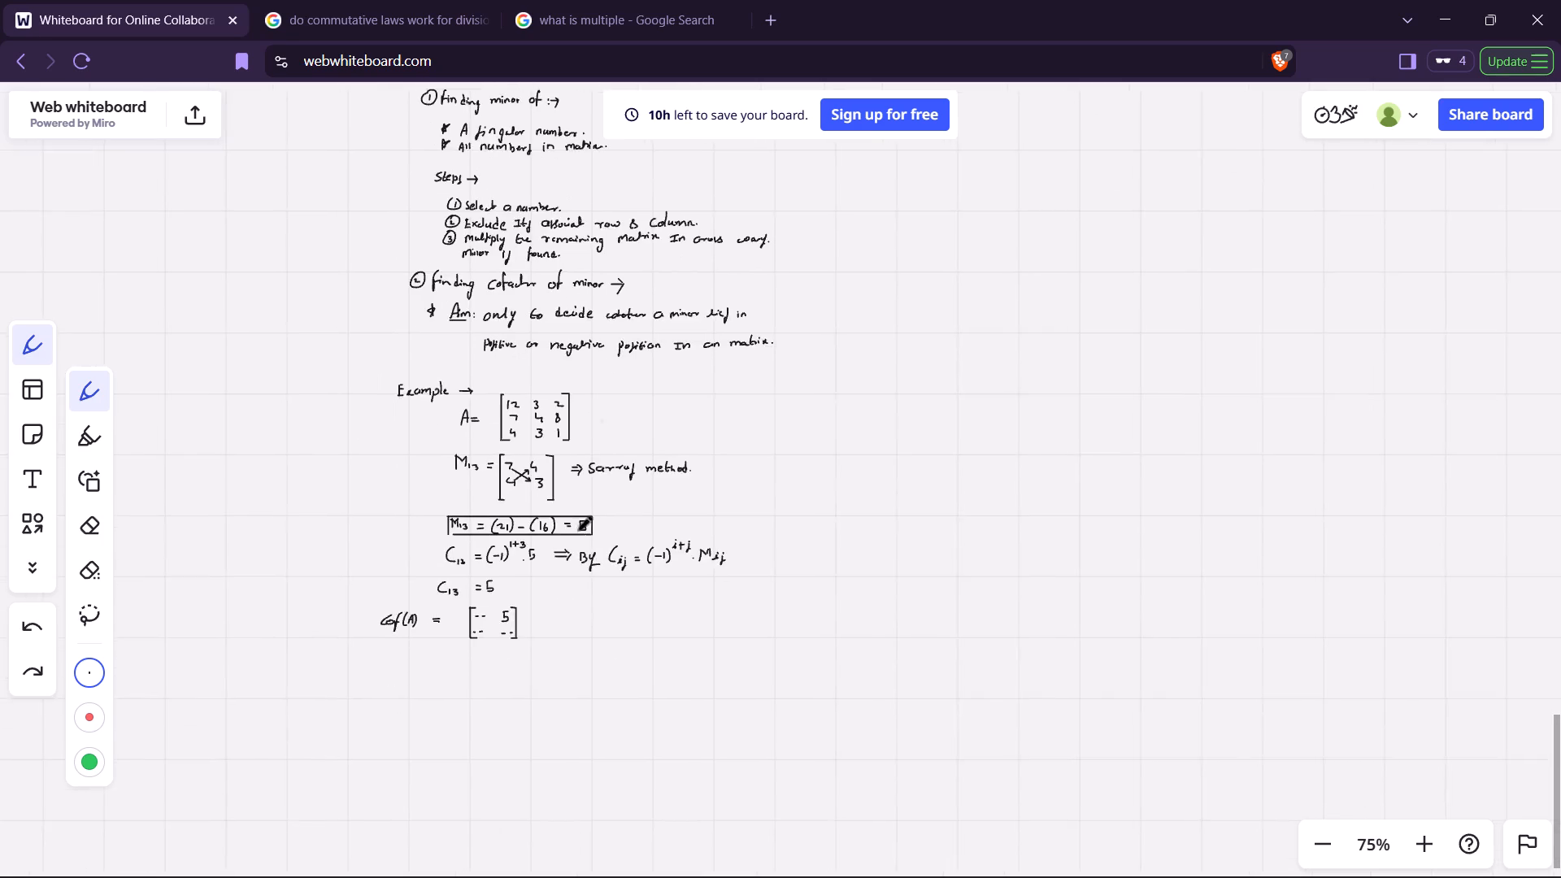
{"action": "middle_click_drag", "start_coordinate": [559, 600], "coordinate": [733, 287]}
{"action": "double_click", "coordinate": [1427, 849]}
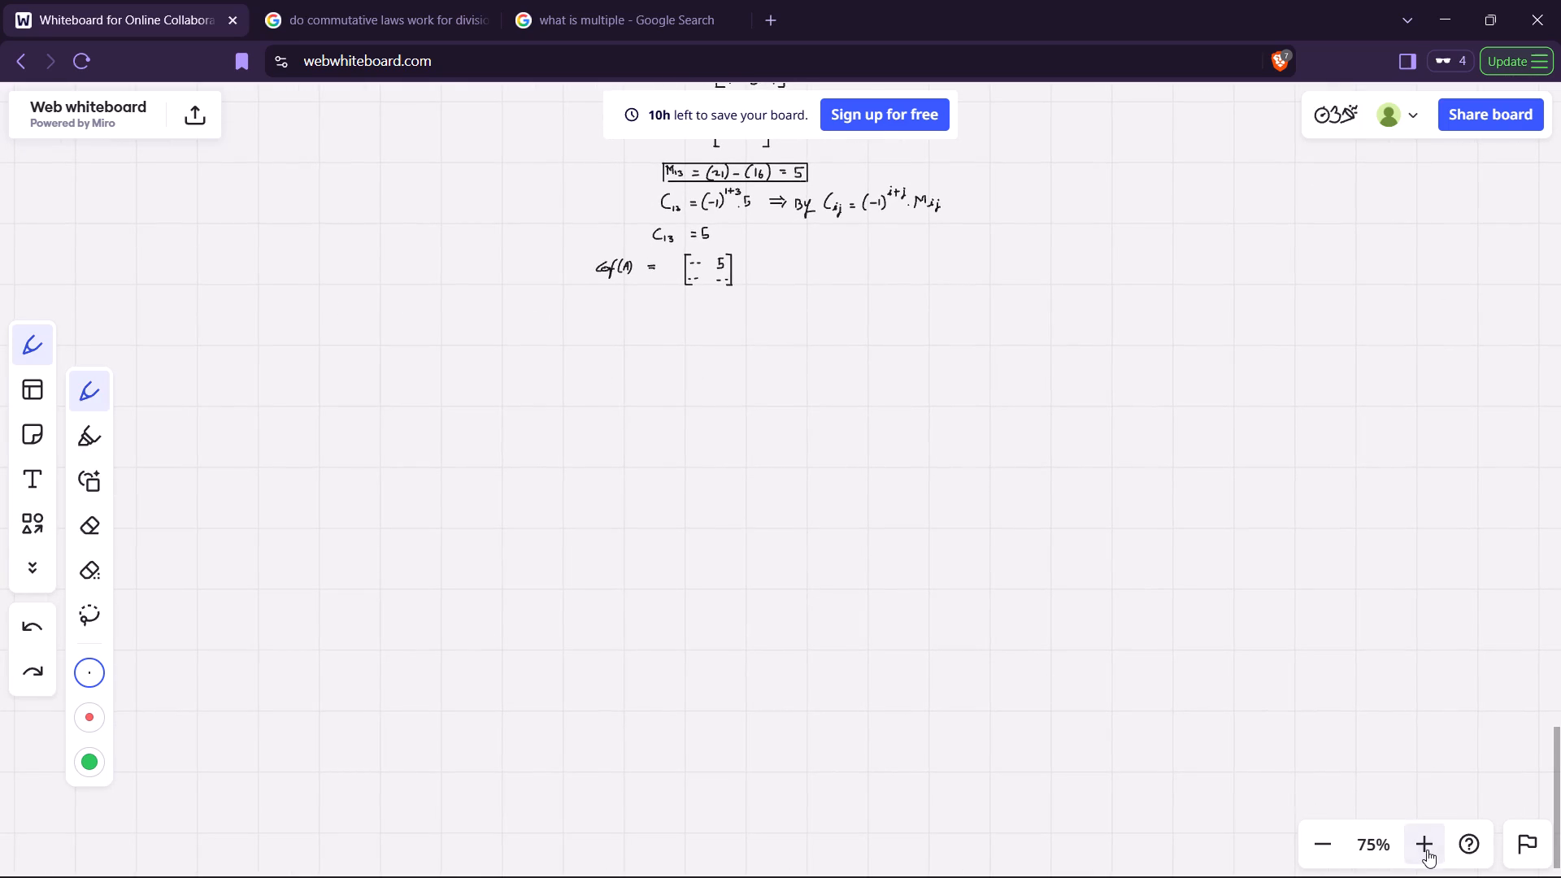
{"action": "middle_click_drag", "start_coordinate": [594, 257], "coordinate": [625, 420]}
{"action": "left_click", "coordinate": [1414, 822]}
{"action": "left_click", "coordinate": [1417, 825]}
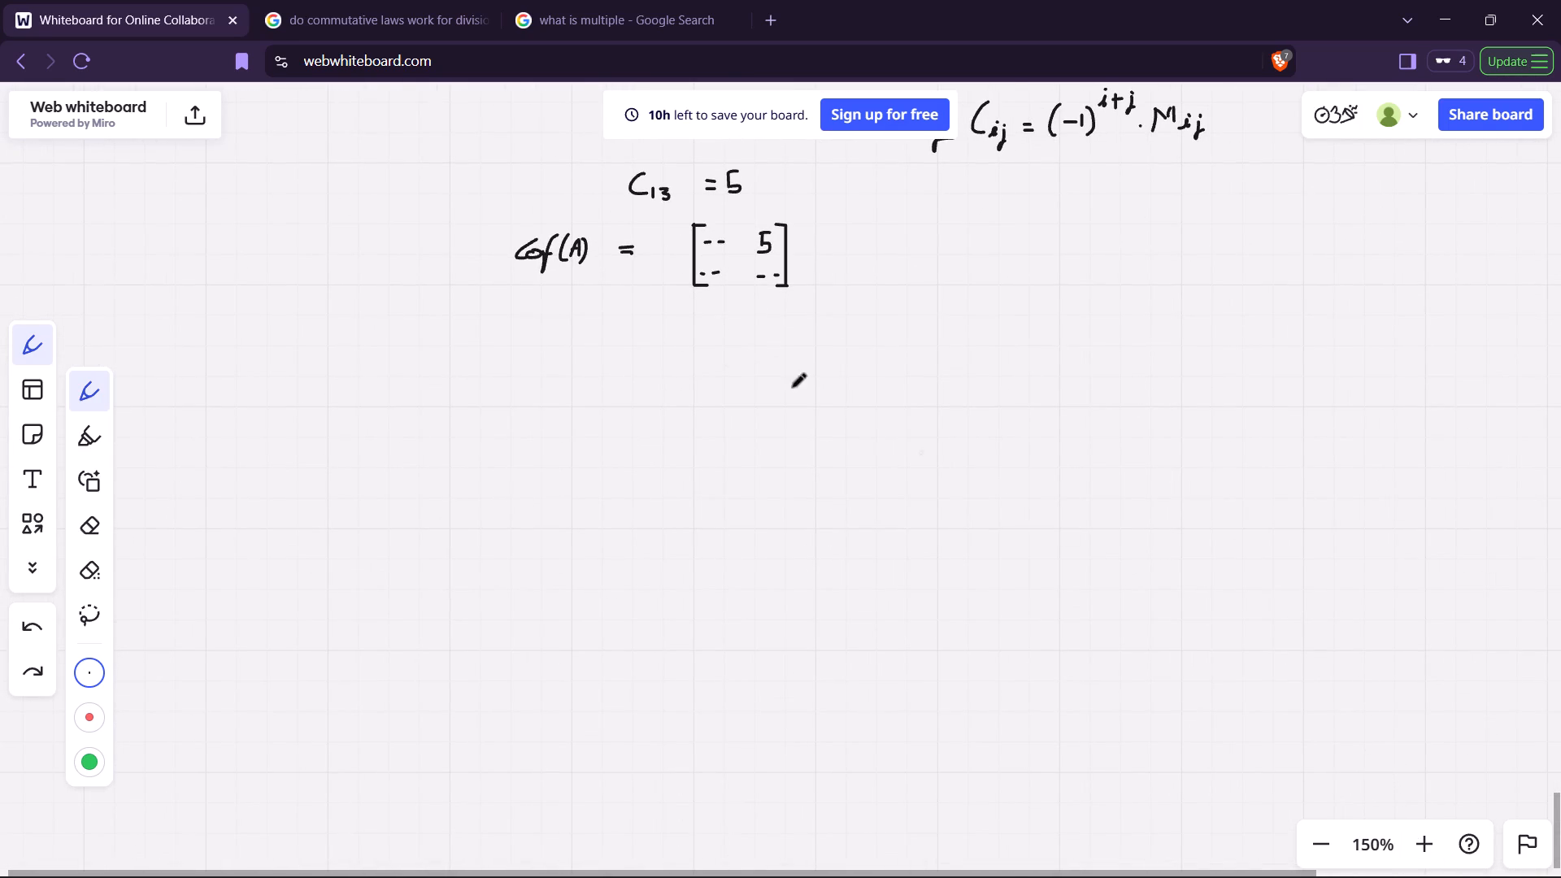
{"action": "left_click_drag", "start_coordinate": [452, 399], "coordinate": [450, 408]}
{"action": "left_click_drag", "start_coordinate": [450, 408], "coordinate": [450, 408]}
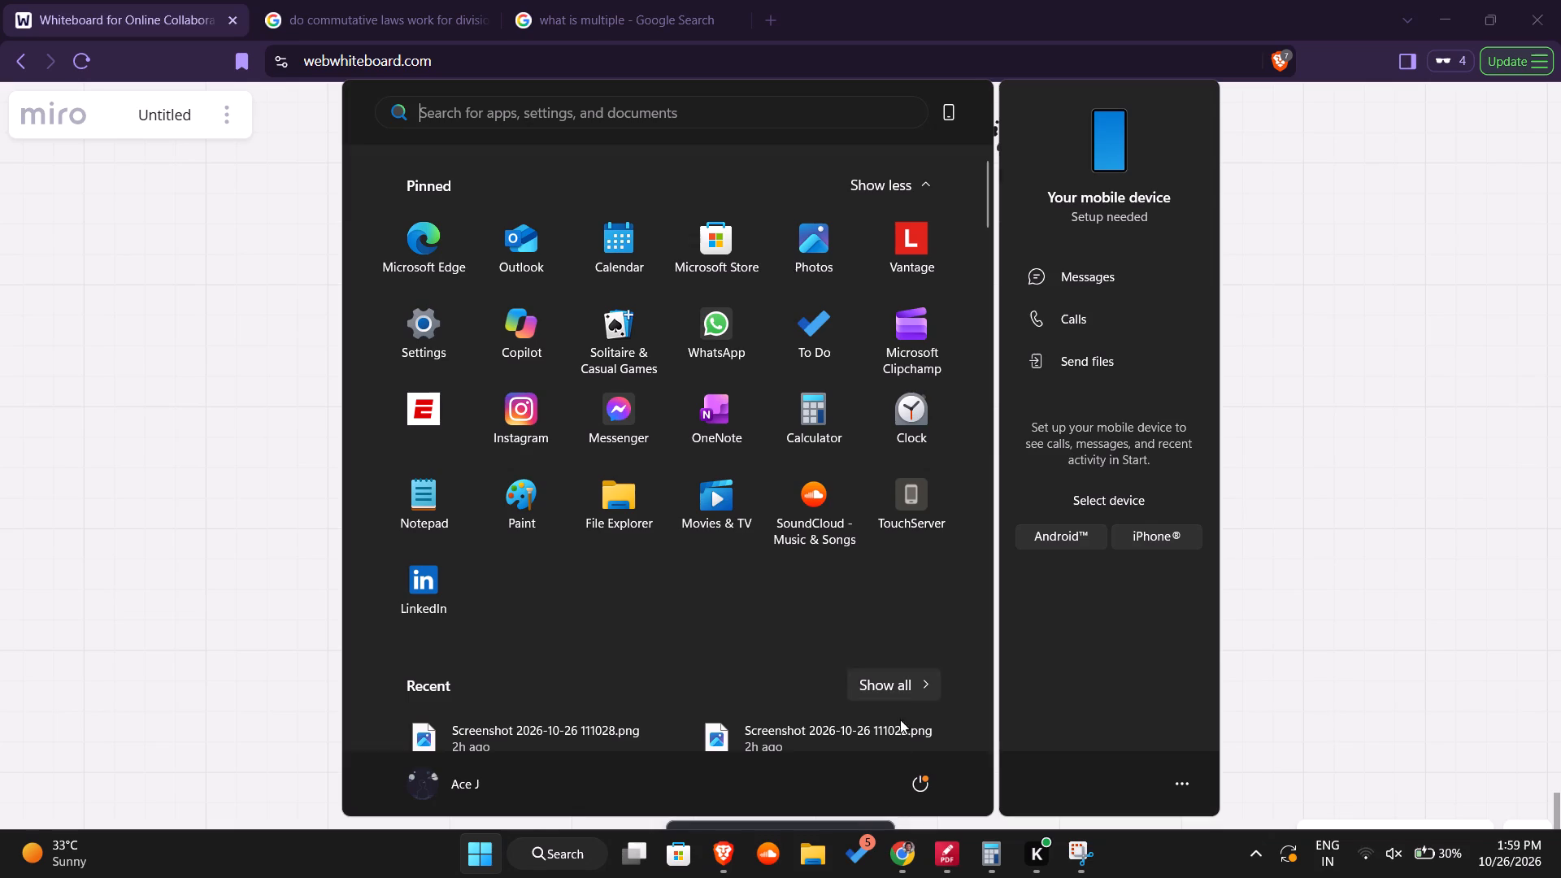
Open the computer's power options.
{"action": "left_click", "coordinate": [925, 774]}
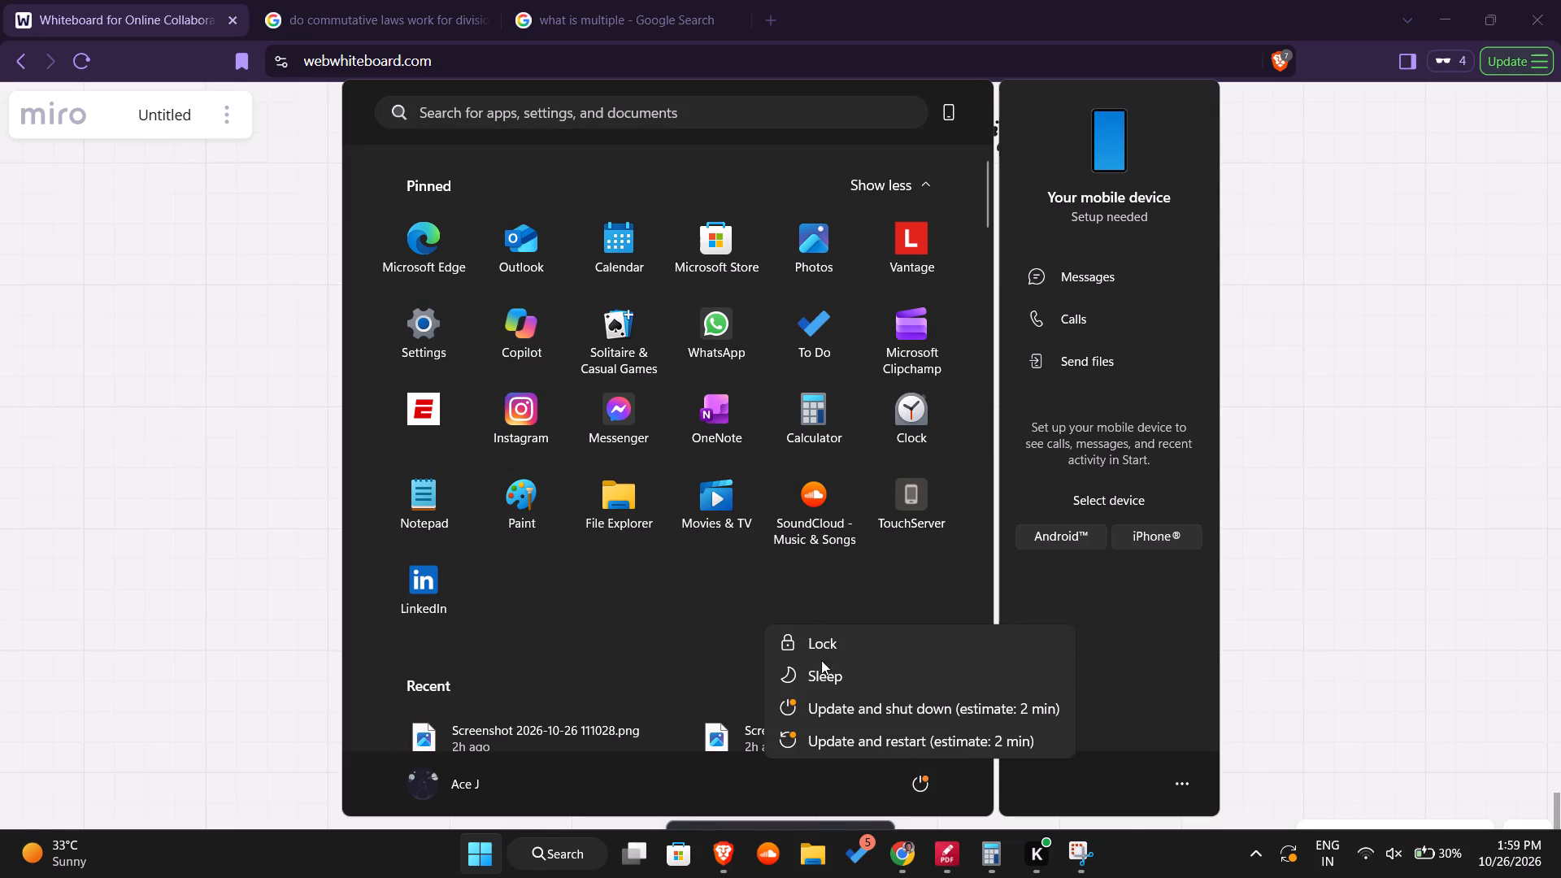